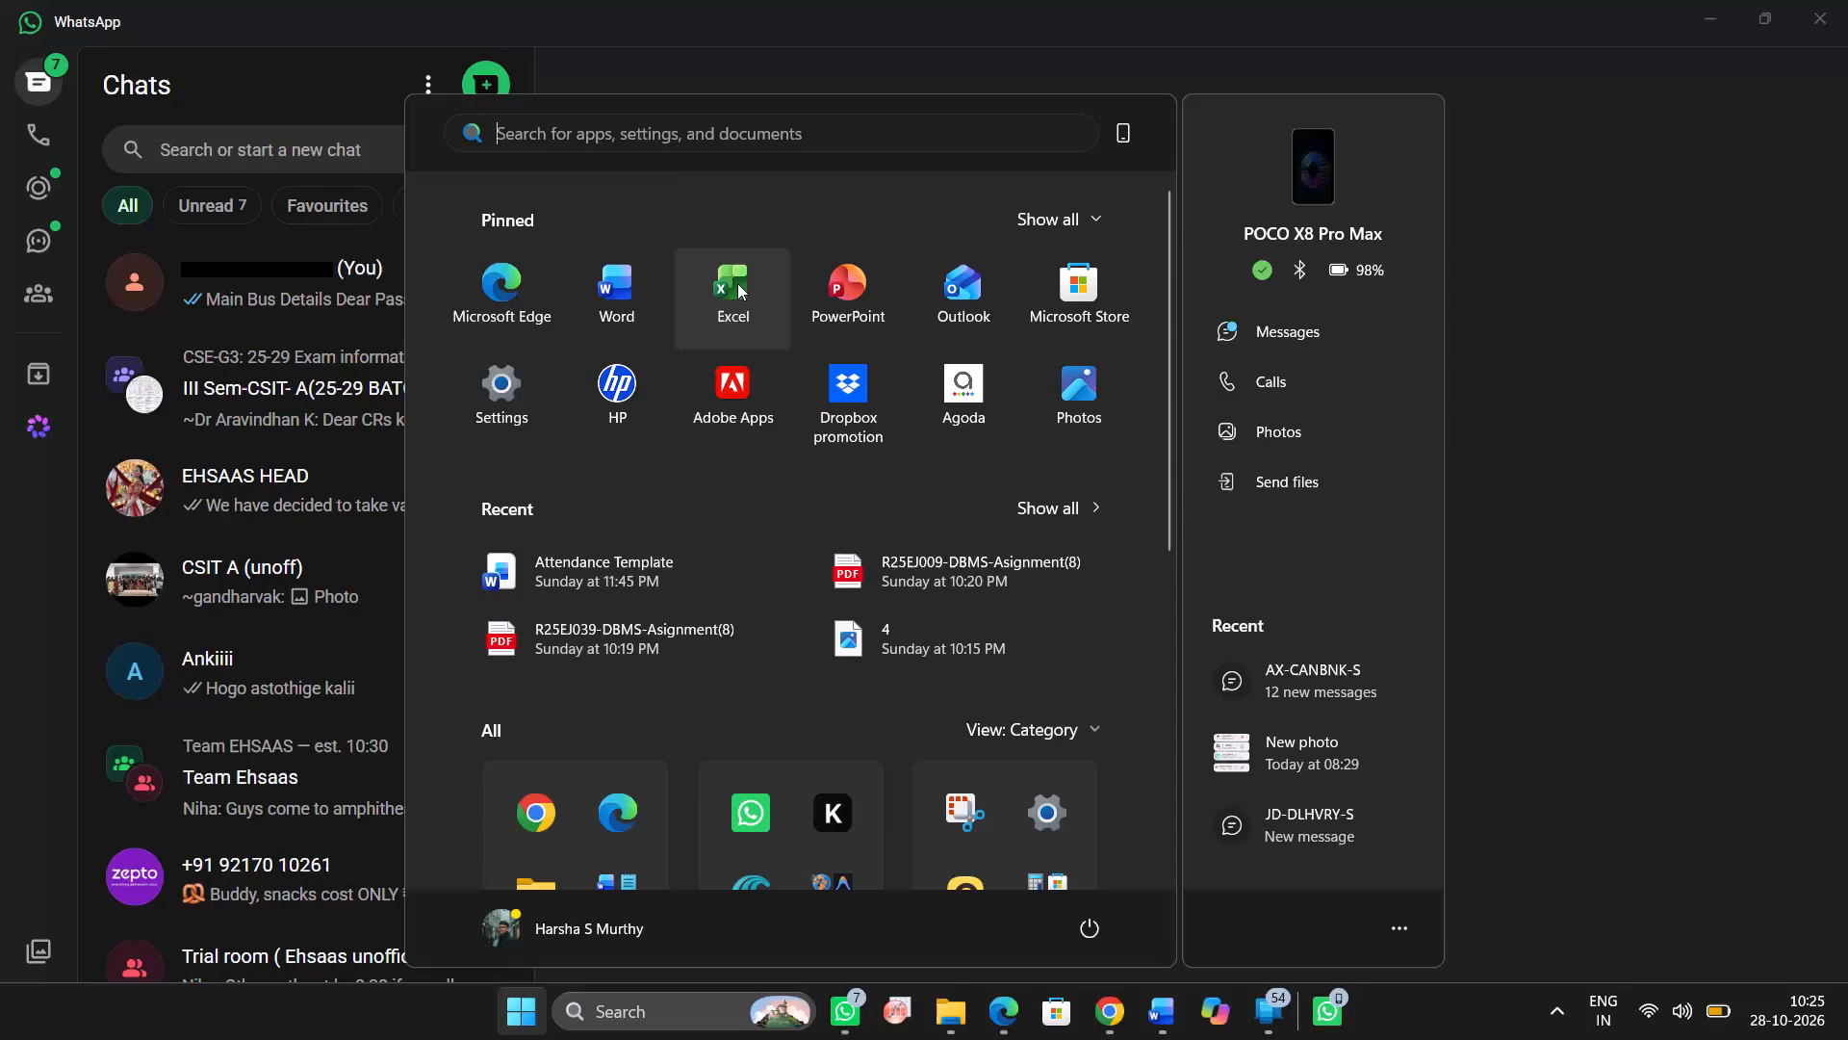
Switch to Excel and create a new blank workbook.
{"action": "left_click", "coordinate": [737, 283]}
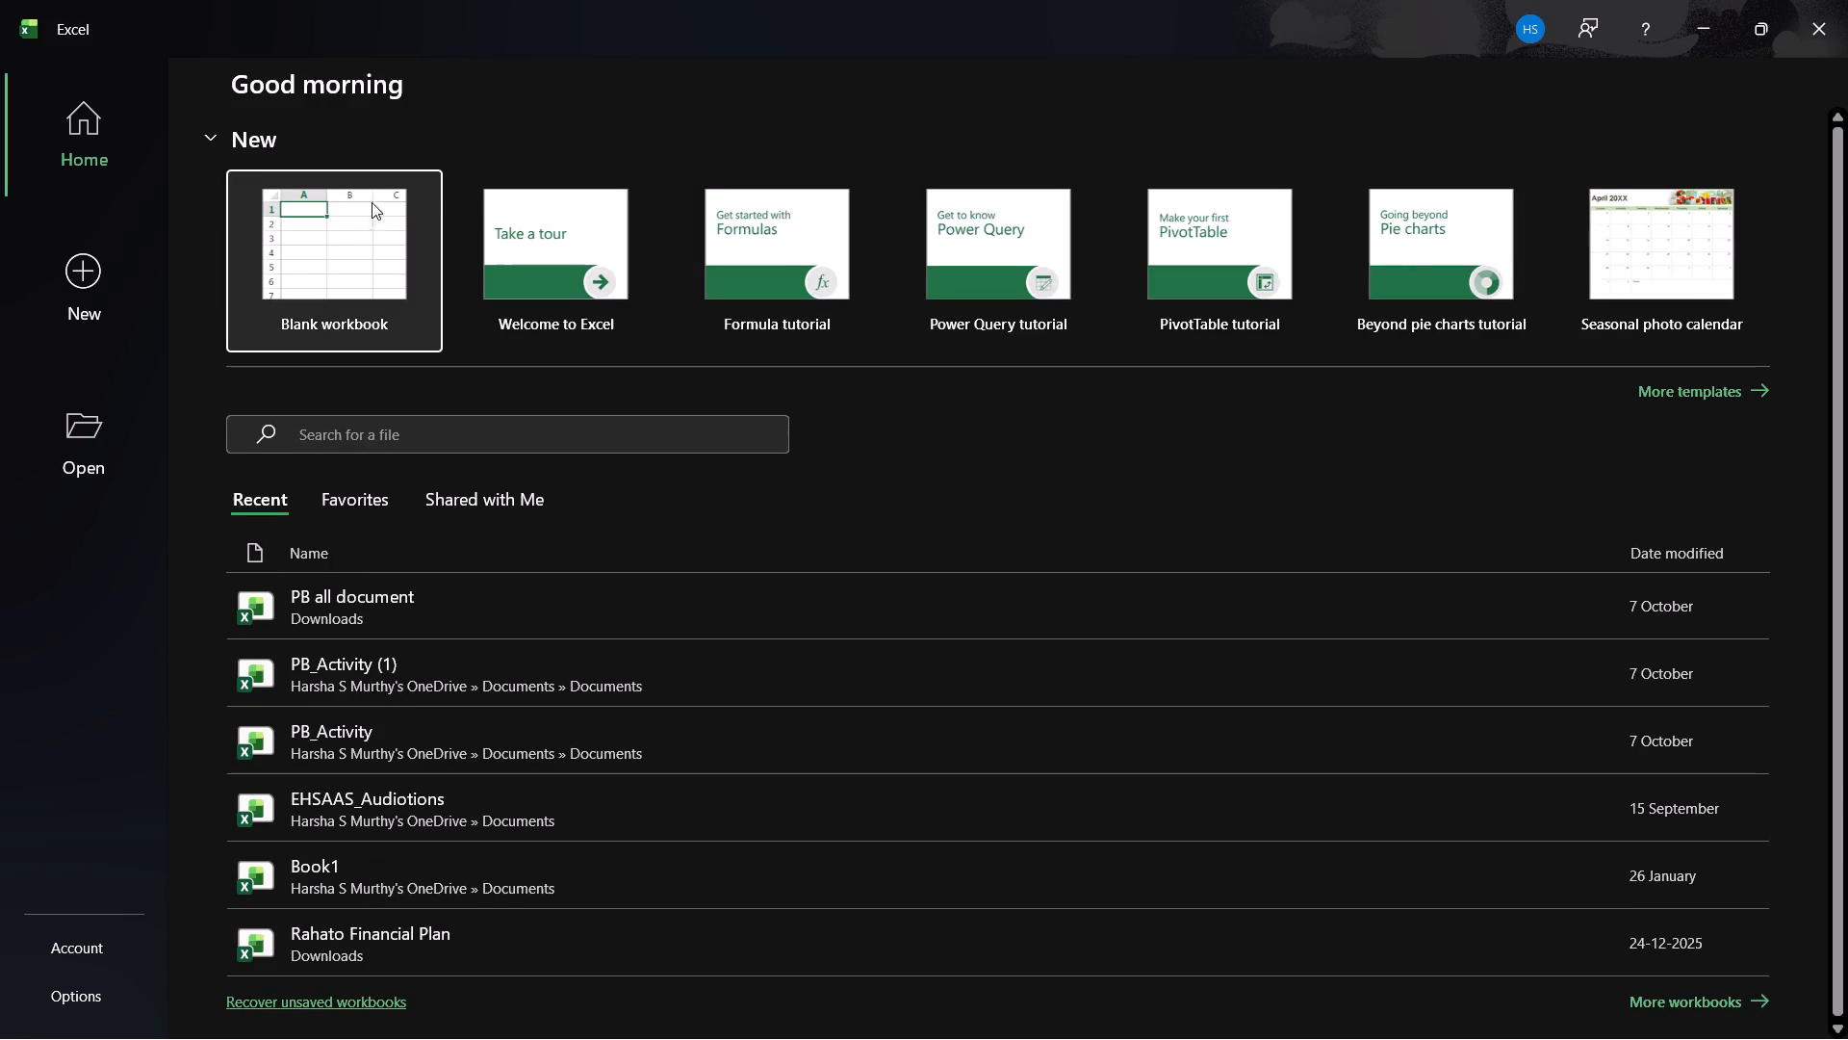
{"action": "left_click", "coordinate": [361, 213]}
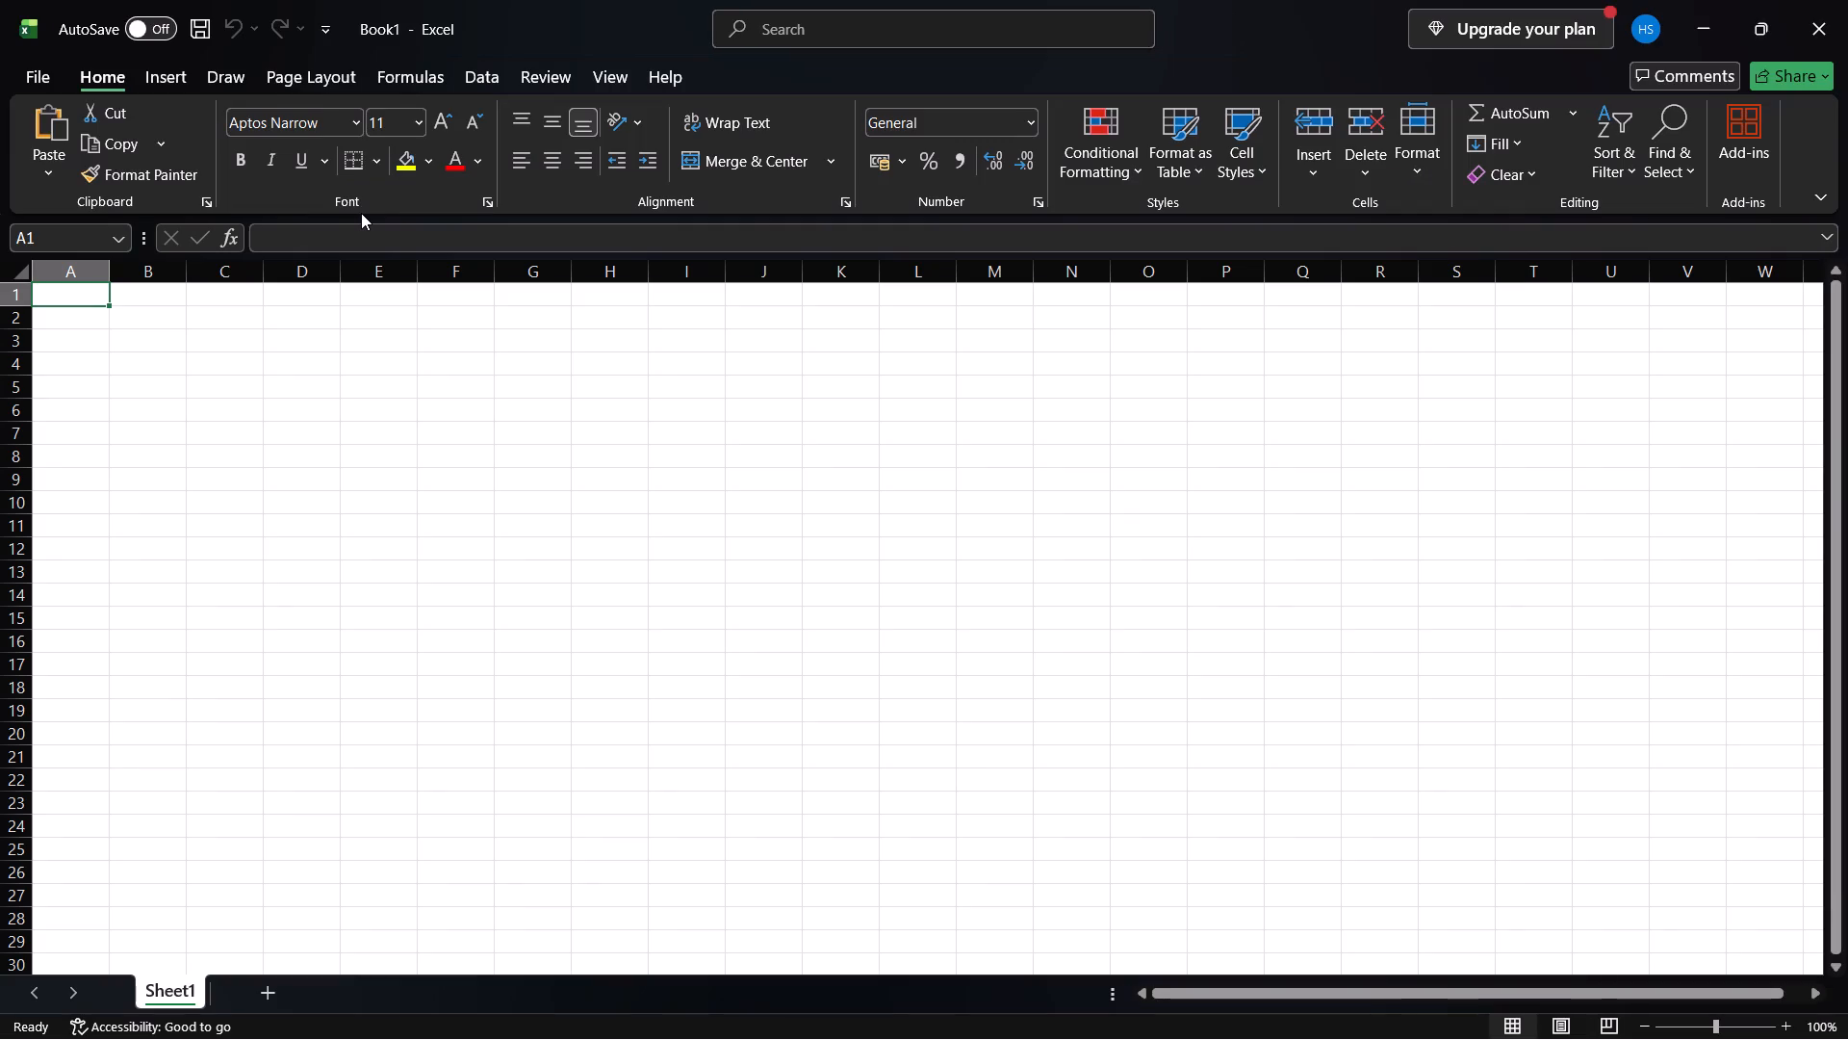
Adjust the width of column A in the blank sheet.
{"action": "left_click", "coordinate": [112, 272]}
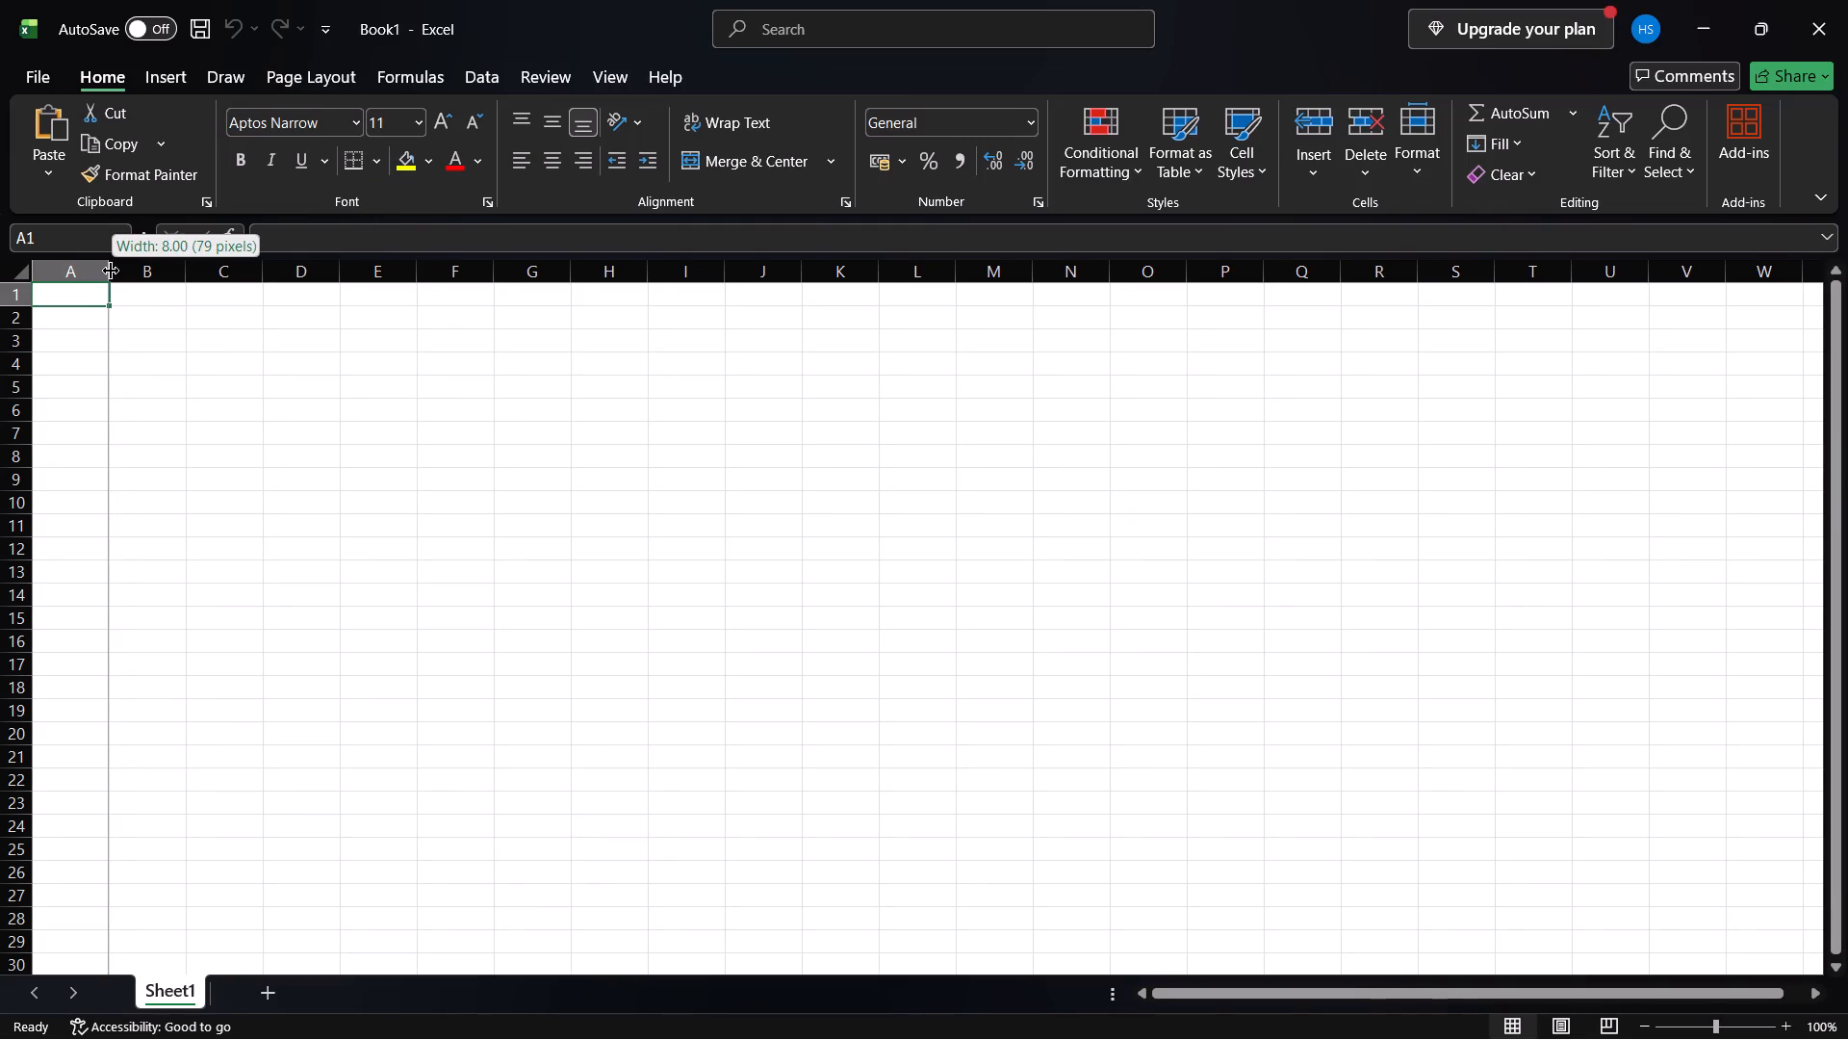
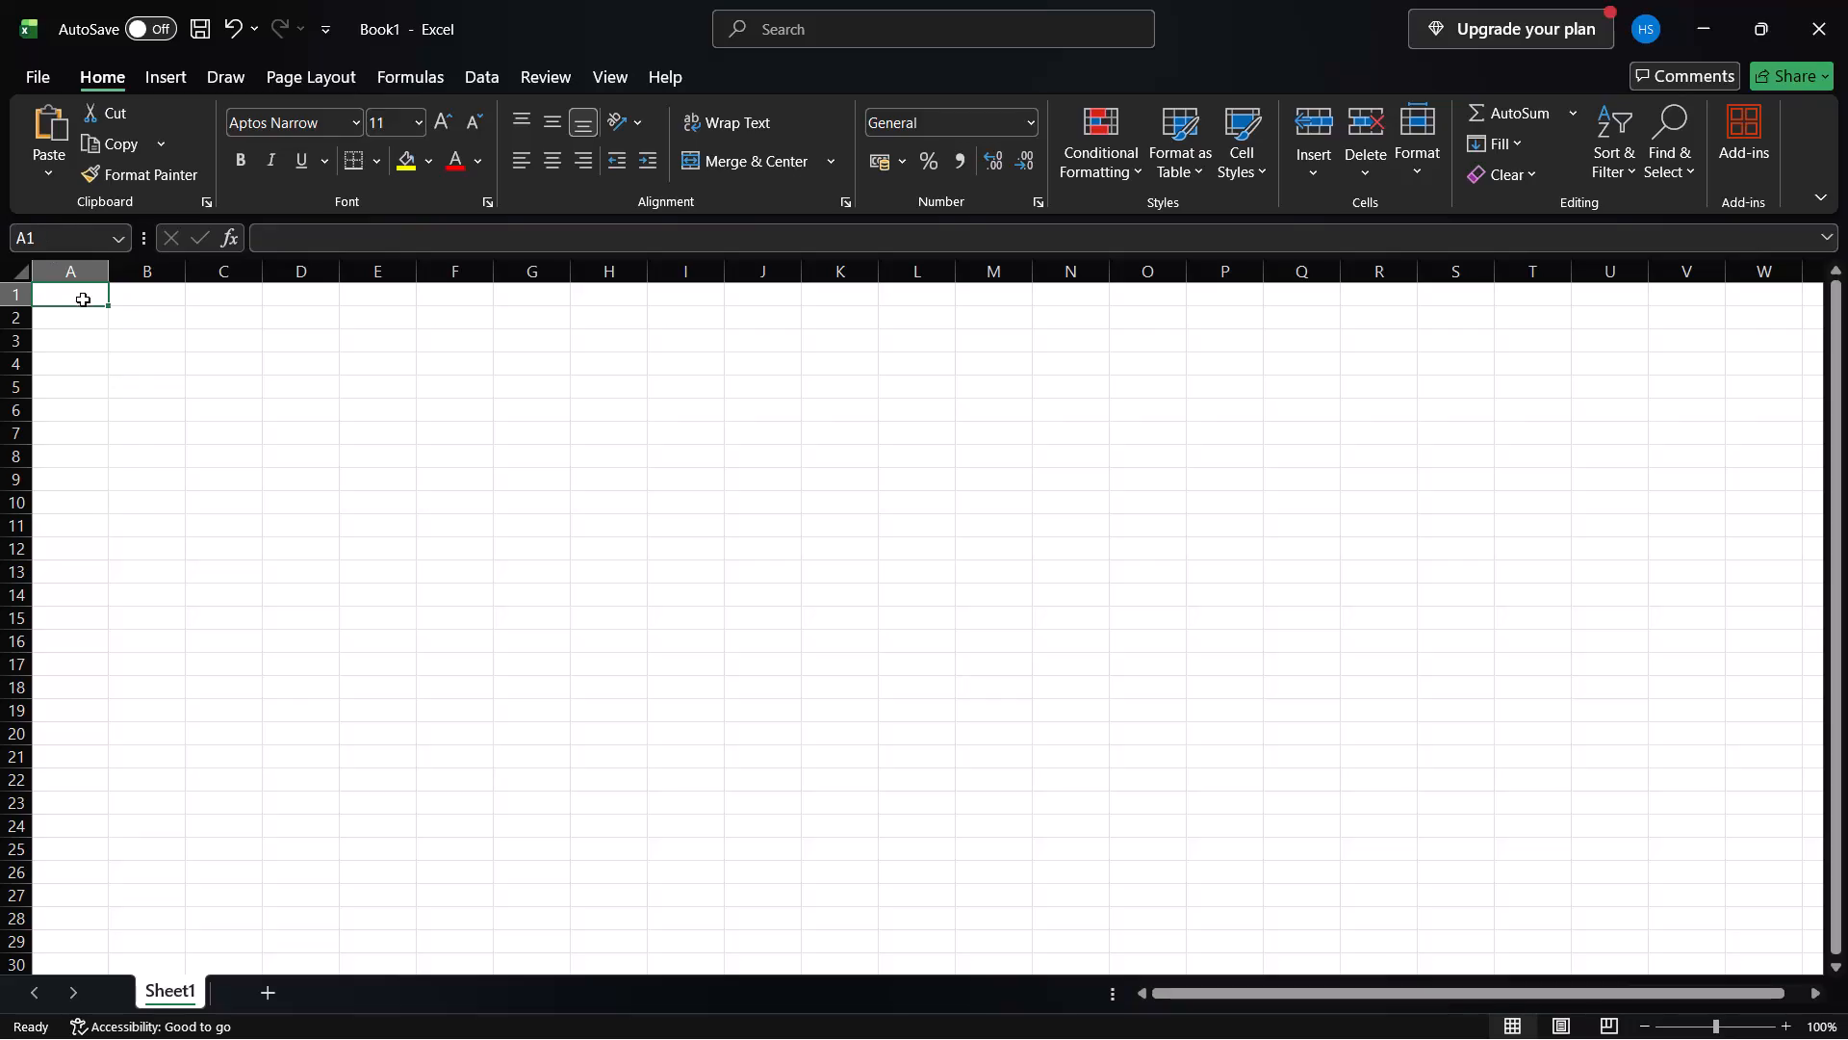
Enter the column heading SL.NO in cell A1.
{"action": "left_click", "coordinate": [83, 298]}
{"action": "double_click", "coordinate": [83, 298]}
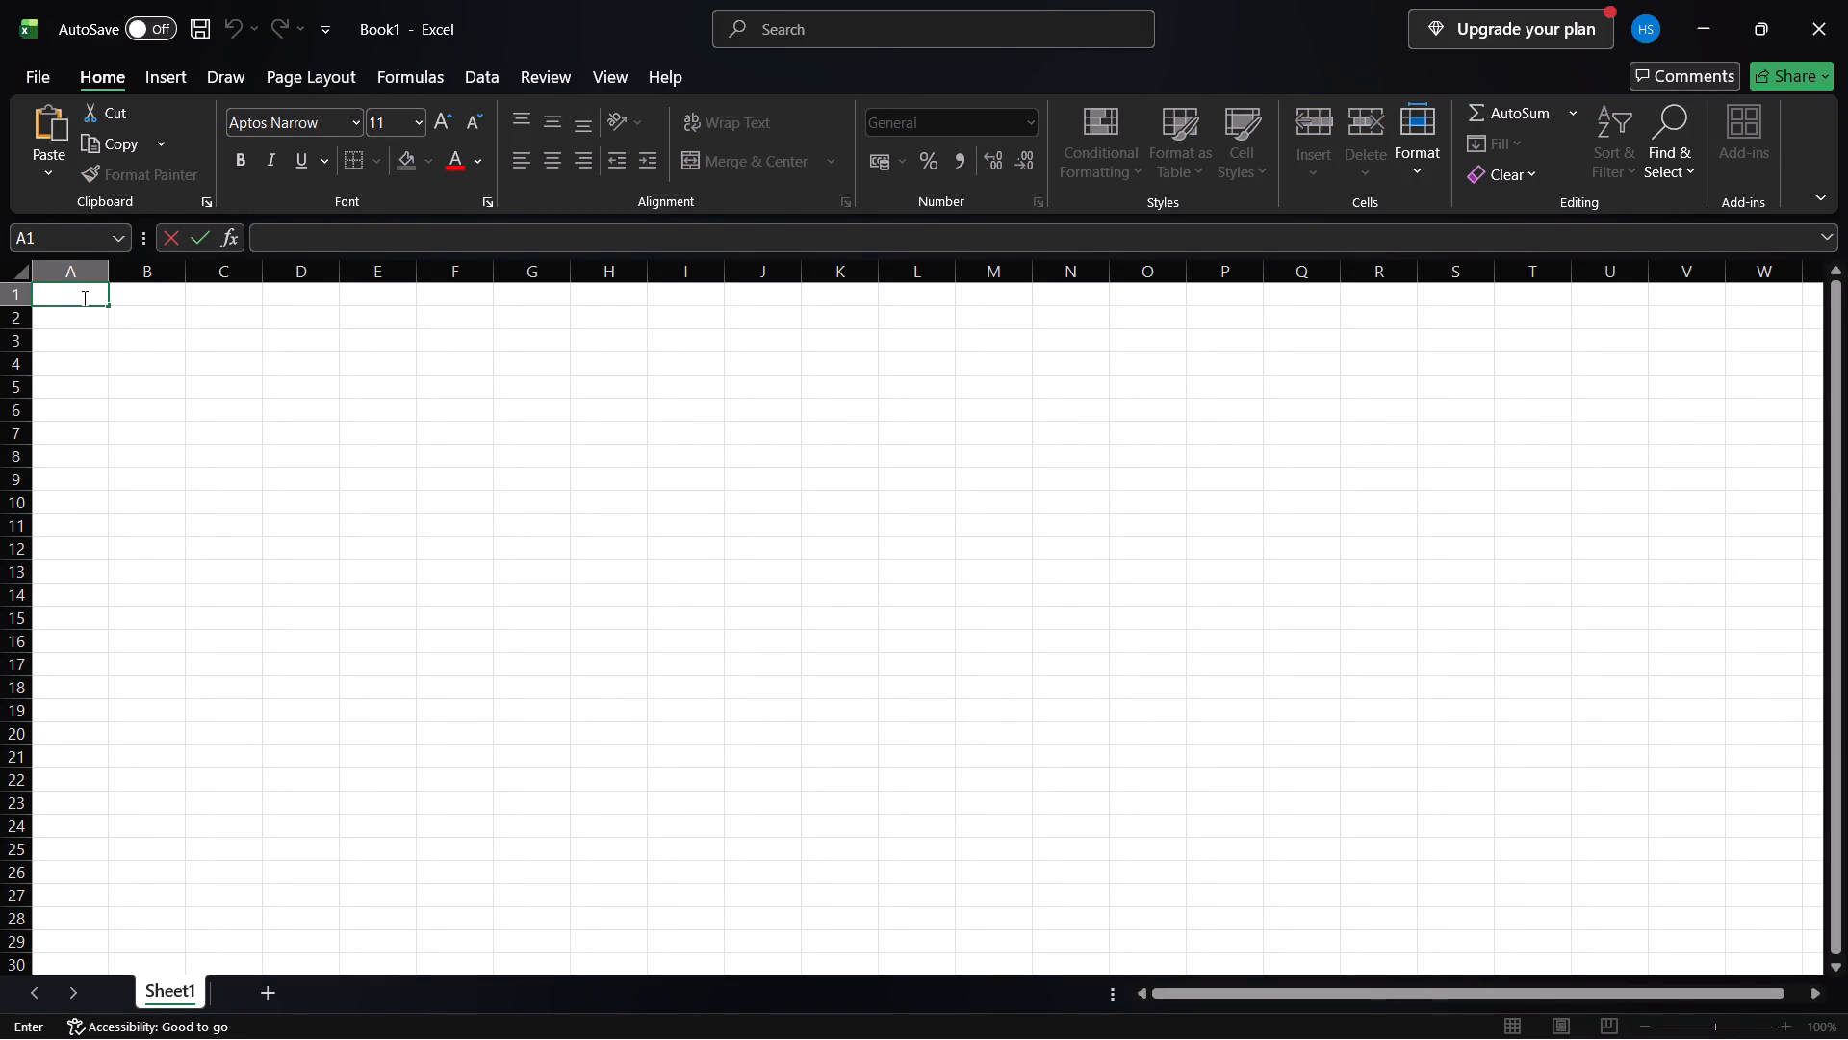
{"action": "key", "text": "shift+s"}
{"action": "type", "text": "L."}
{"action": "type", "text": "NO"}
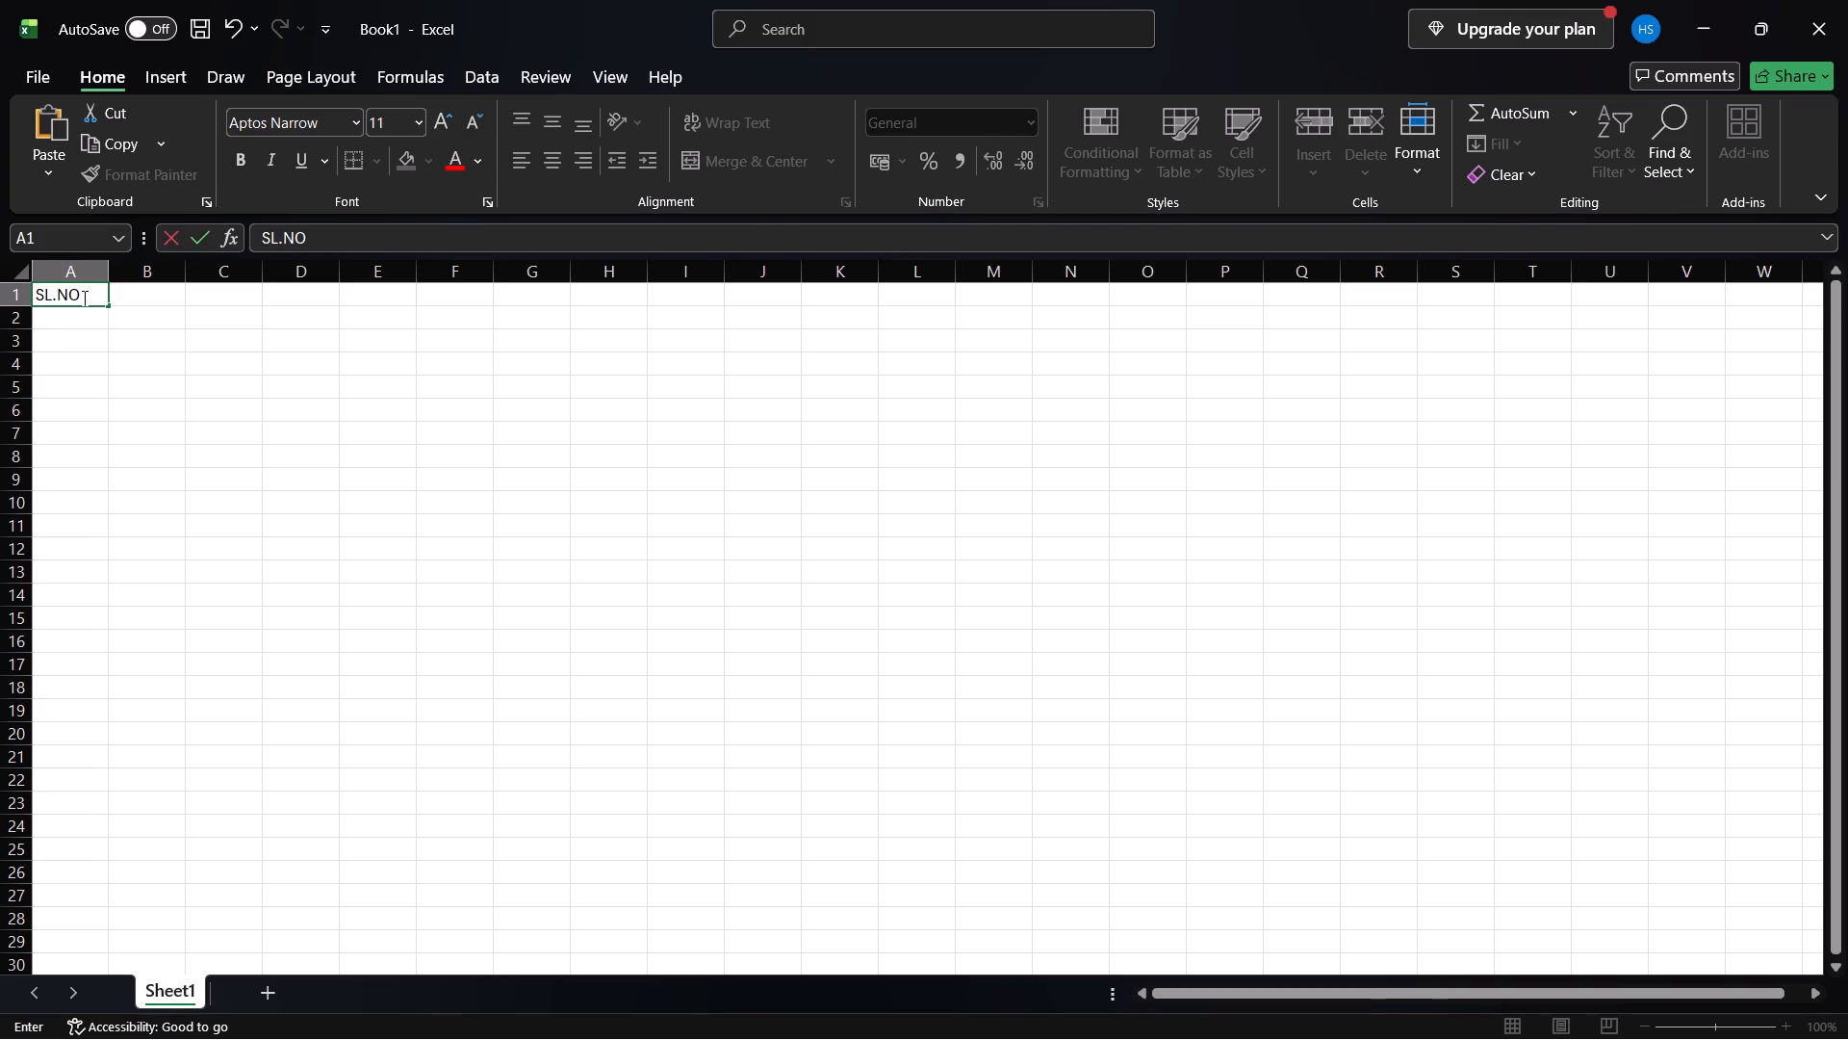
{"action": "key", "text": "Right"}
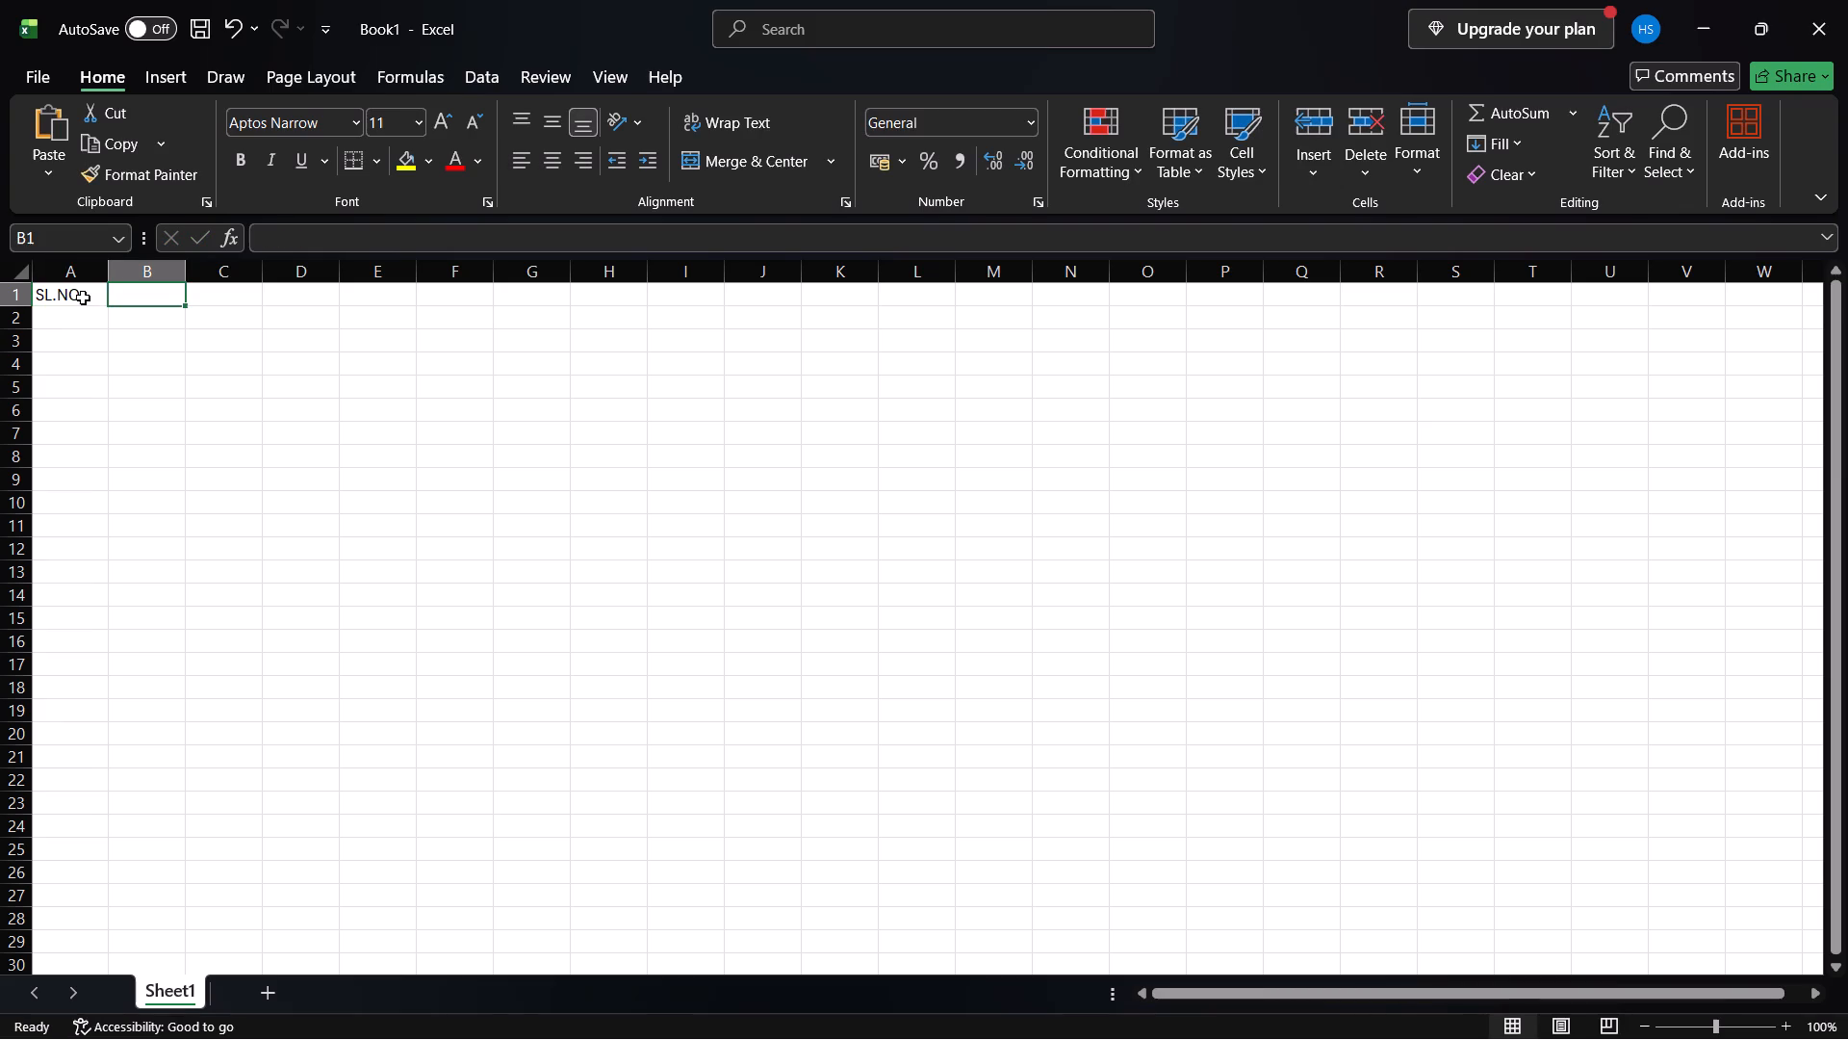
Enter the column heading Names in cell B1.
{"action": "left_click", "coordinate": [151, 292]}
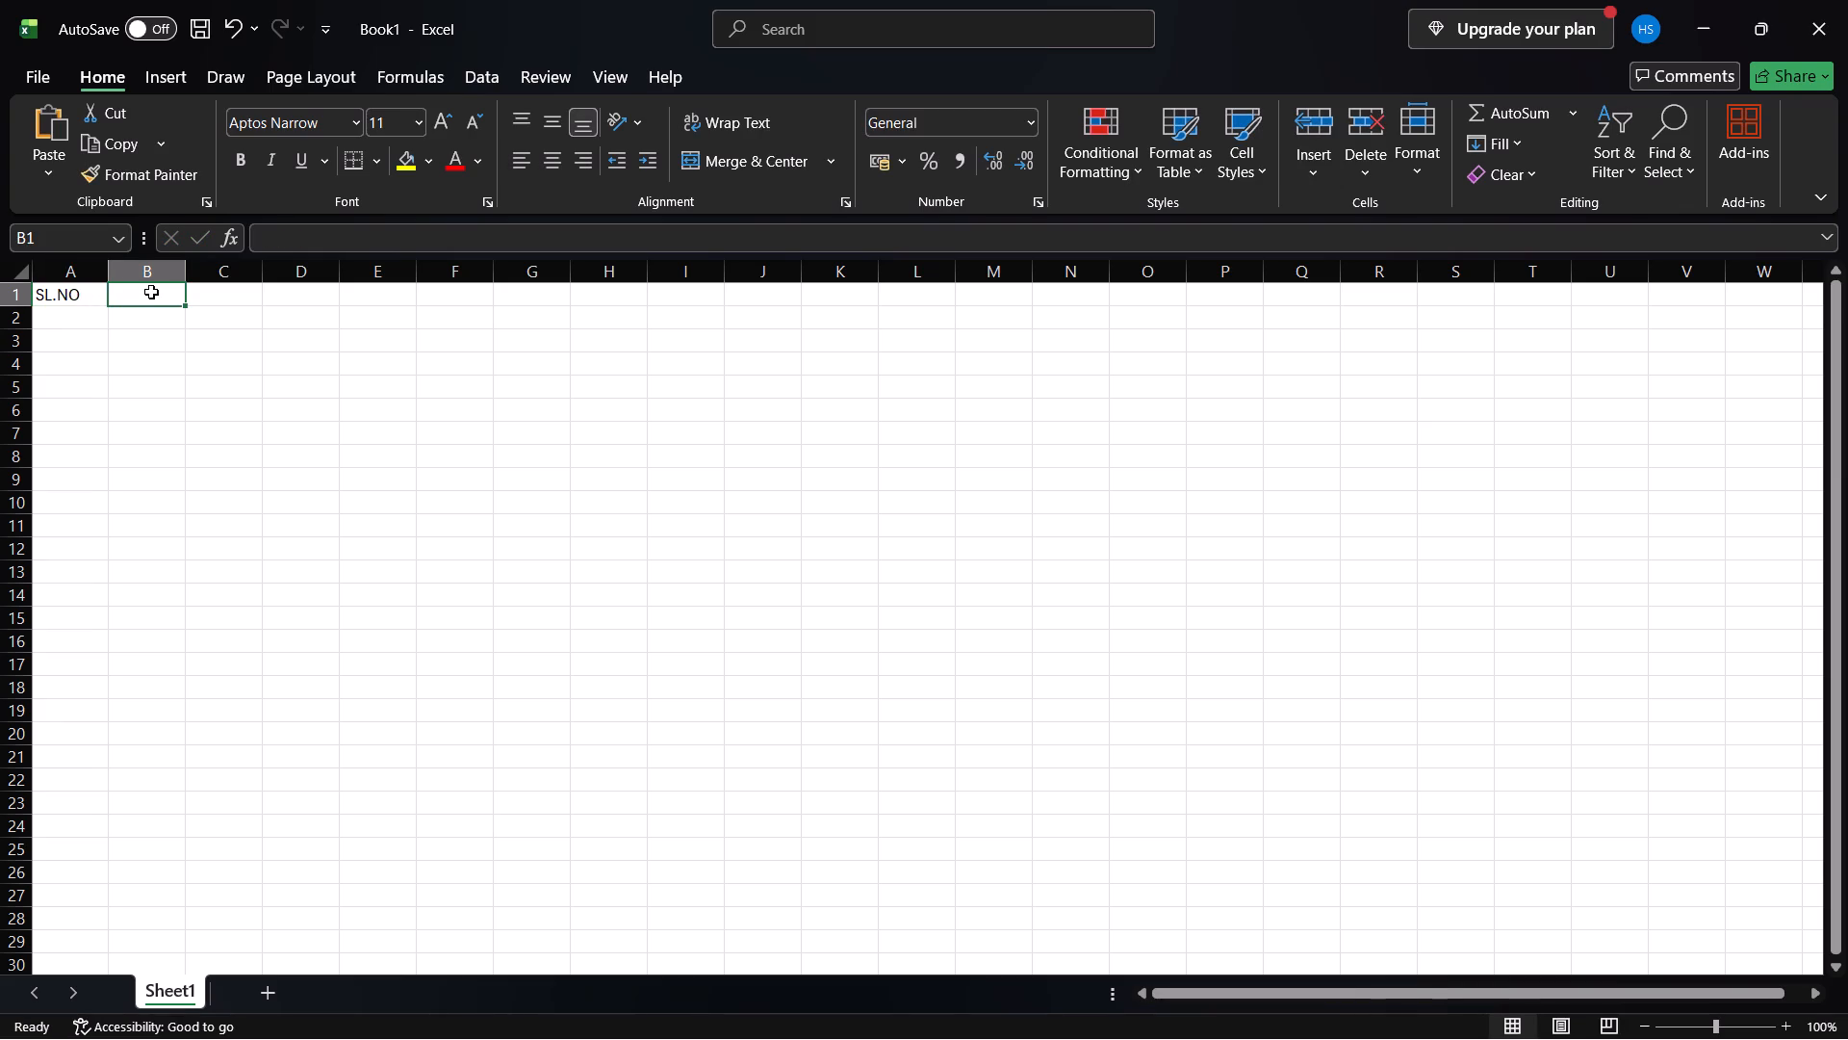
{"action": "double_click", "coordinate": [151, 292]}
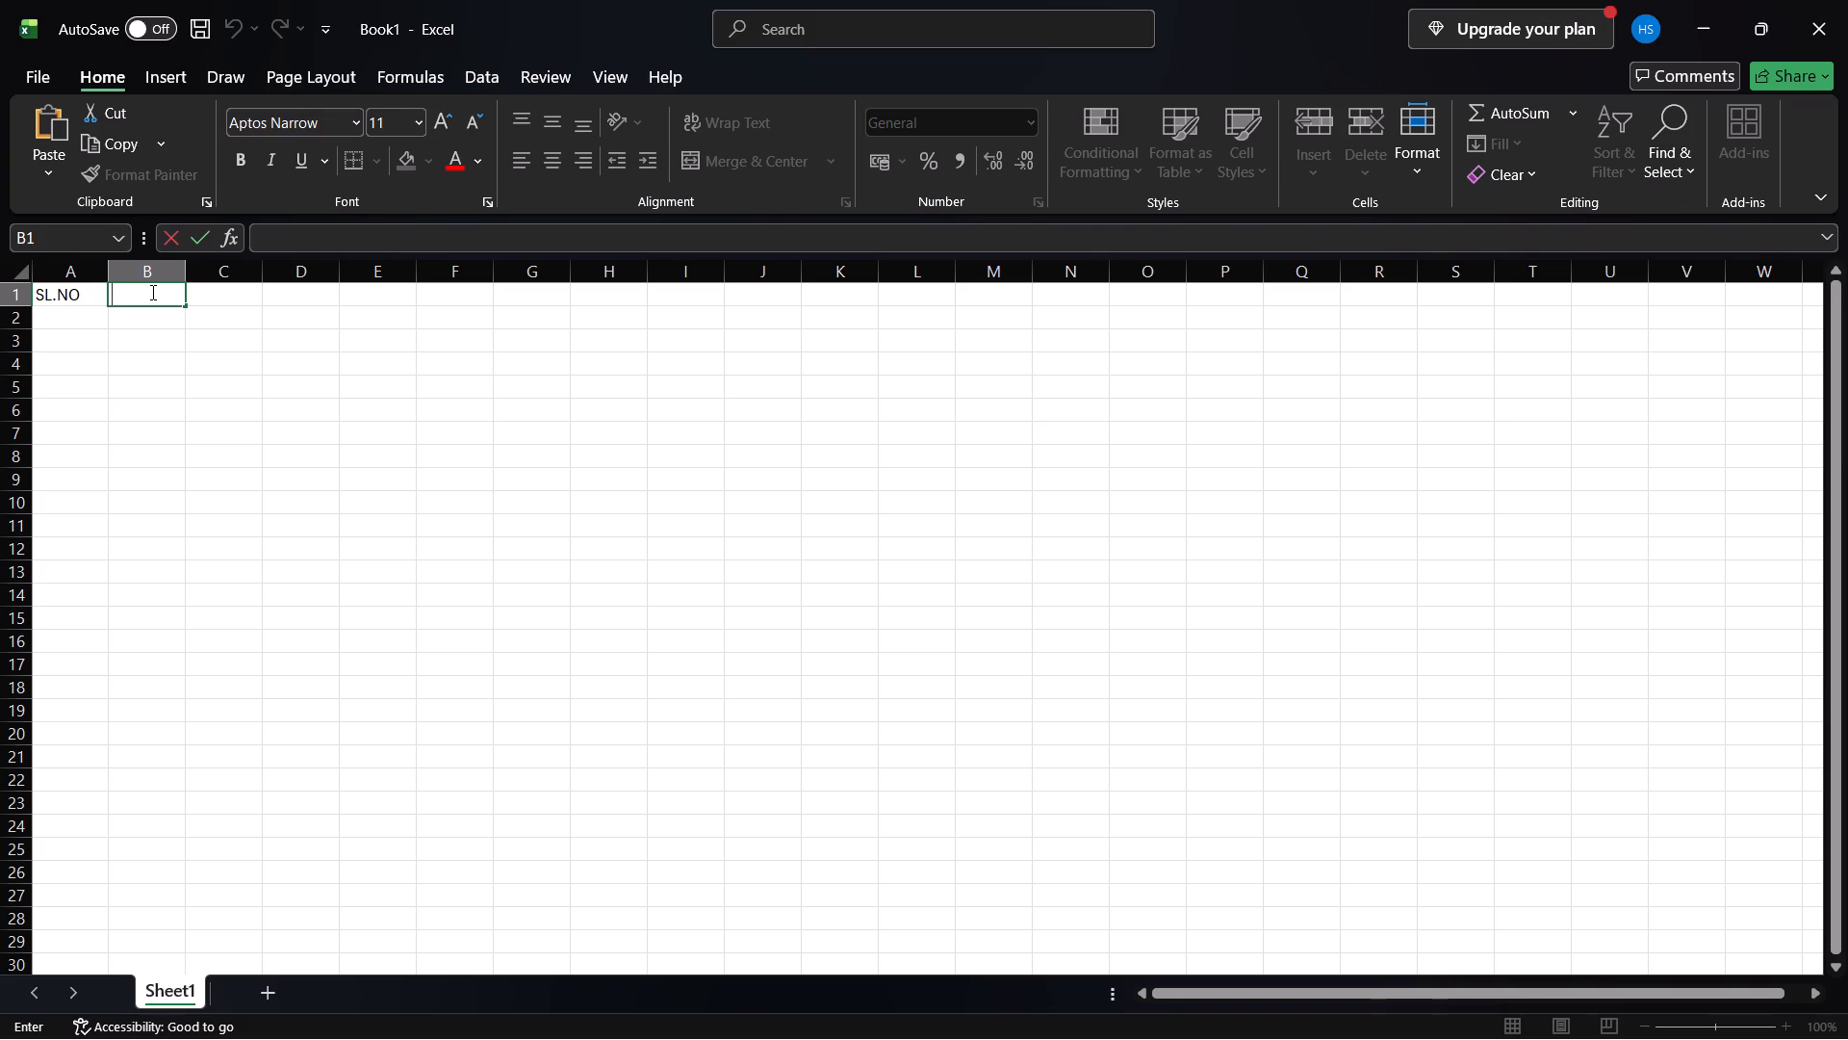
{"action": "type", "text": "Names"}
{"action": "key", "text": "Right"}
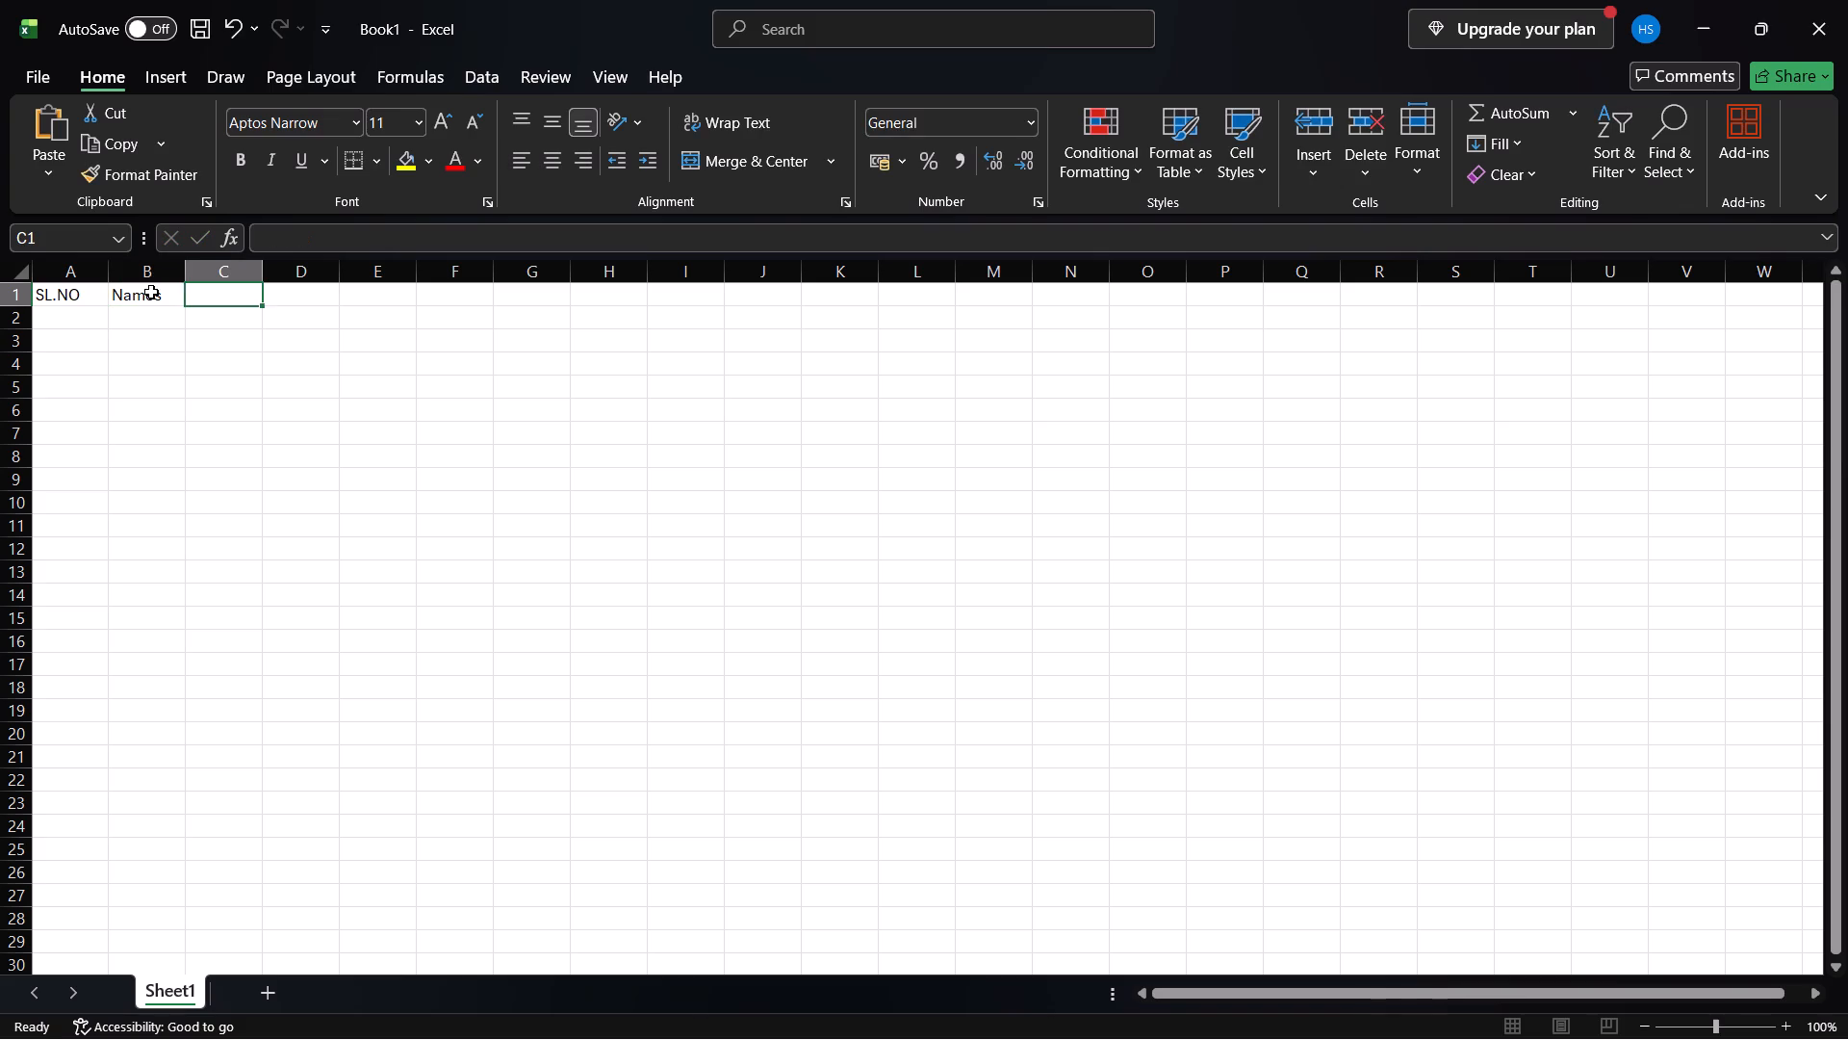
Begin the third column heading in cell C1 with a capital S.
{"action": "double_click", "coordinate": [217, 297]}
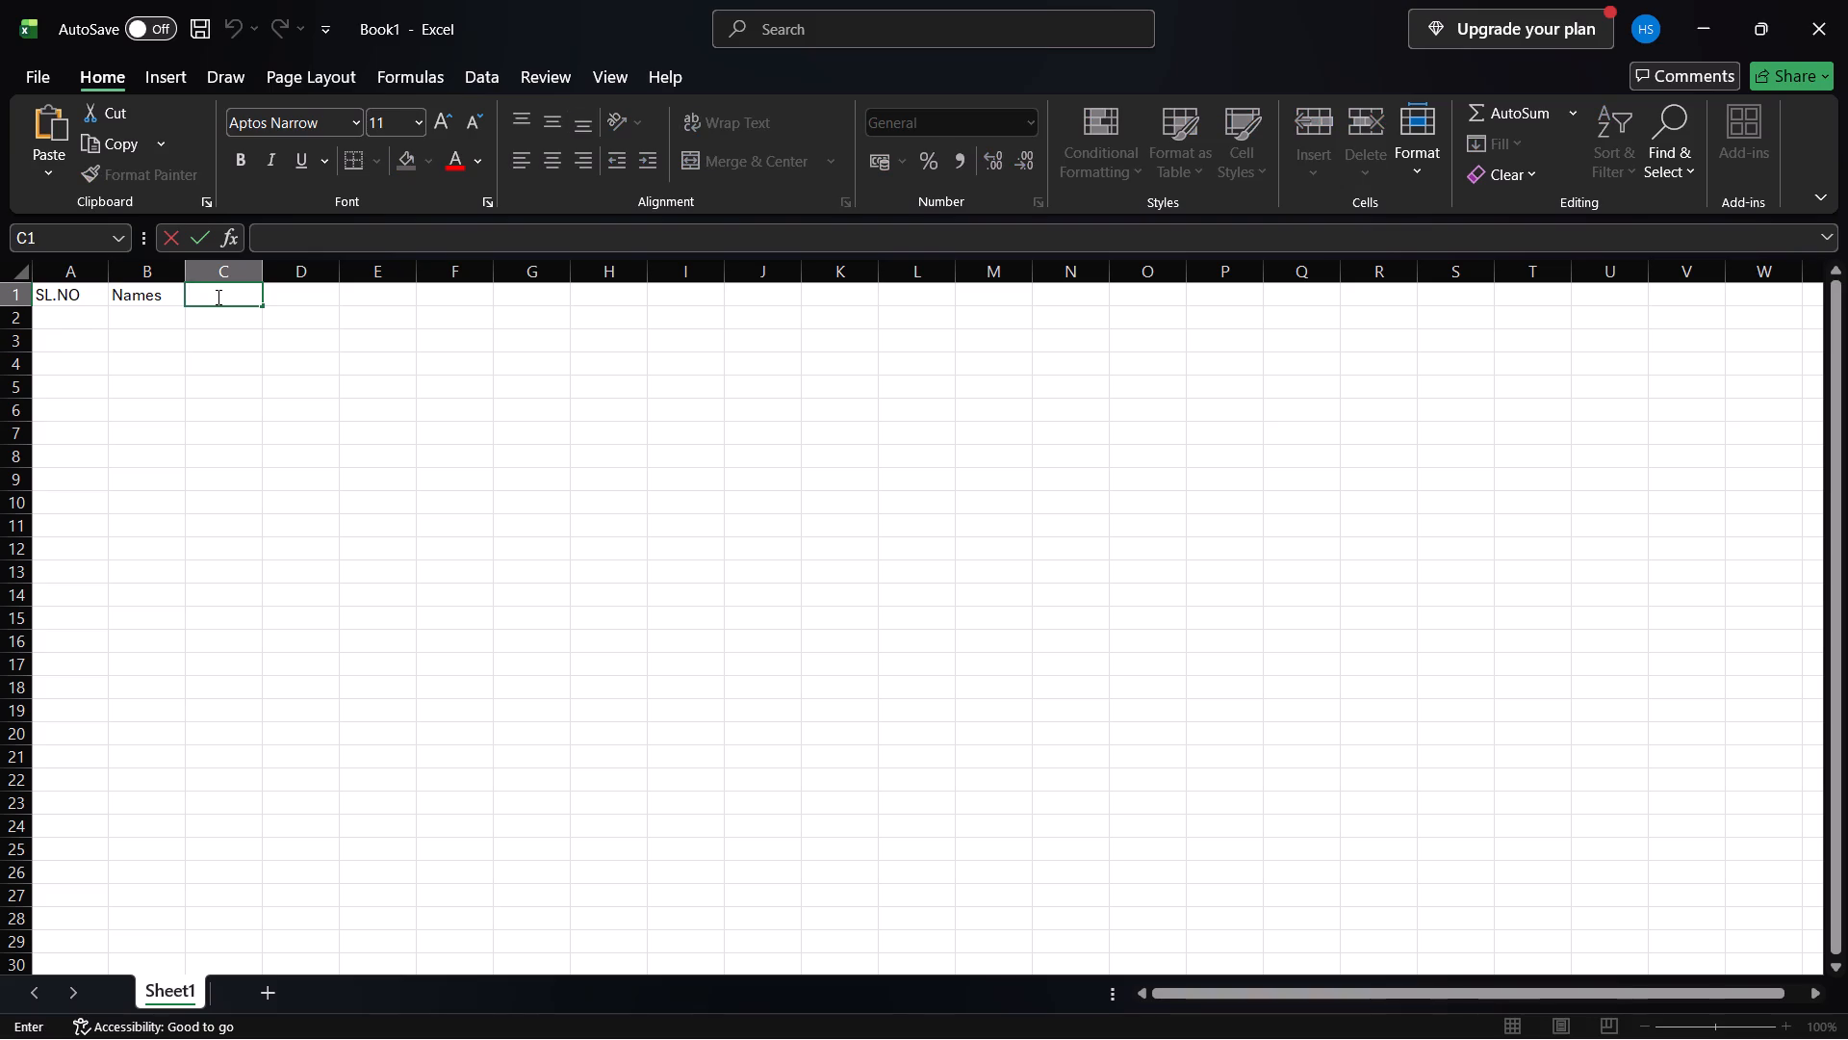
{"action": "type", "text": "se"}
{"action": "key", "text": "comma"}
{"action": "key", "text": "BackSpace"}
{"action": "key", "text": "BackSpace"}
{"action": "key", "text": "BackSpace"}
{"action": "key", "text": "shift+s"}
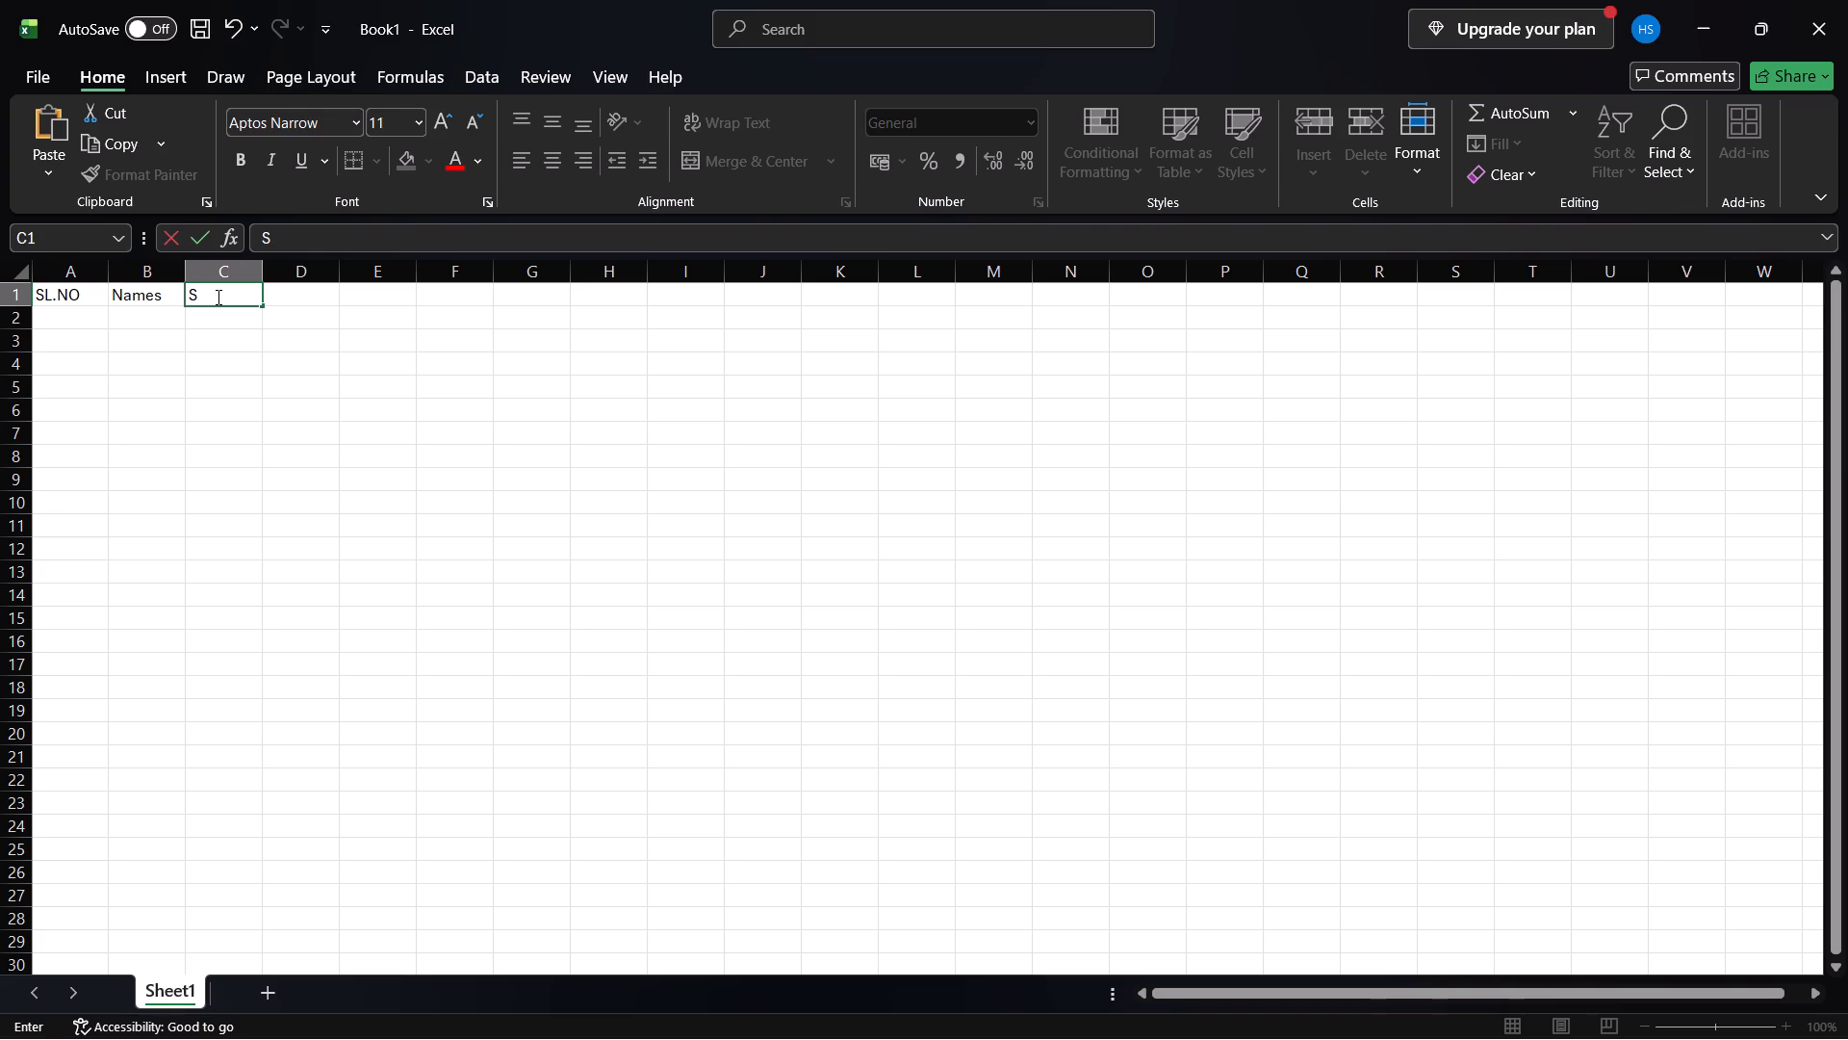
{"action": "key", "text": "Left"}
Shorten the heading in cell B1 to Na.
{"action": "key", "text": "Left"}
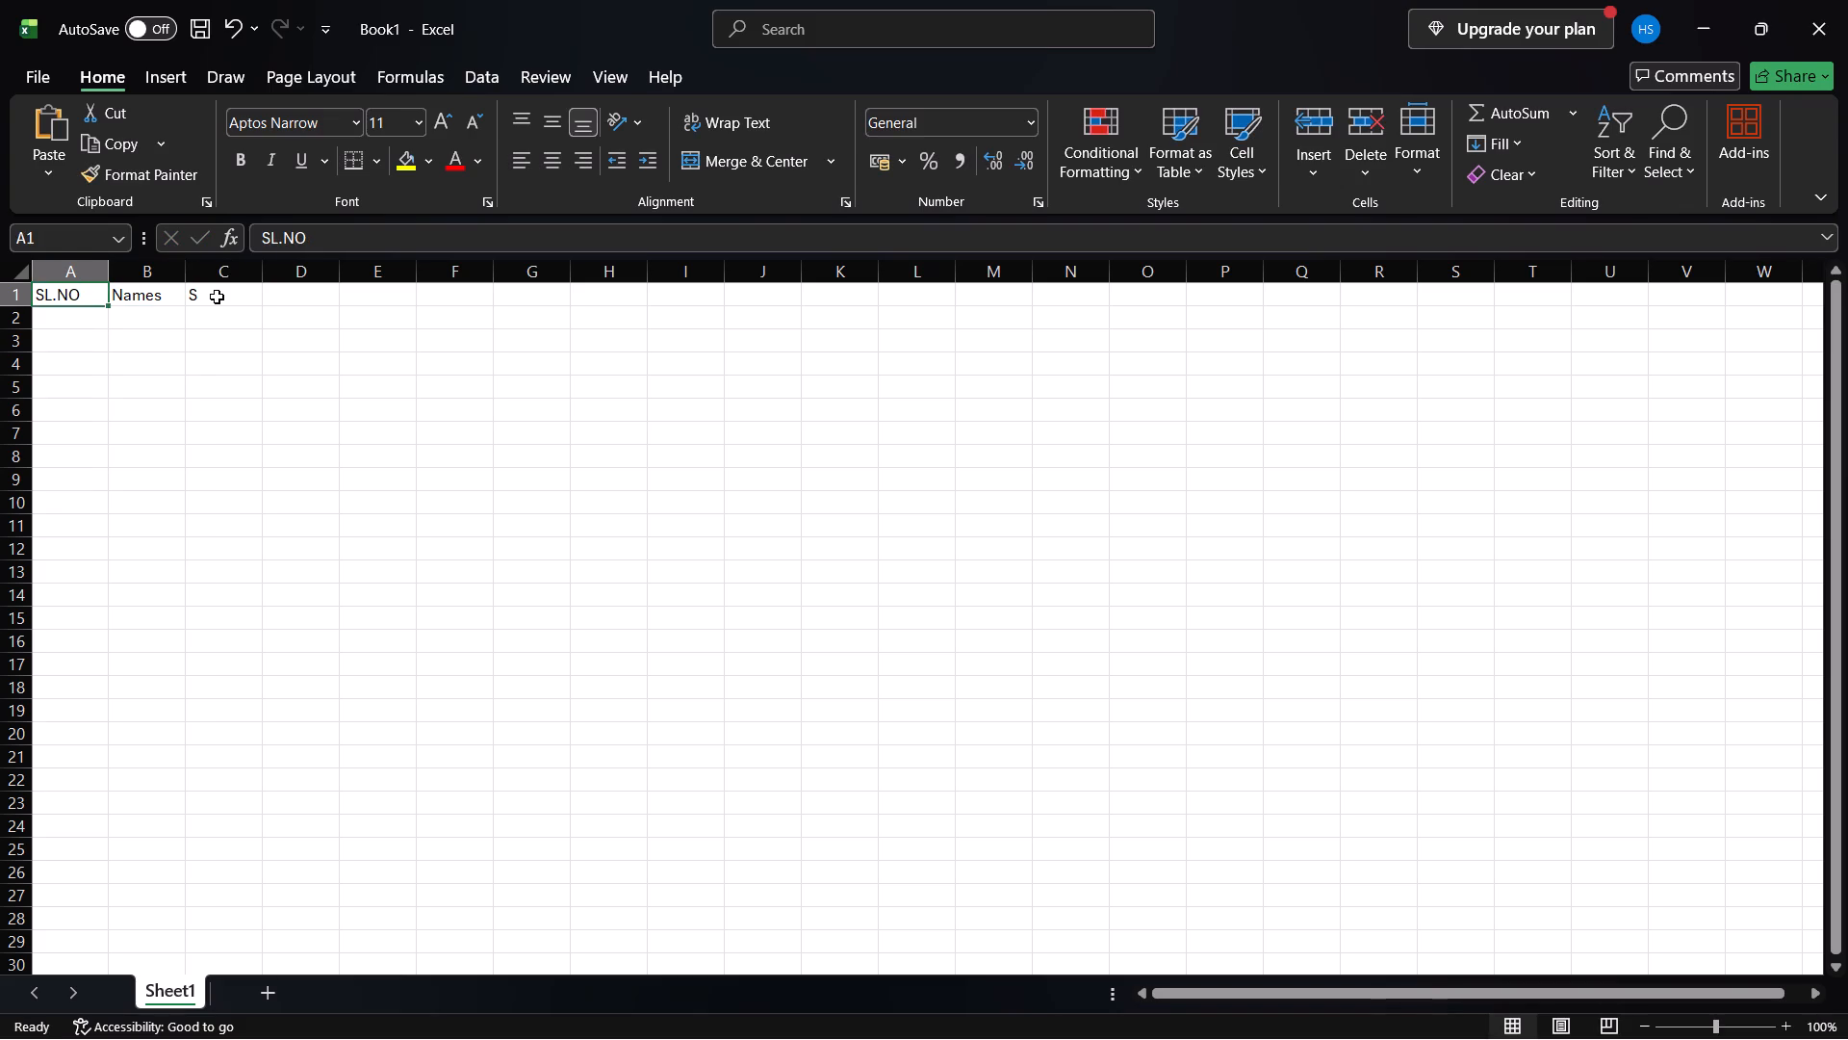
{"action": "key", "text": "Right"}
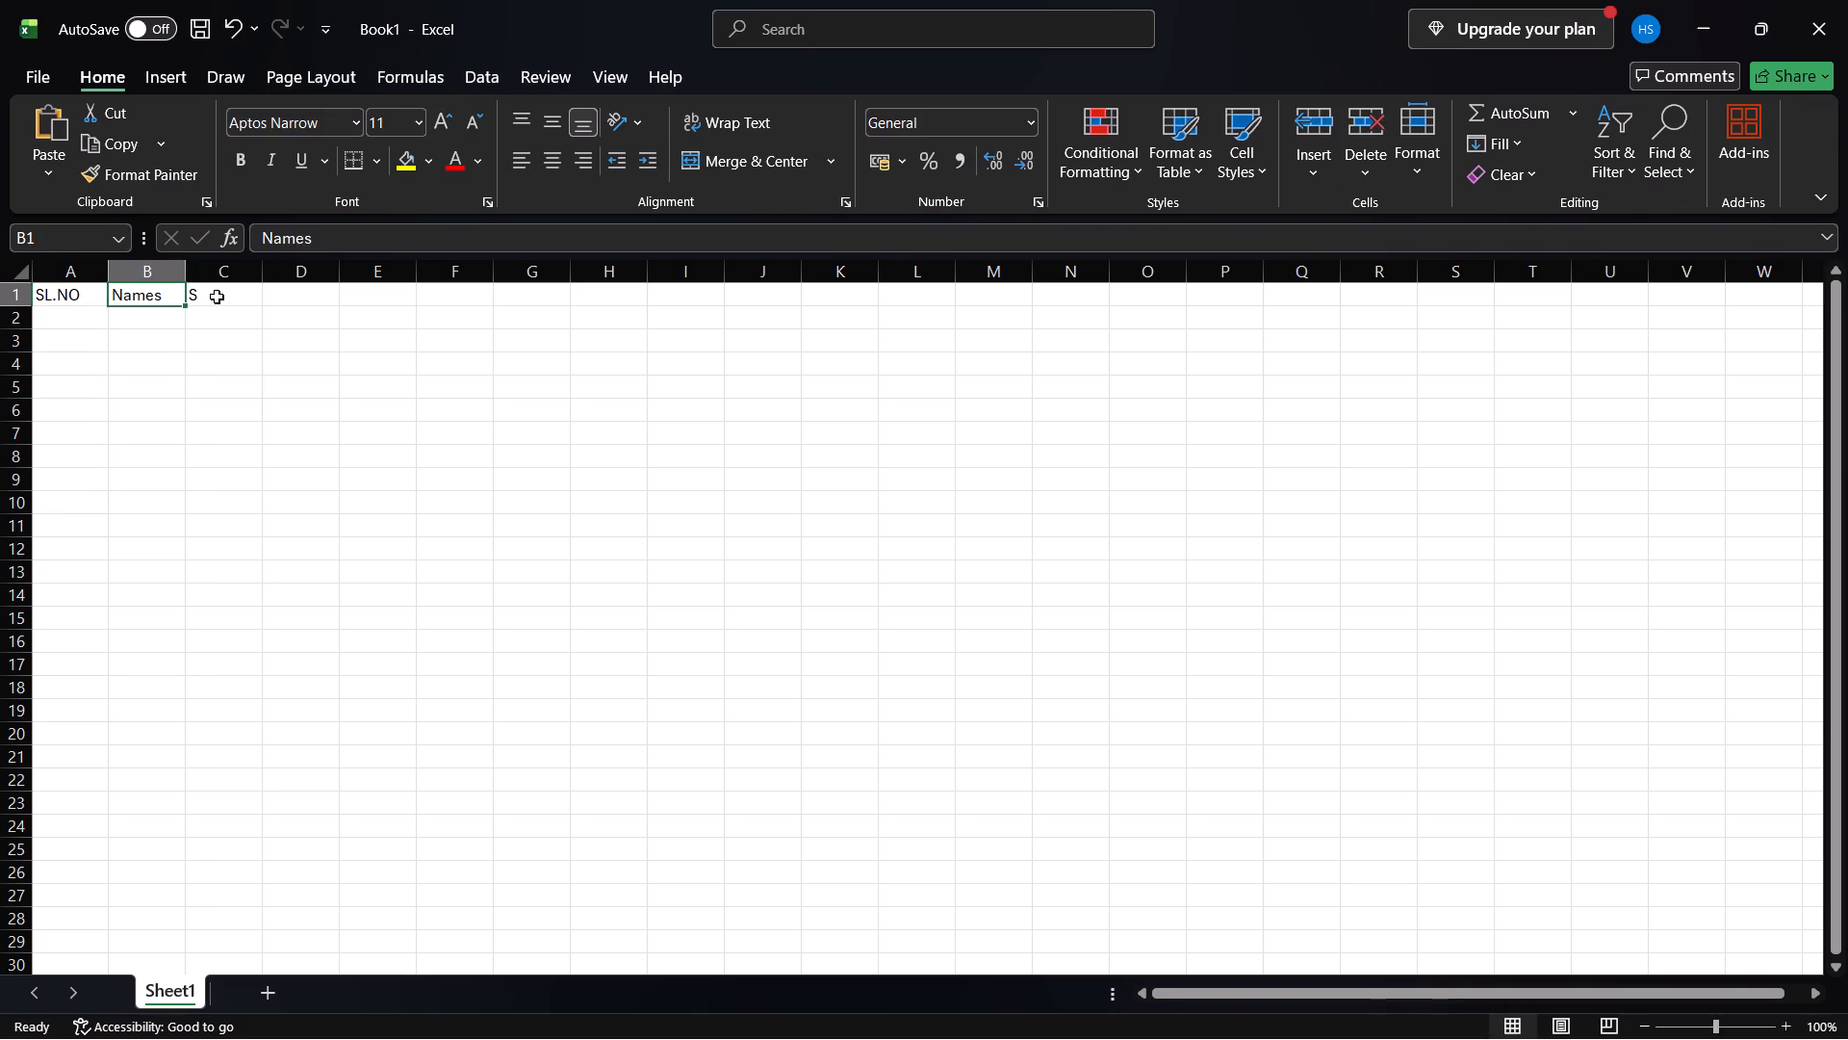
{"action": "double_click", "coordinate": [217, 297]}
{"action": "double_click", "coordinate": [169, 299]}
{"action": "key", "text": "BackSpace"}
{"action": "key", "text": "BackSpace"}
{"action": "key", "text": "BackSpace"}
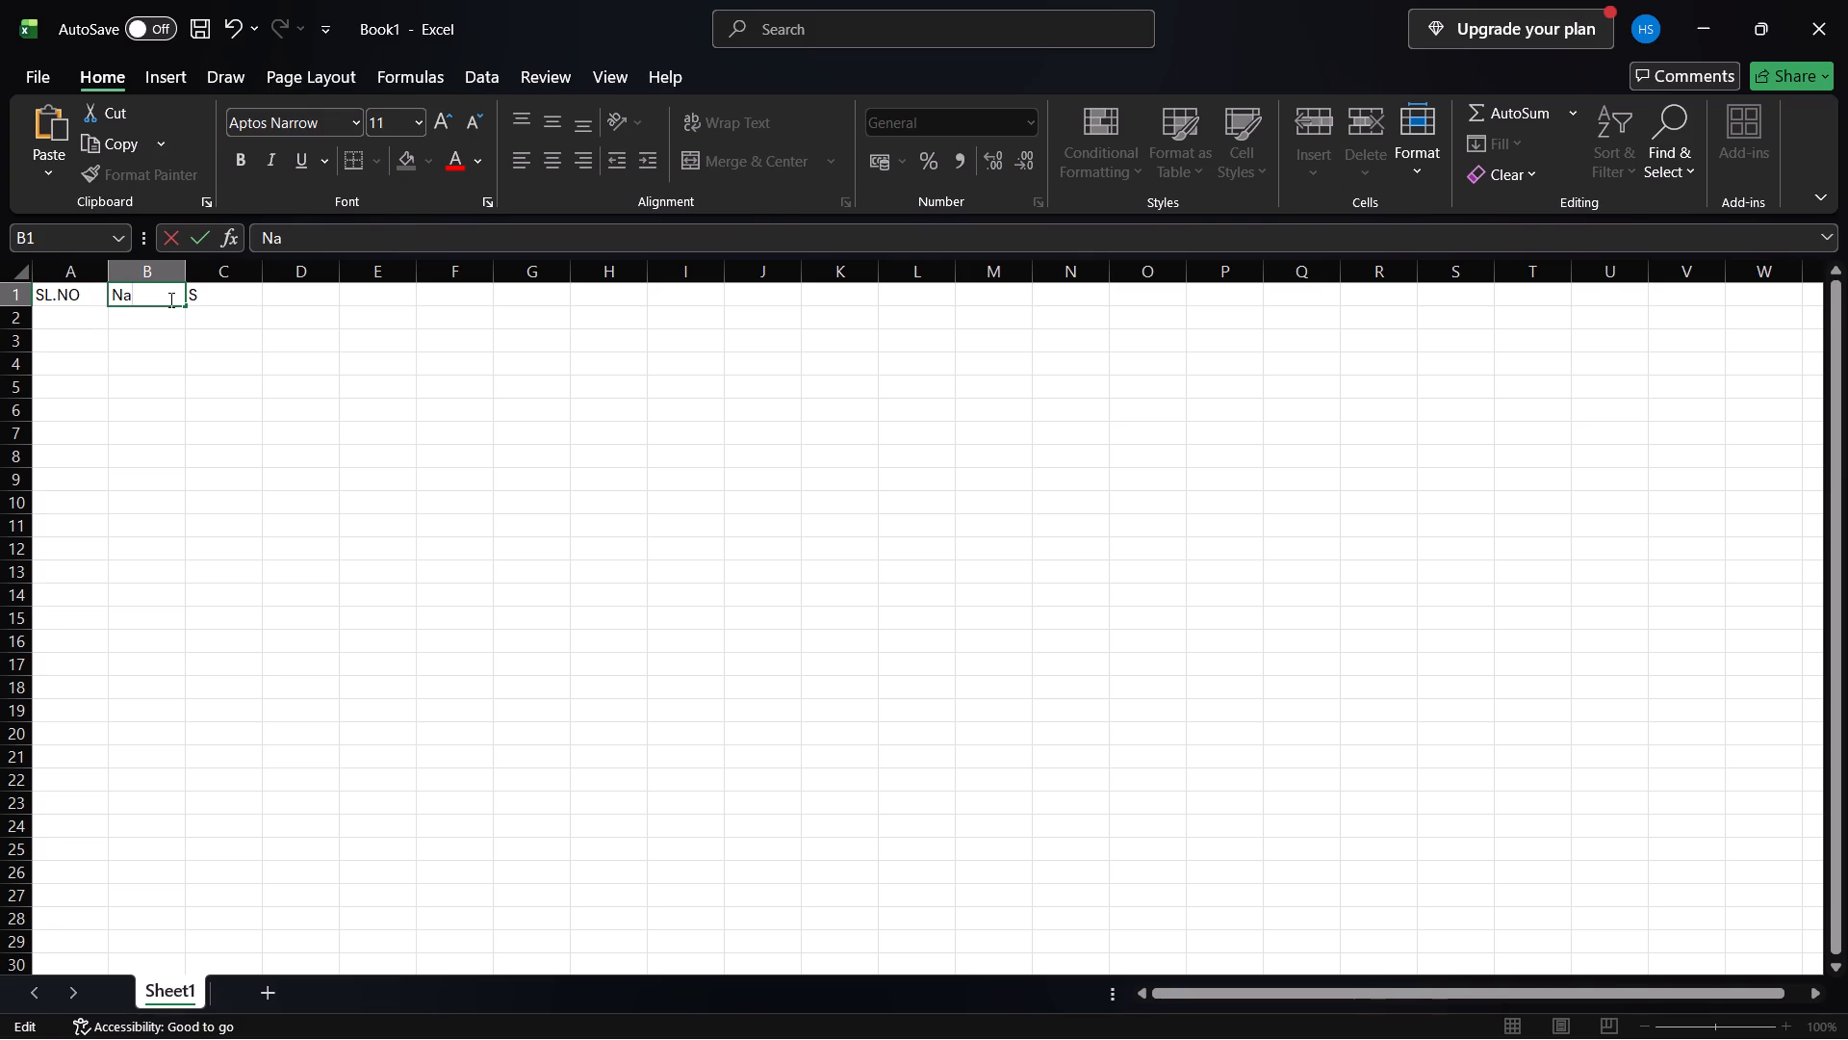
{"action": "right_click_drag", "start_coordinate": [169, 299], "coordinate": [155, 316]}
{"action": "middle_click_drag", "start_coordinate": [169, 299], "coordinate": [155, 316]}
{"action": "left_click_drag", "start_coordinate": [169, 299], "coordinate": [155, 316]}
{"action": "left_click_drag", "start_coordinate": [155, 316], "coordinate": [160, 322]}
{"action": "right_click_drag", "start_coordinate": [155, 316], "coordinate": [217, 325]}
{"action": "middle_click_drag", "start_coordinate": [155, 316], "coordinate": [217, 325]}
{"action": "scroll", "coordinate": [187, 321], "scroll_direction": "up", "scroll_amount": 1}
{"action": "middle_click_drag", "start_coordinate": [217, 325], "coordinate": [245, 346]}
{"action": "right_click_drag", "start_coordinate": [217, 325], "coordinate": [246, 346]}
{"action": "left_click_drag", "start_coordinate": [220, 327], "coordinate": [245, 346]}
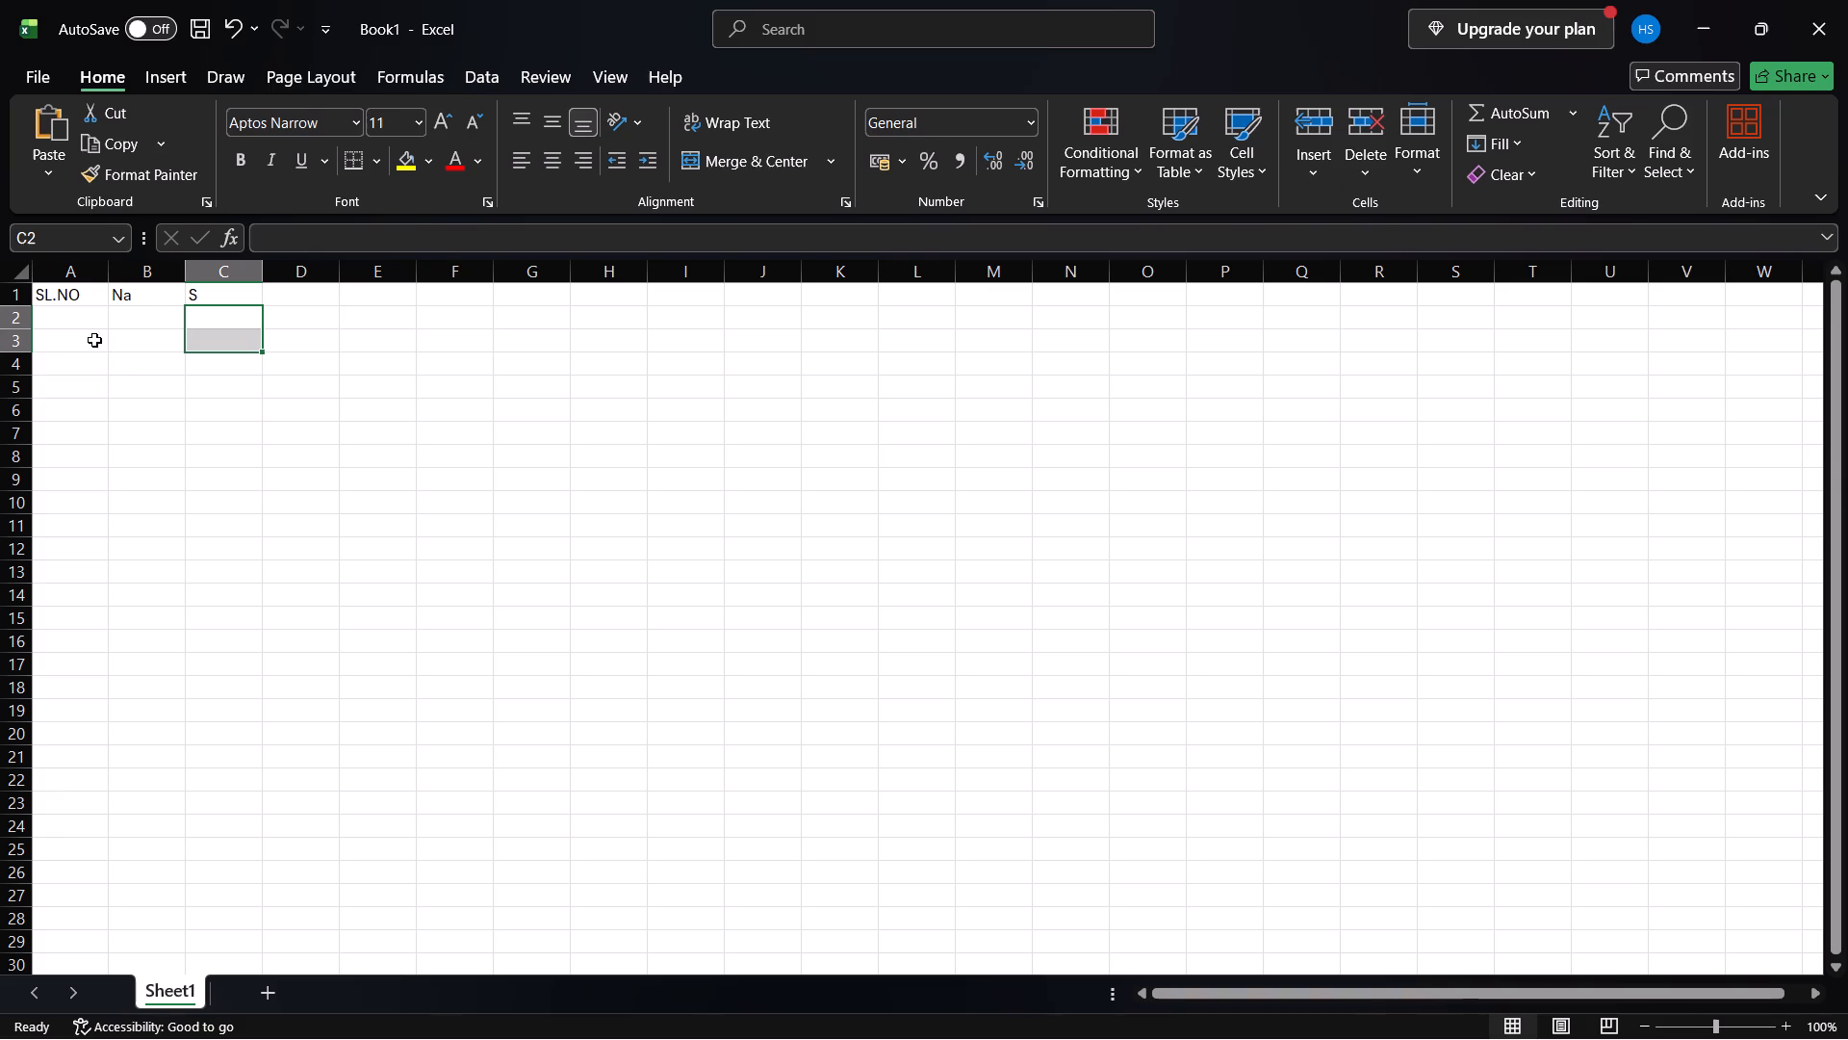
Change the heading in cell B1 to NAMES in all capitals.
{"action": "double_click", "coordinate": [139, 299]}
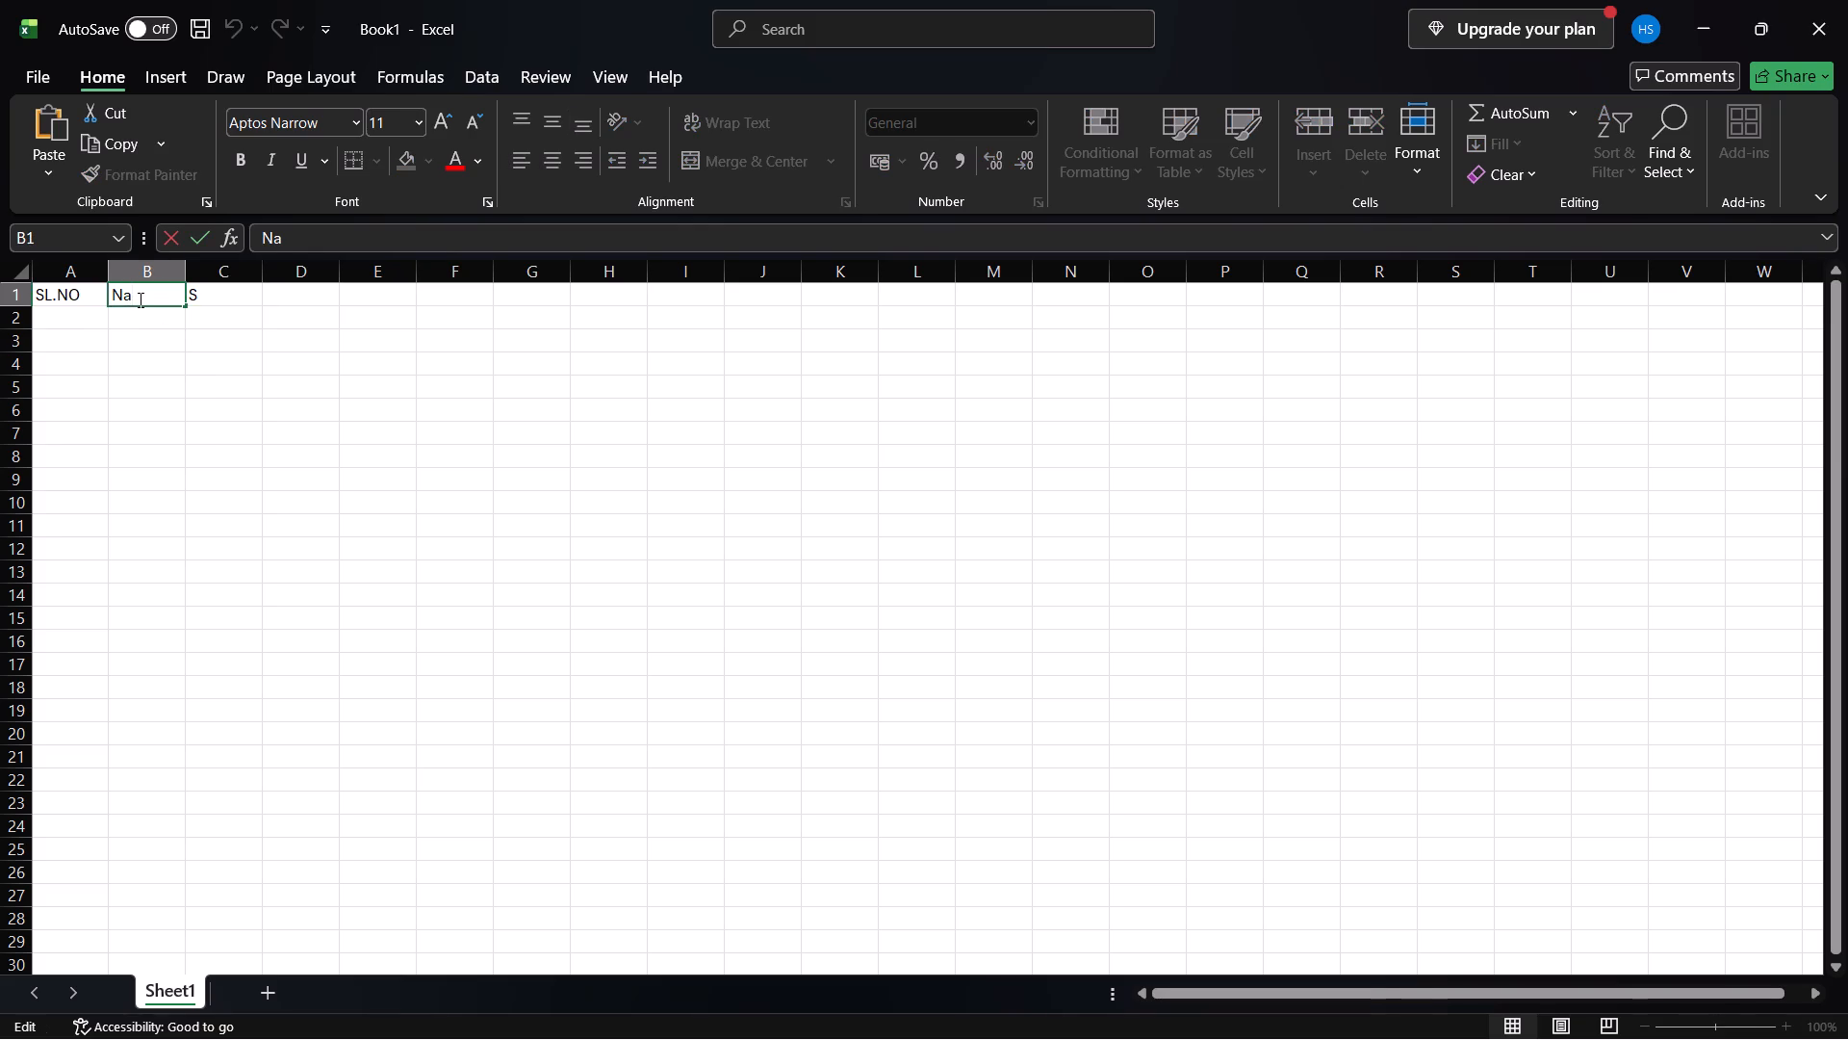
{"action": "key", "text": "BackSpace"}
{"action": "type", "text": "AME"}
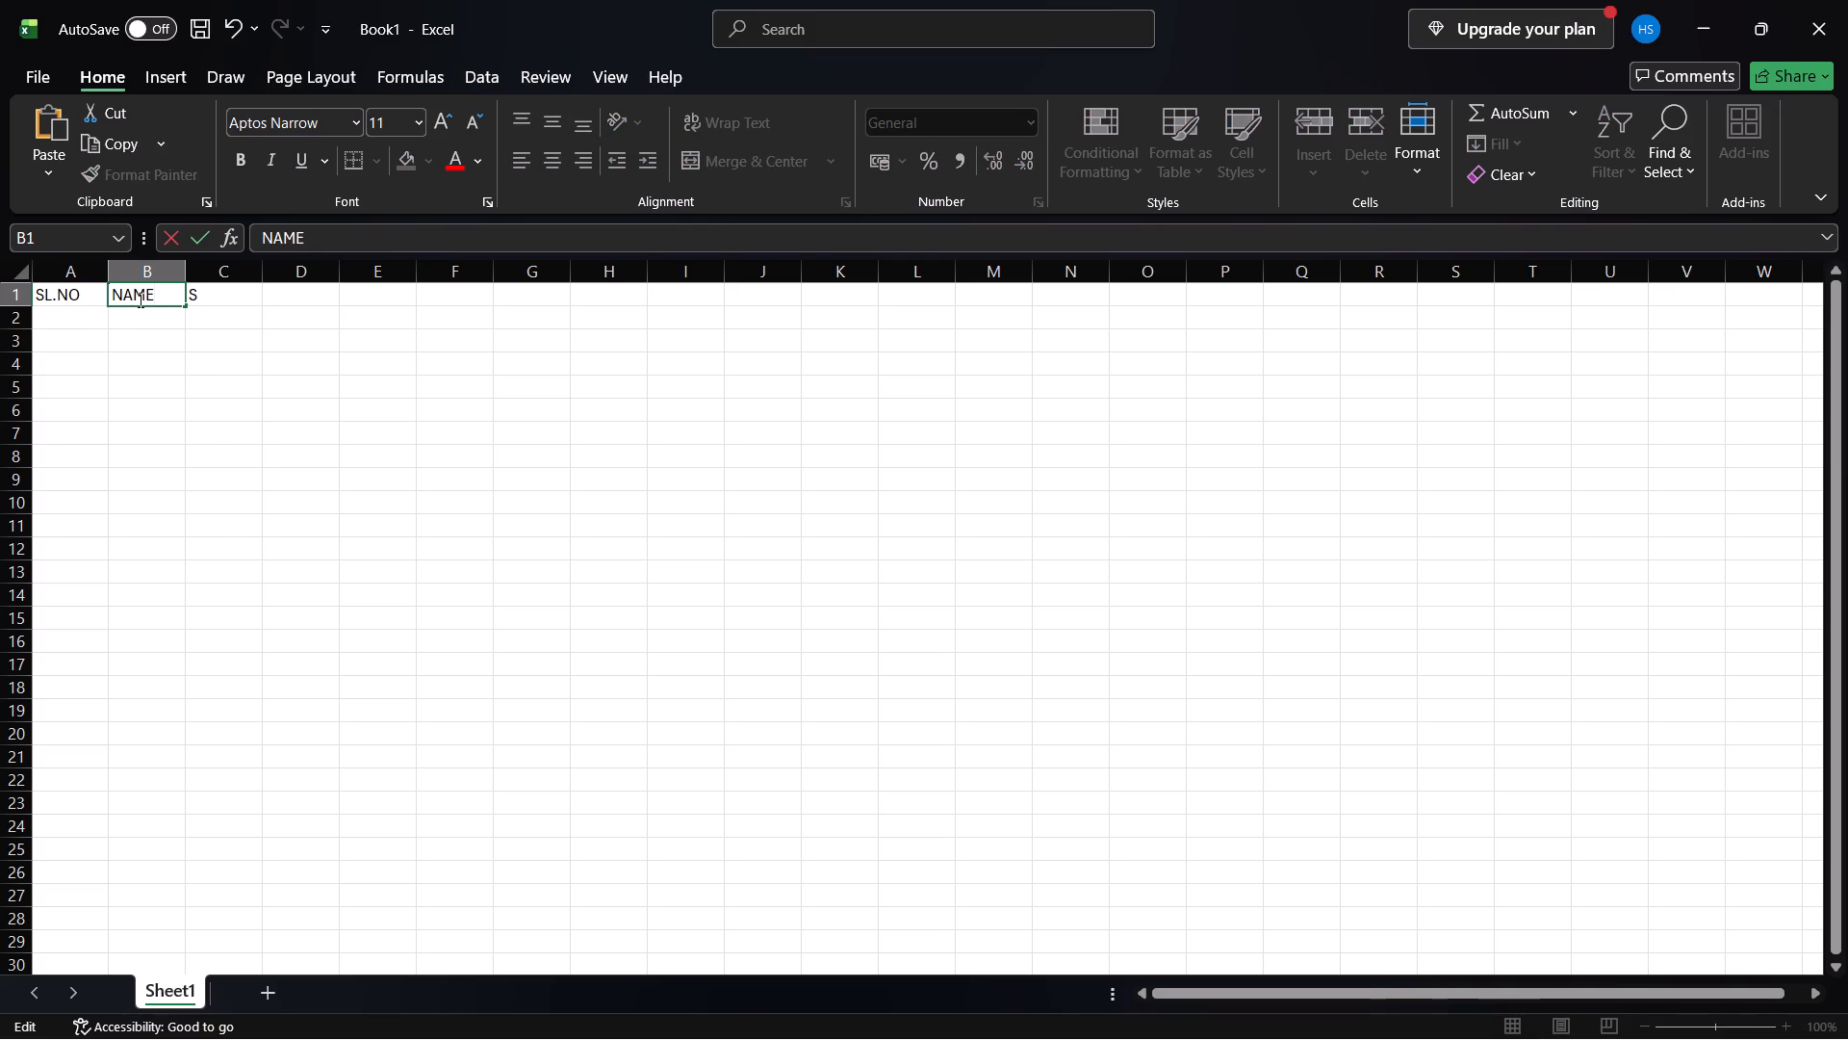
{"action": "key", "text": "s"}
{"action": "key", "text": "Right"}
{"action": "key", "text": "Right"}
{"action": "left_click", "coordinate": [218, 294]}
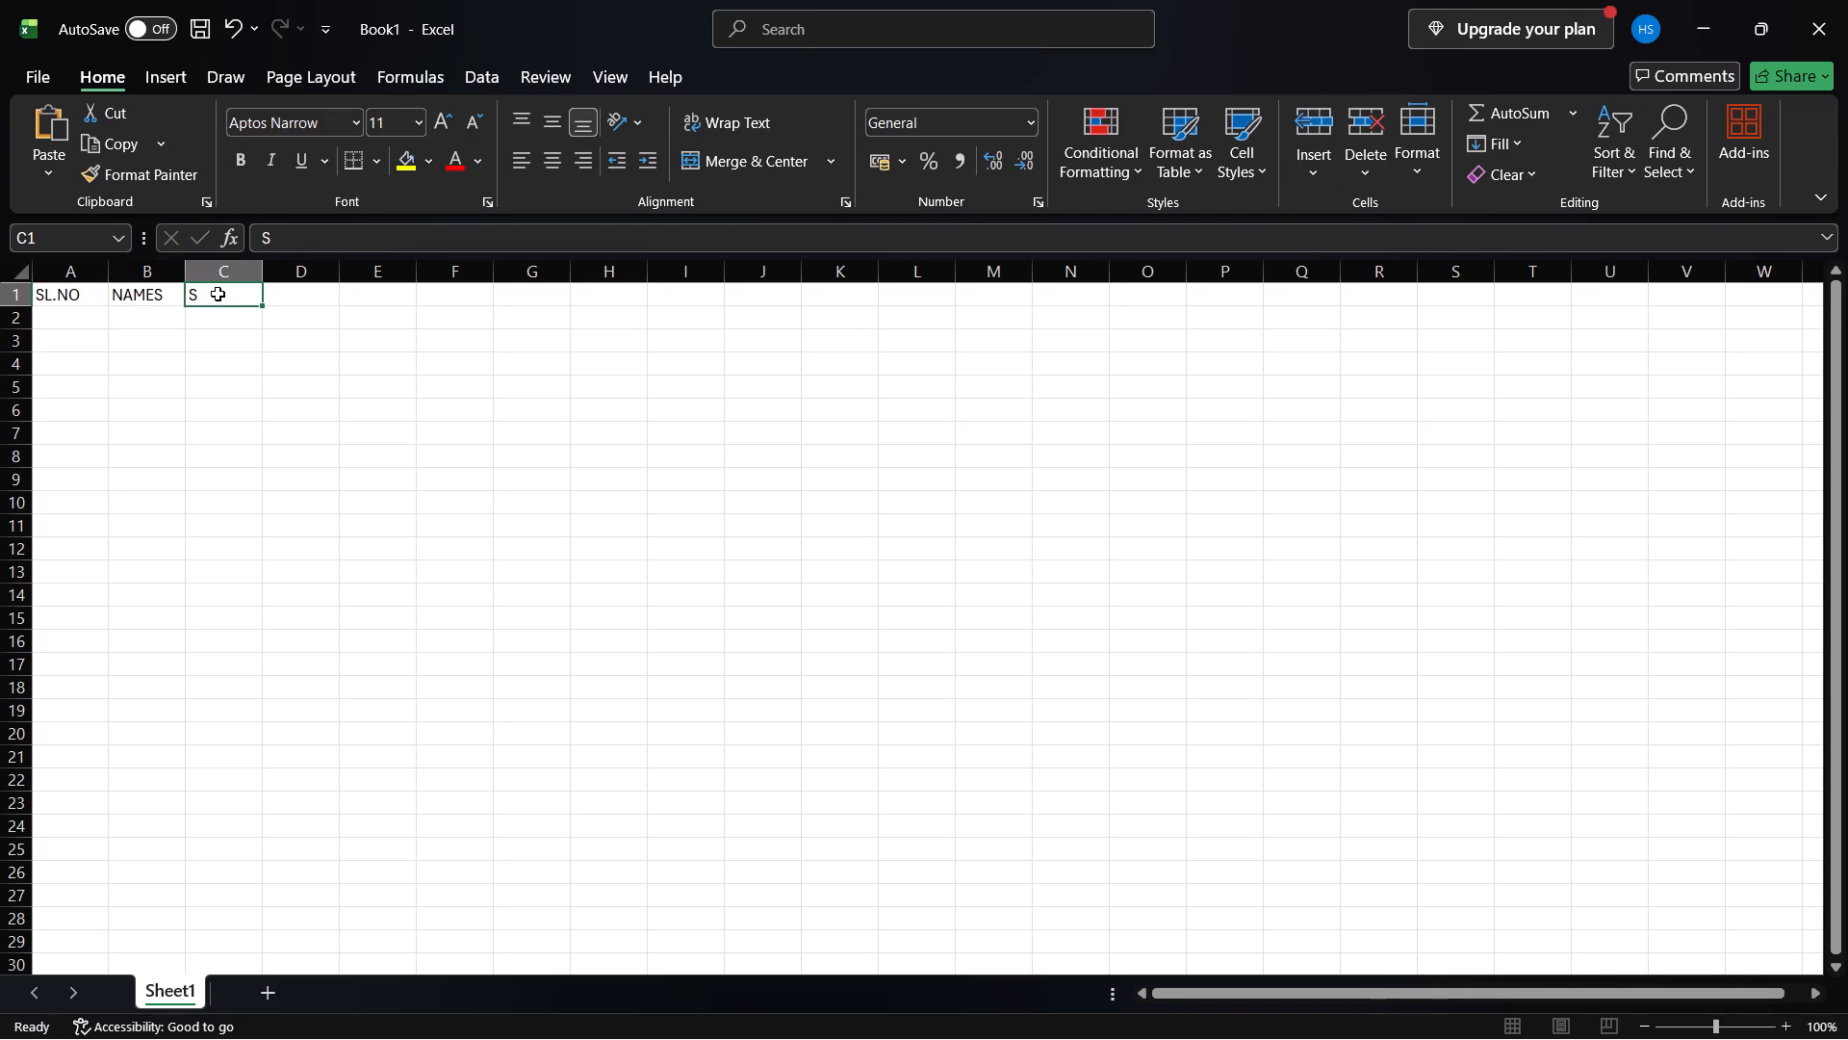
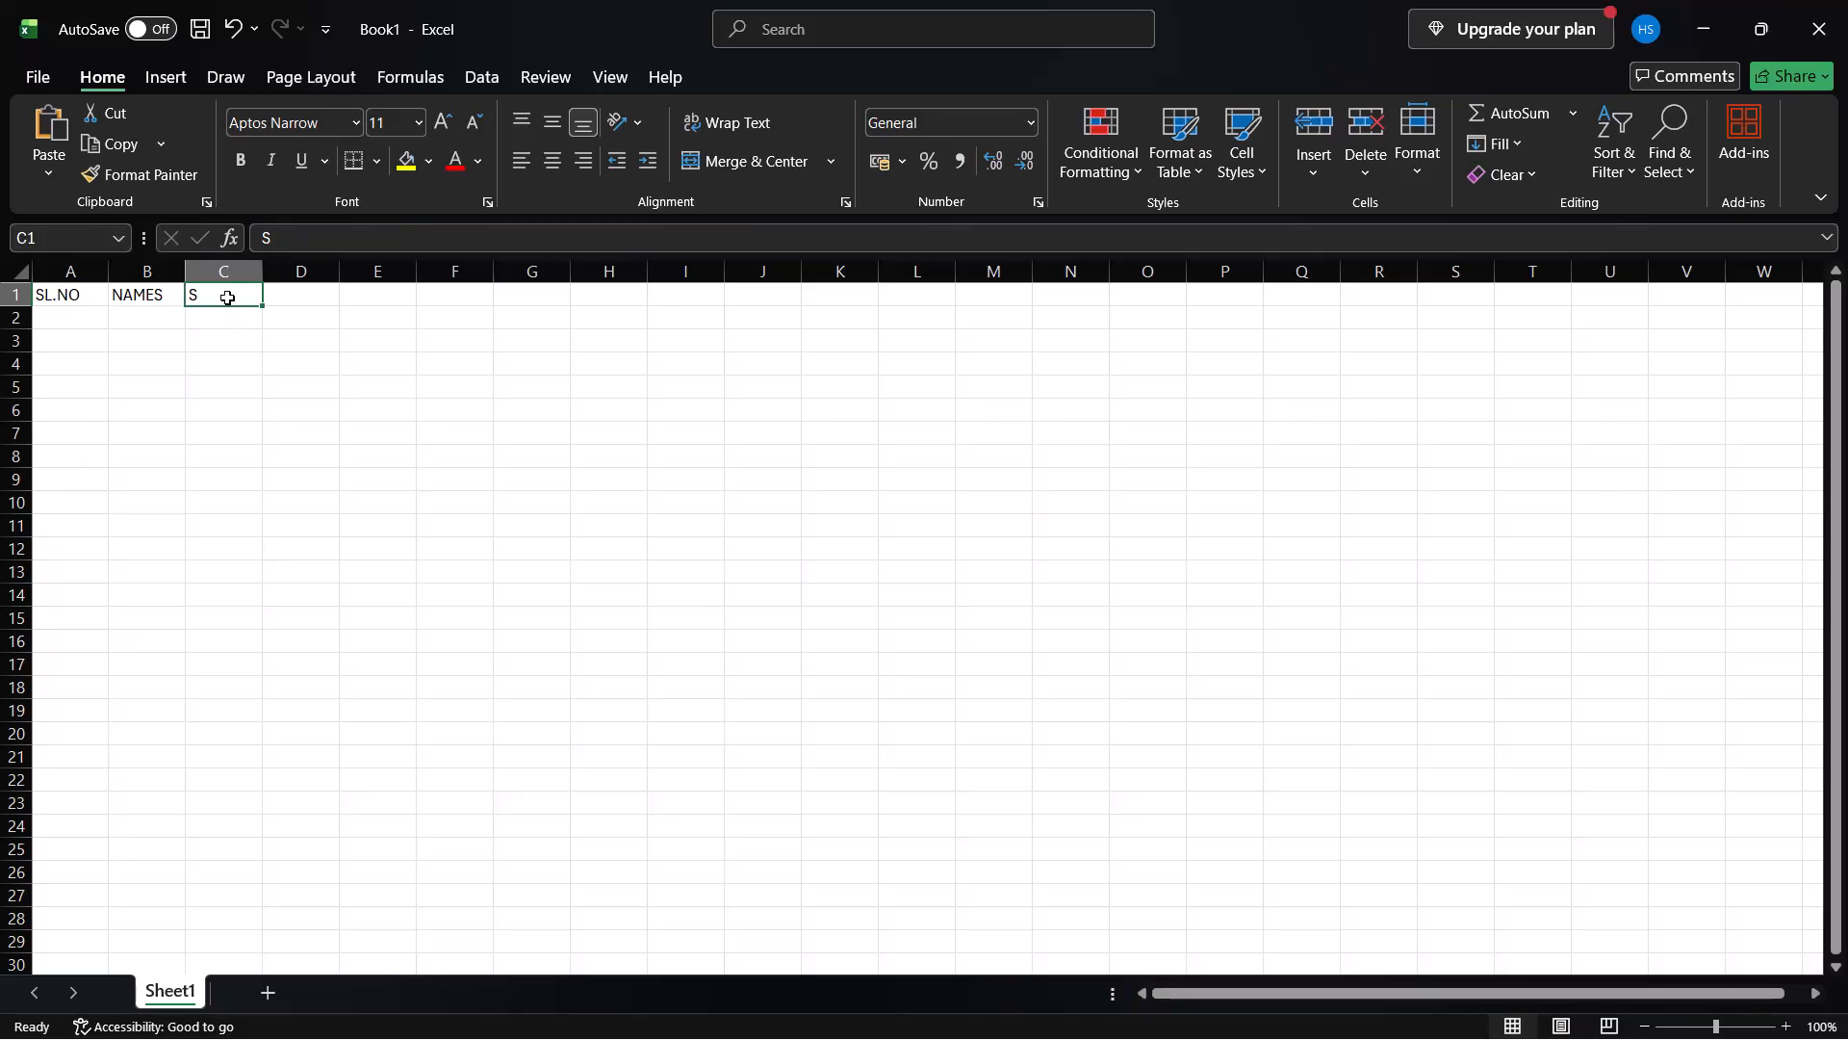
Complete the third column heading in cell C1 so it reads SRN in all capitals.
{"action": "left_click", "coordinate": [227, 297]}
{"action": "double_click", "coordinate": [227, 297]}
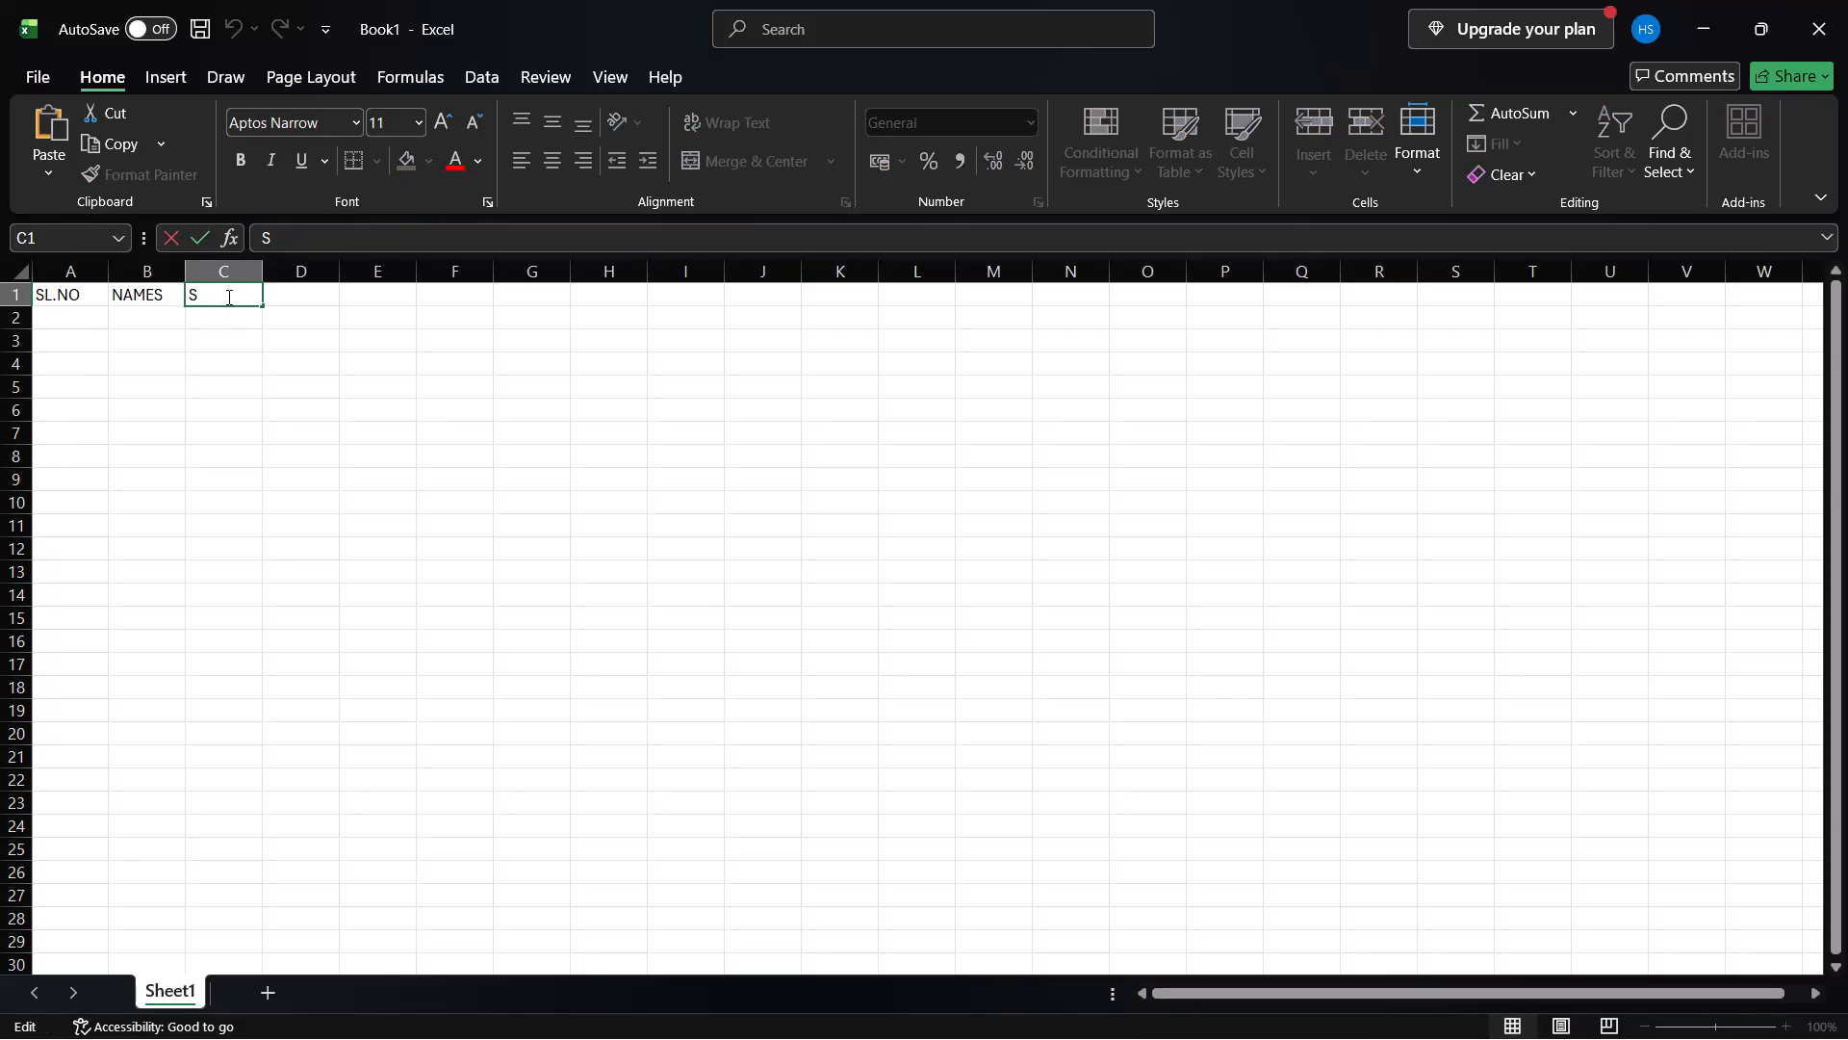
{"action": "key", "text": "shift+r"}
{"action": "key", "text": "BackSpace"}
{"action": "key", "text": "r"}
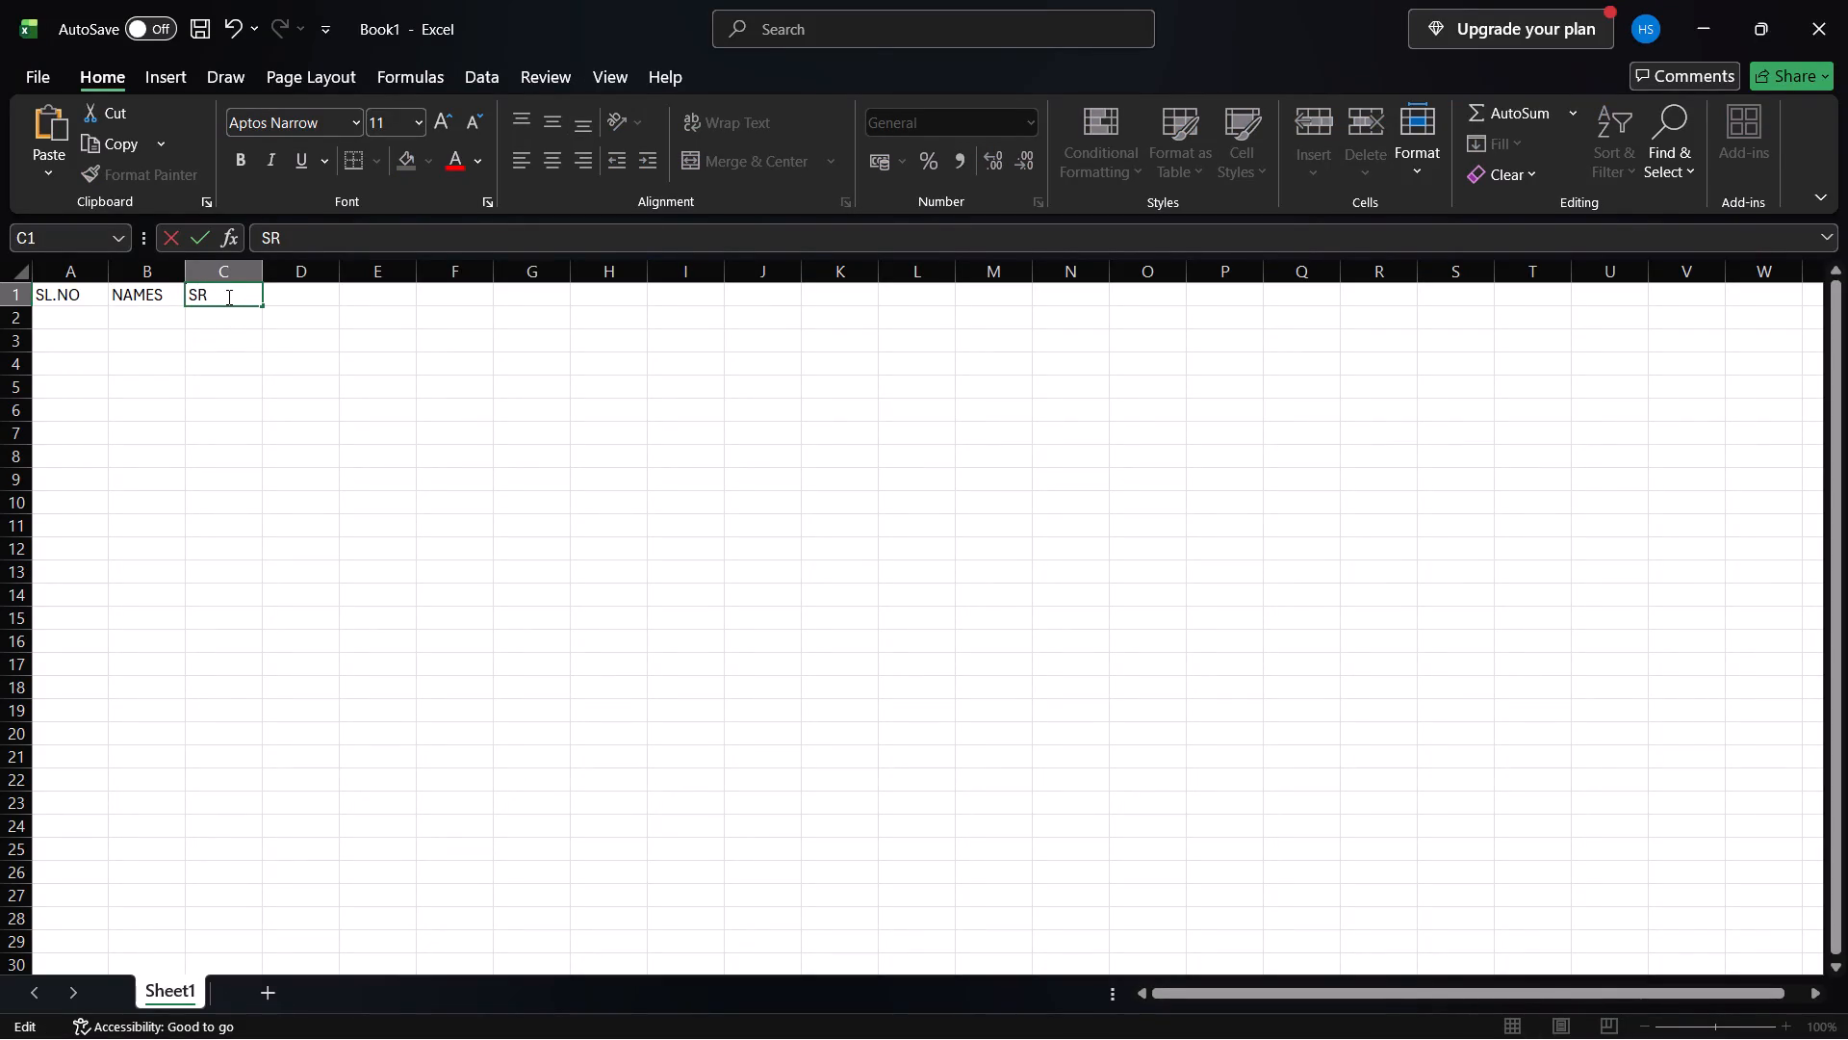
{"action": "key", "text": "n"}
{"action": "key", "text": "Right"}
{"action": "key", "text": "Right"}
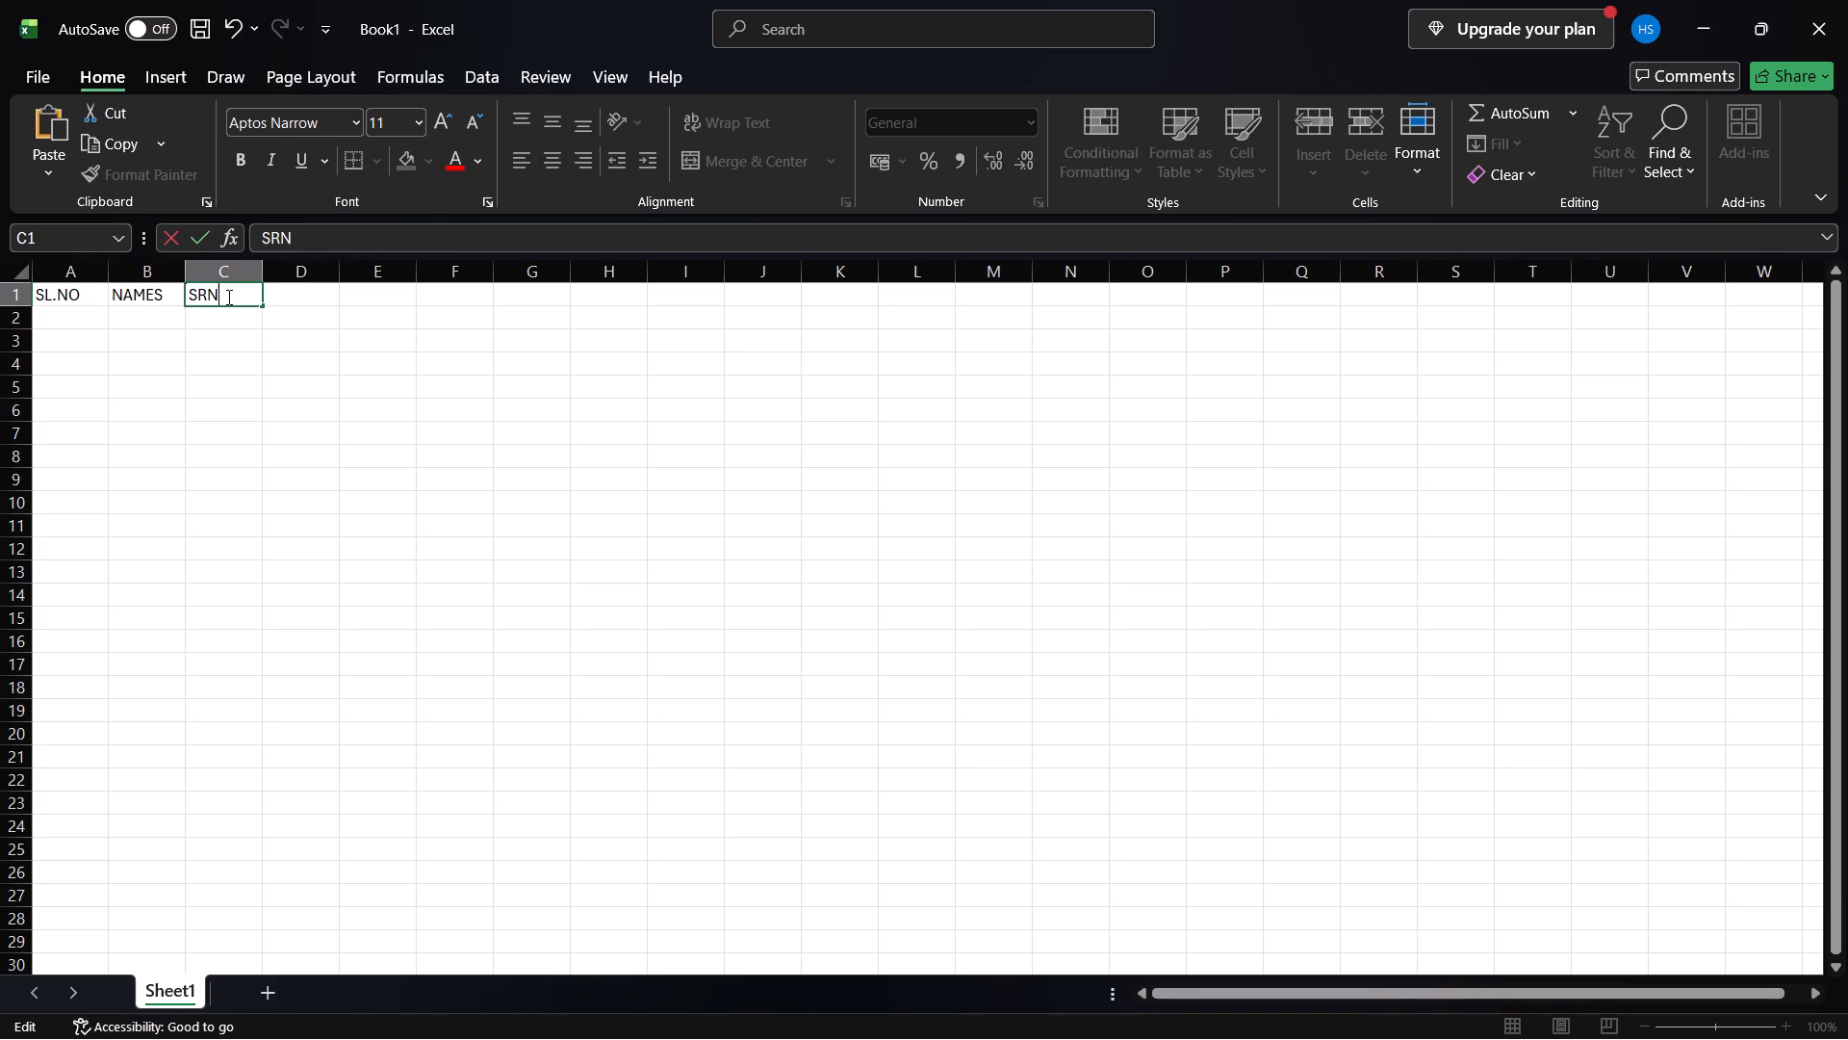
{"action": "left_click", "coordinate": [287, 299]}
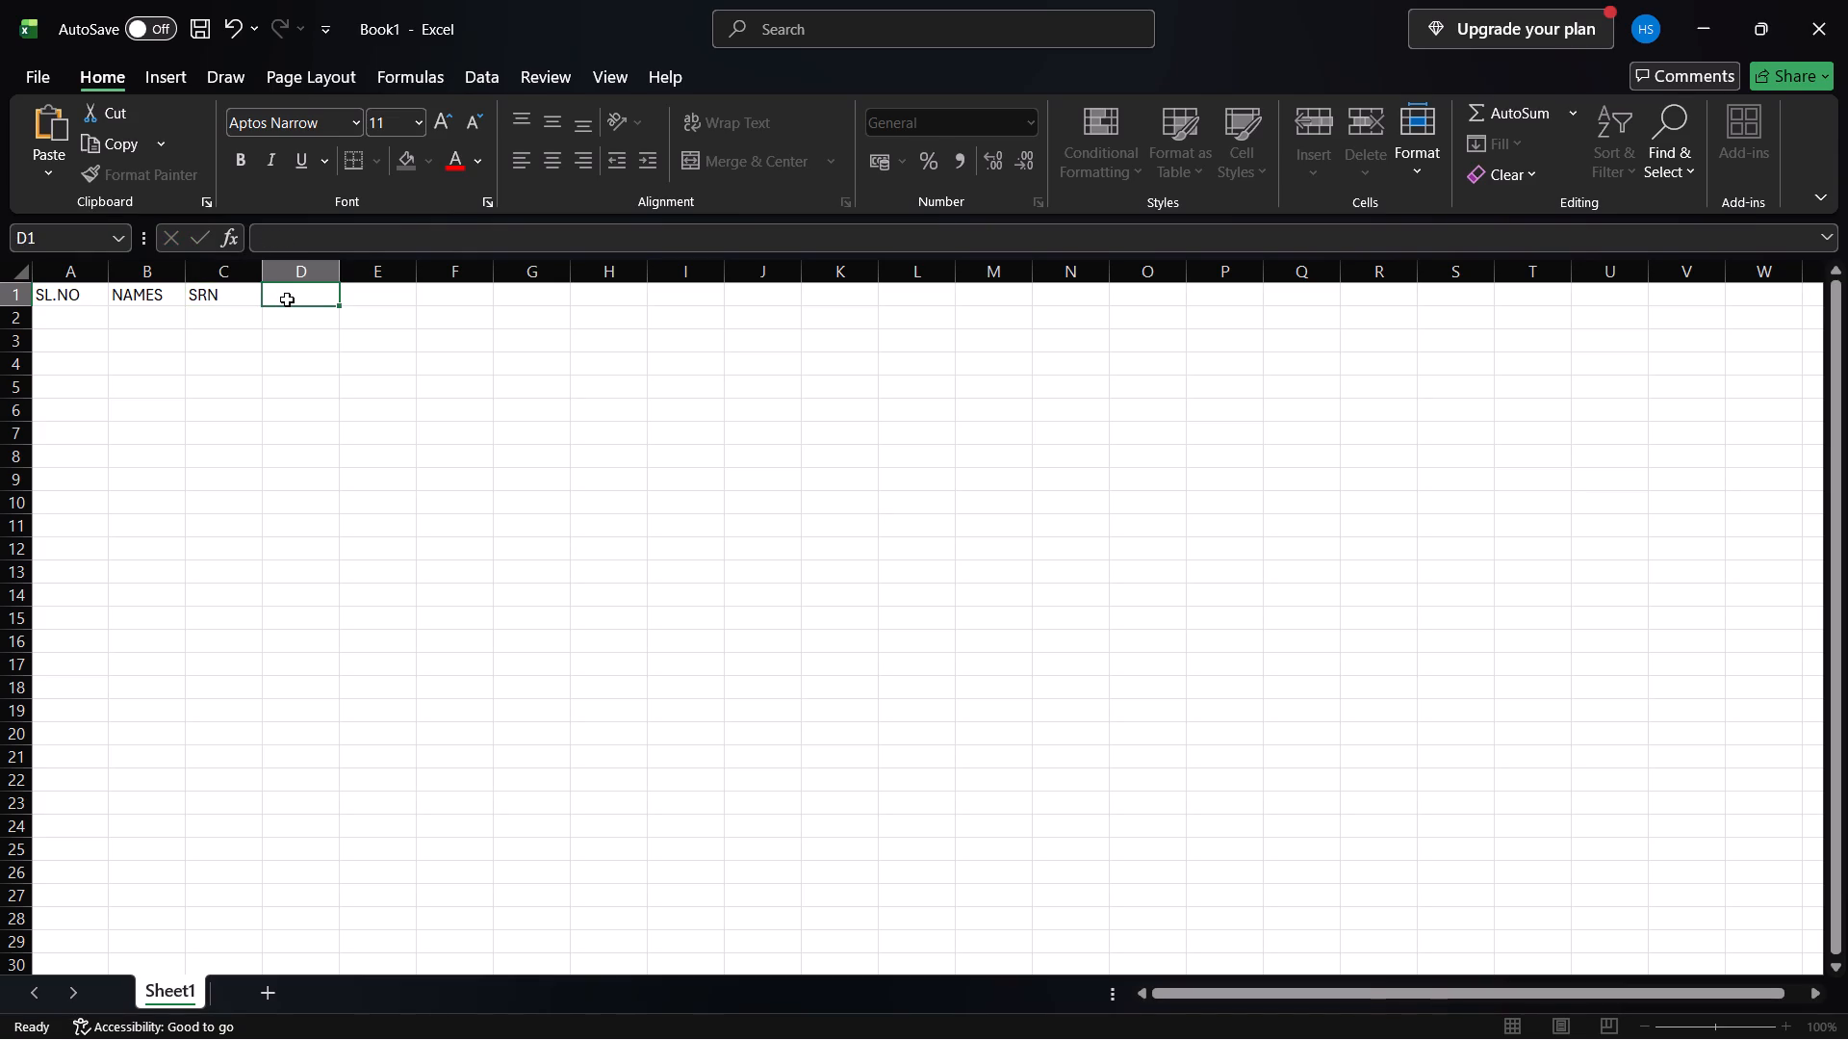
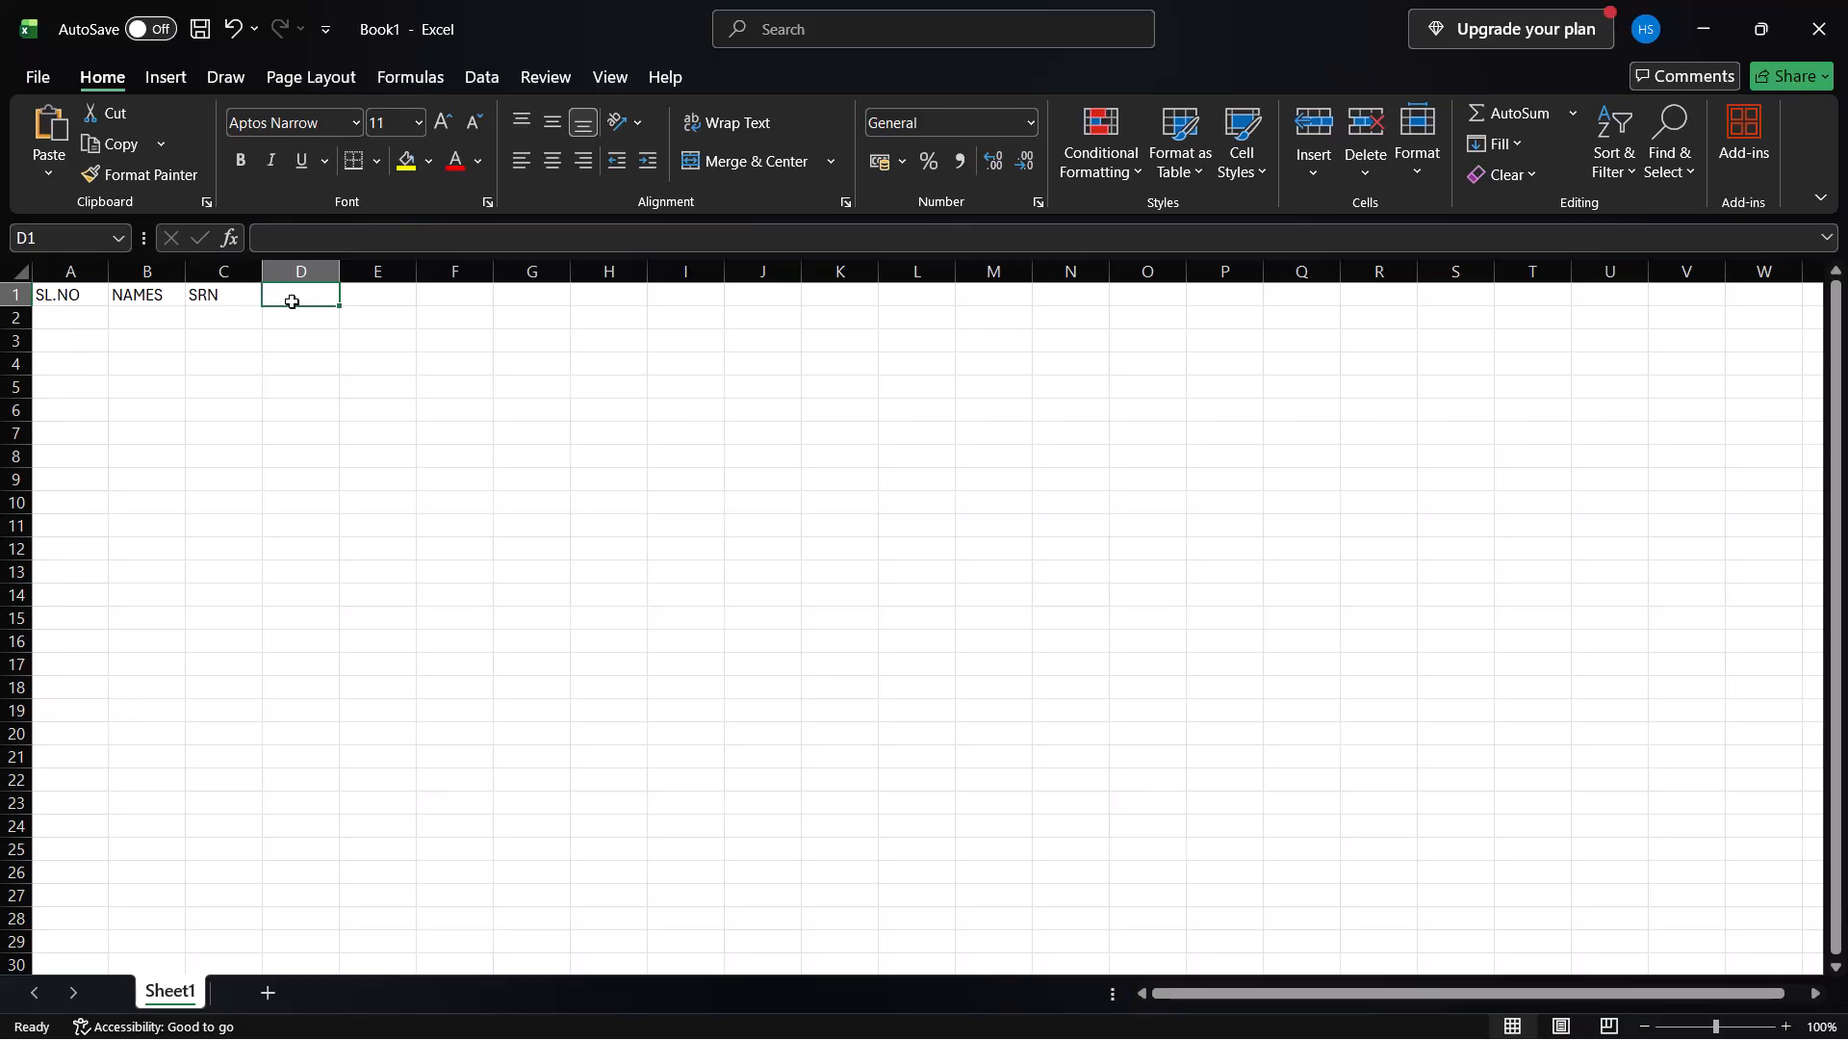
Open Sargam-permit-letter(2).pdf from the Downloads folder in File Explorer and examine the column headings of its student table.
{"action": "left_click", "coordinate": [293, 295]}
{"action": "double_click", "coordinate": [293, 295]}
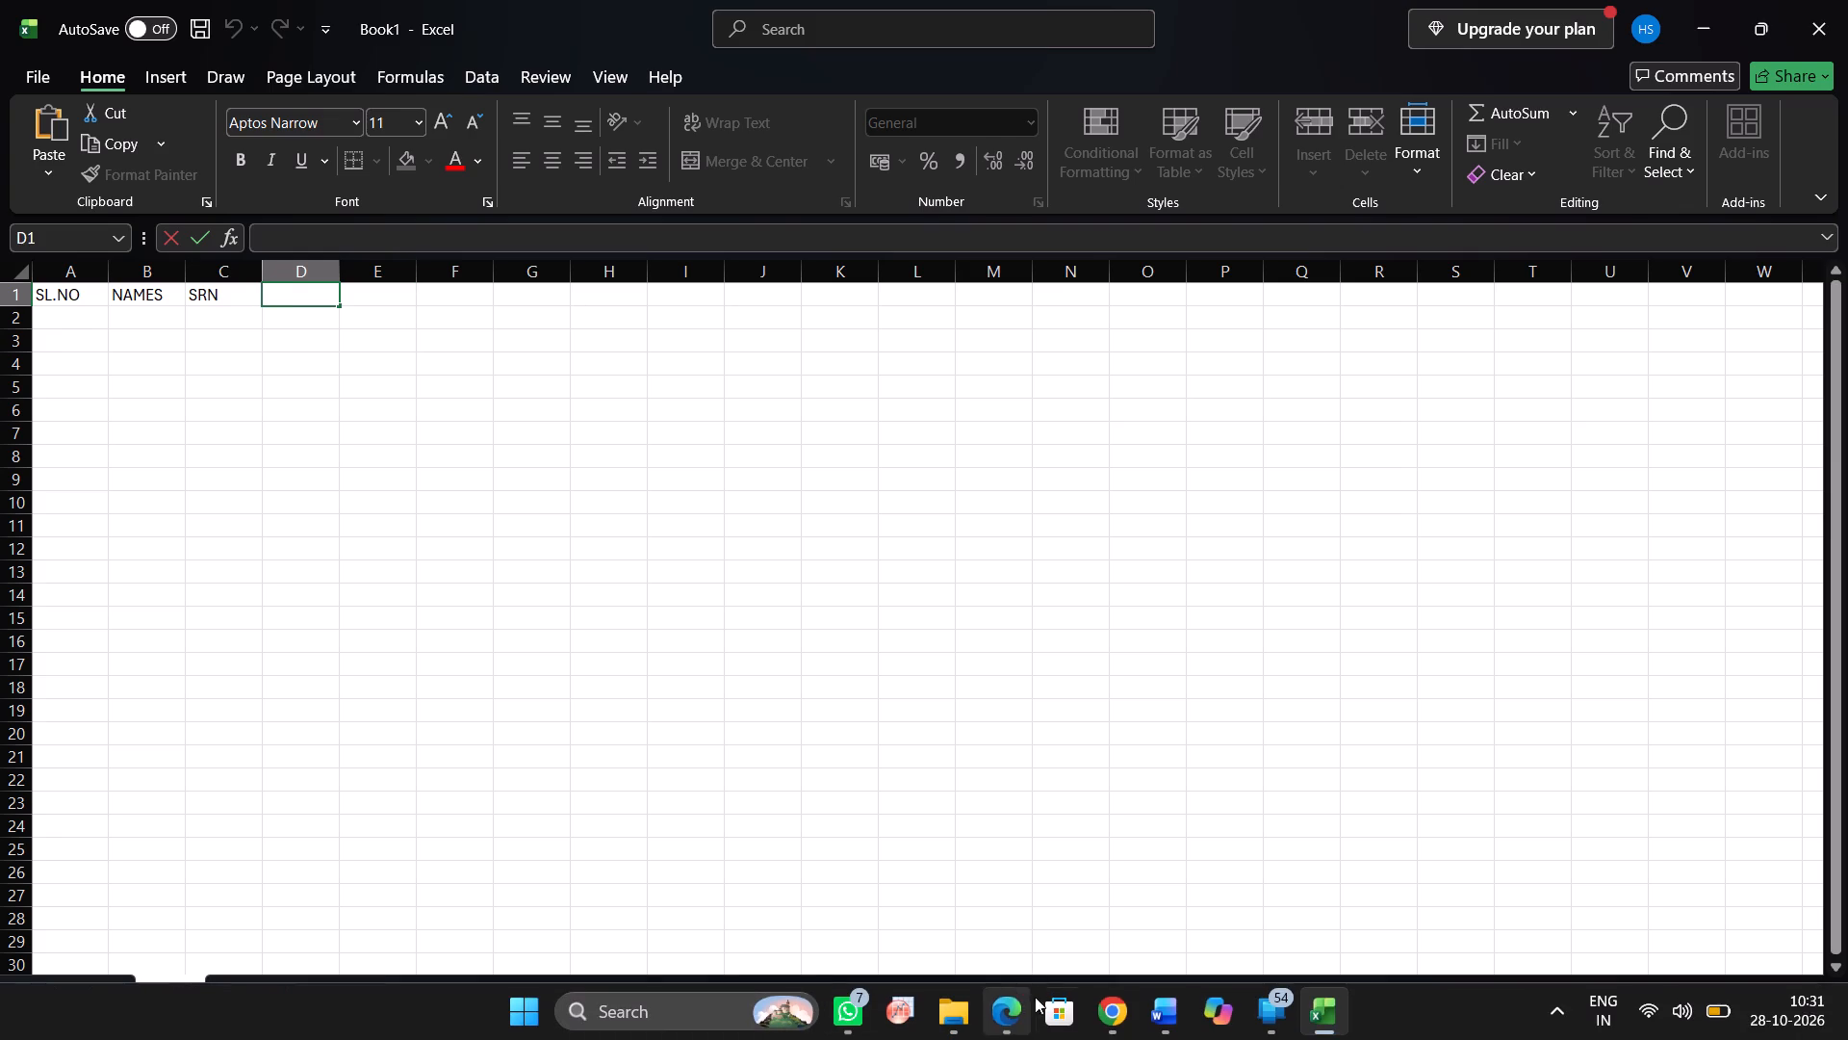
{"action": "left_click", "coordinate": [968, 1007]}
{"action": "double_click", "coordinate": [298, 216]}
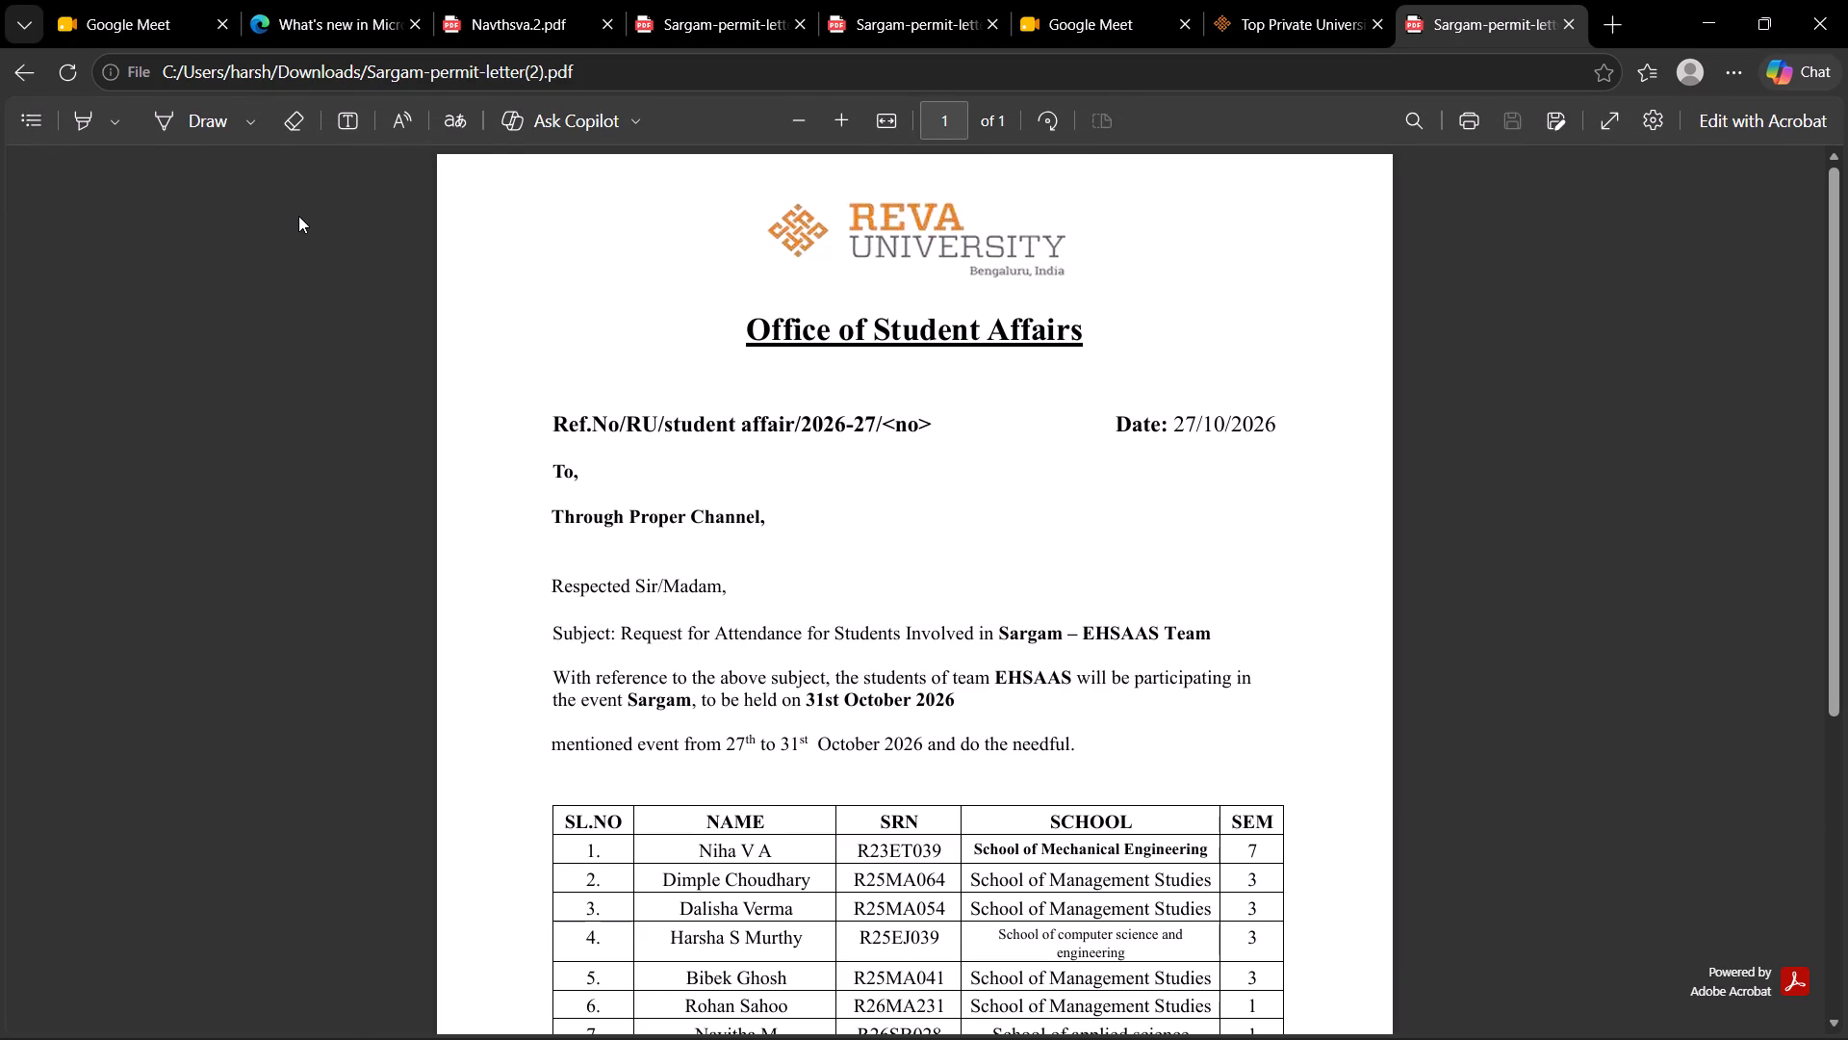
{"action": "scroll", "coordinate": [921, 444], "scroll_direction": "down", "scroll_amount": 2}
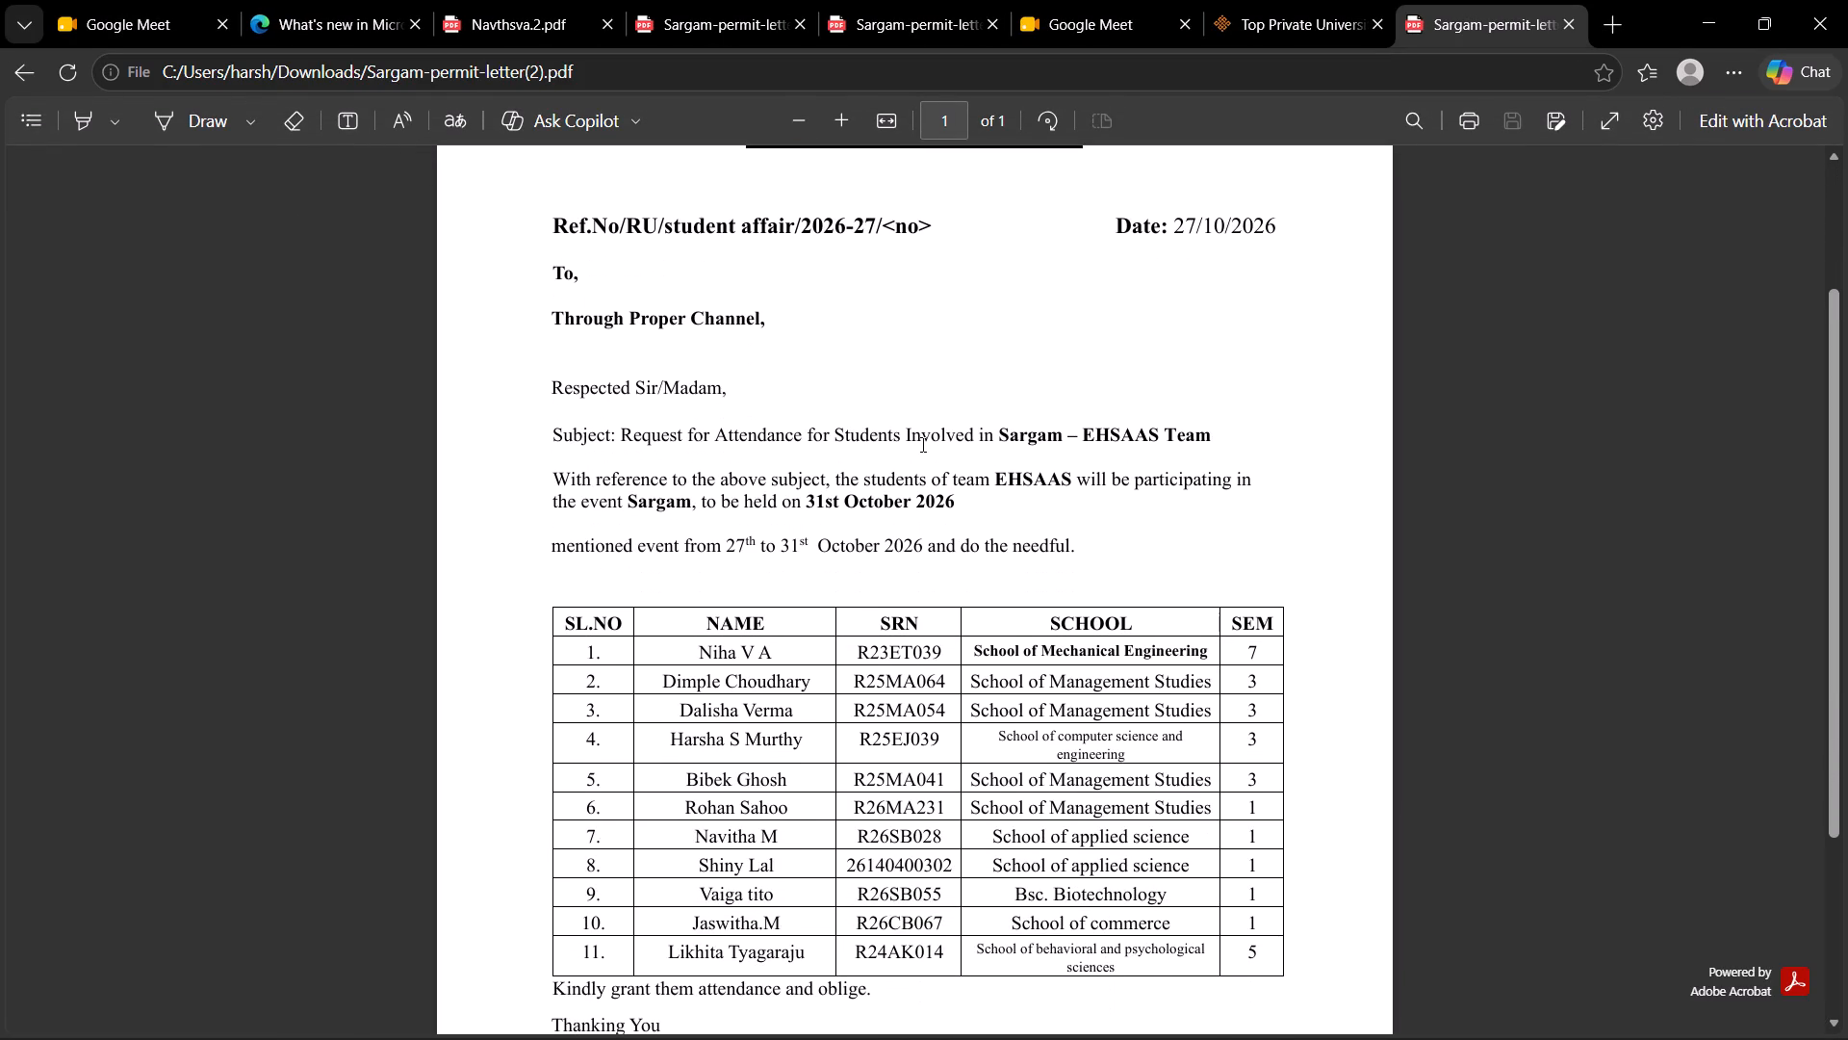
{"action": "scroll", "coordinate": [921, 444], "scroll_direction": "down", "scroll_amount": 1}
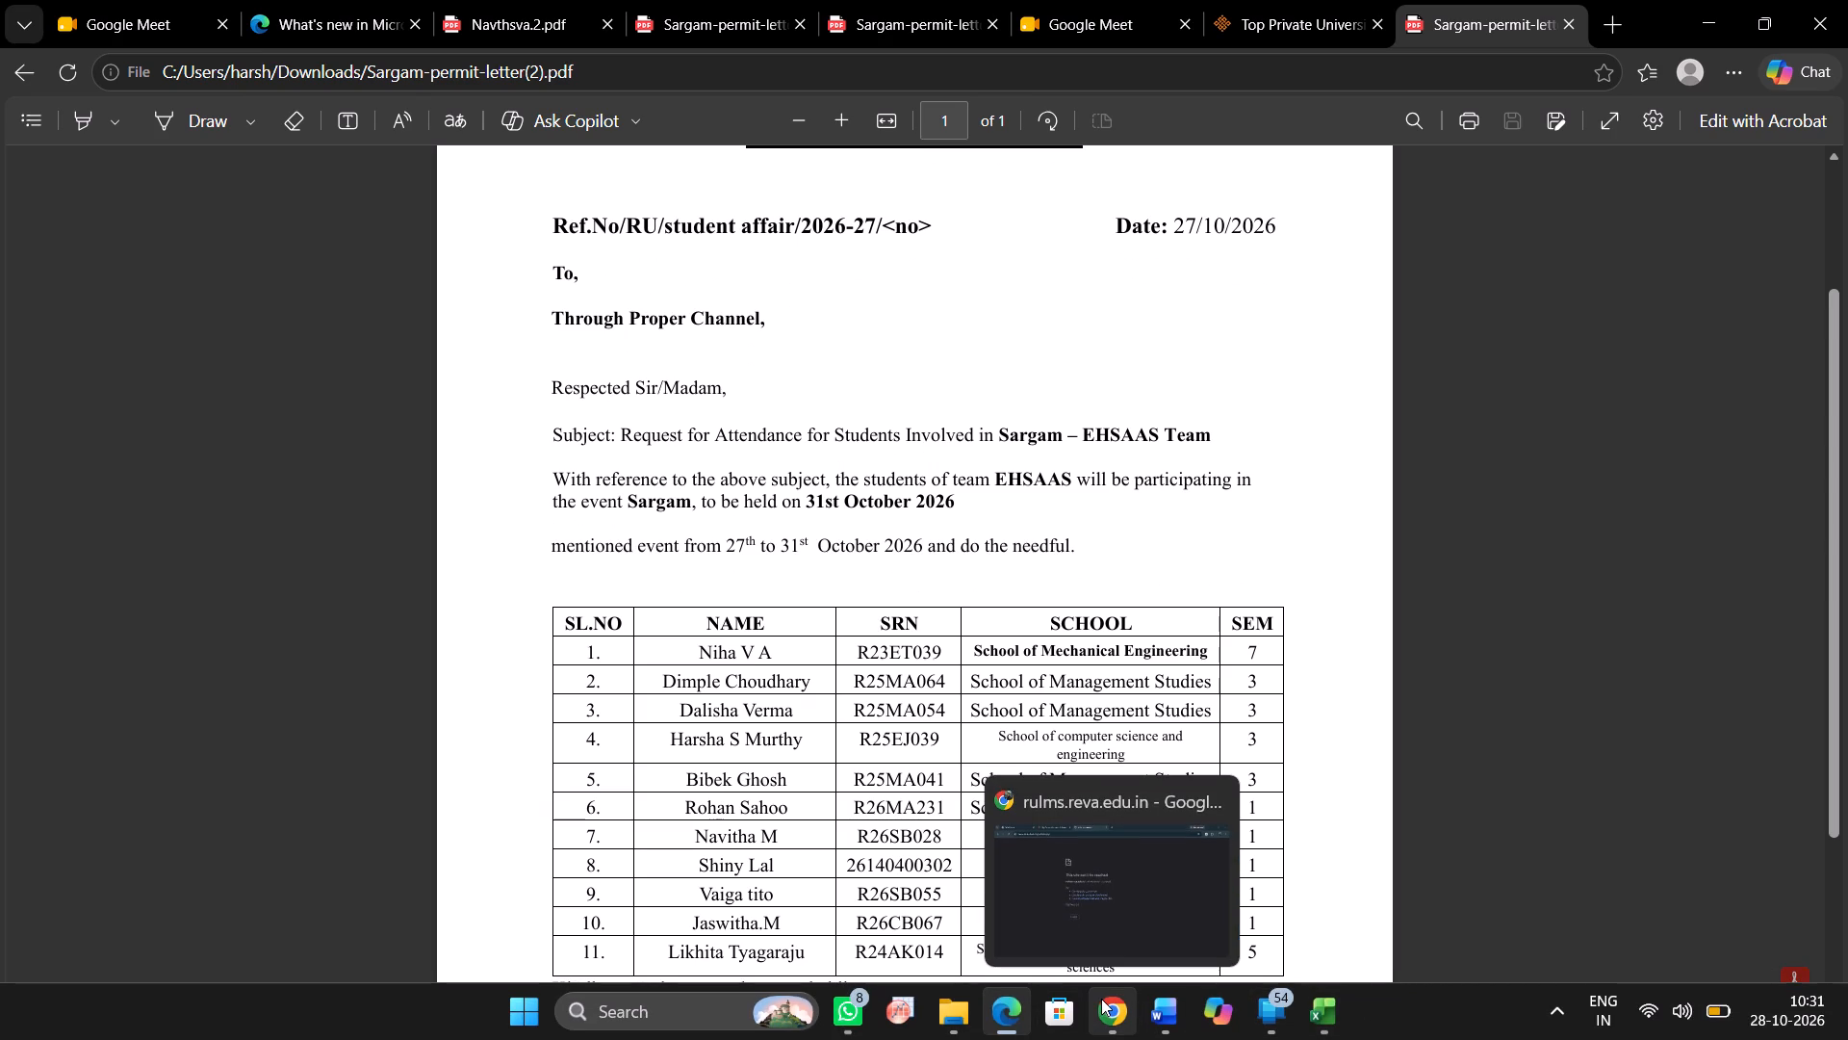
Switch back to the Excel workbook and enter the fourth column heading SCHOOL in cell D1.
{"action": "left_click", "coordinate": [1327, 1034]}
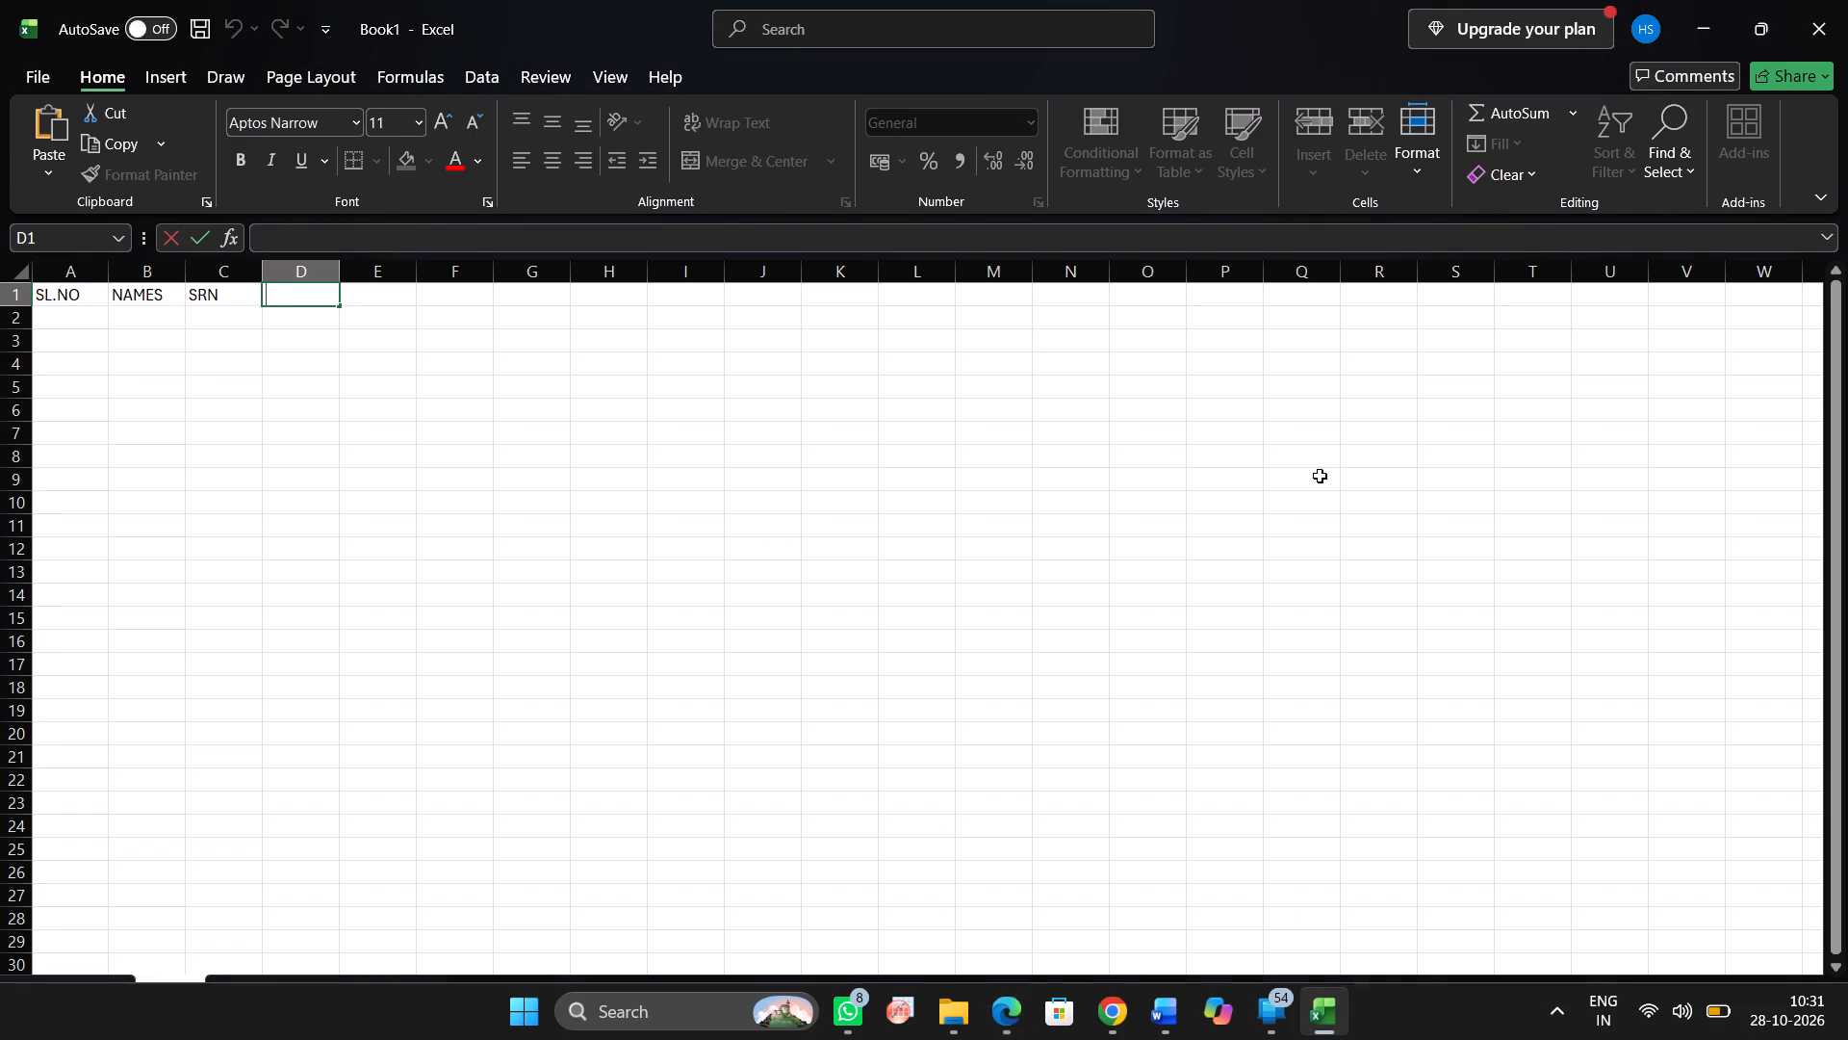
{"action": "double_click", "coordinate": [287, 296]}
{"action": "type", "text": "SCHOOL"}
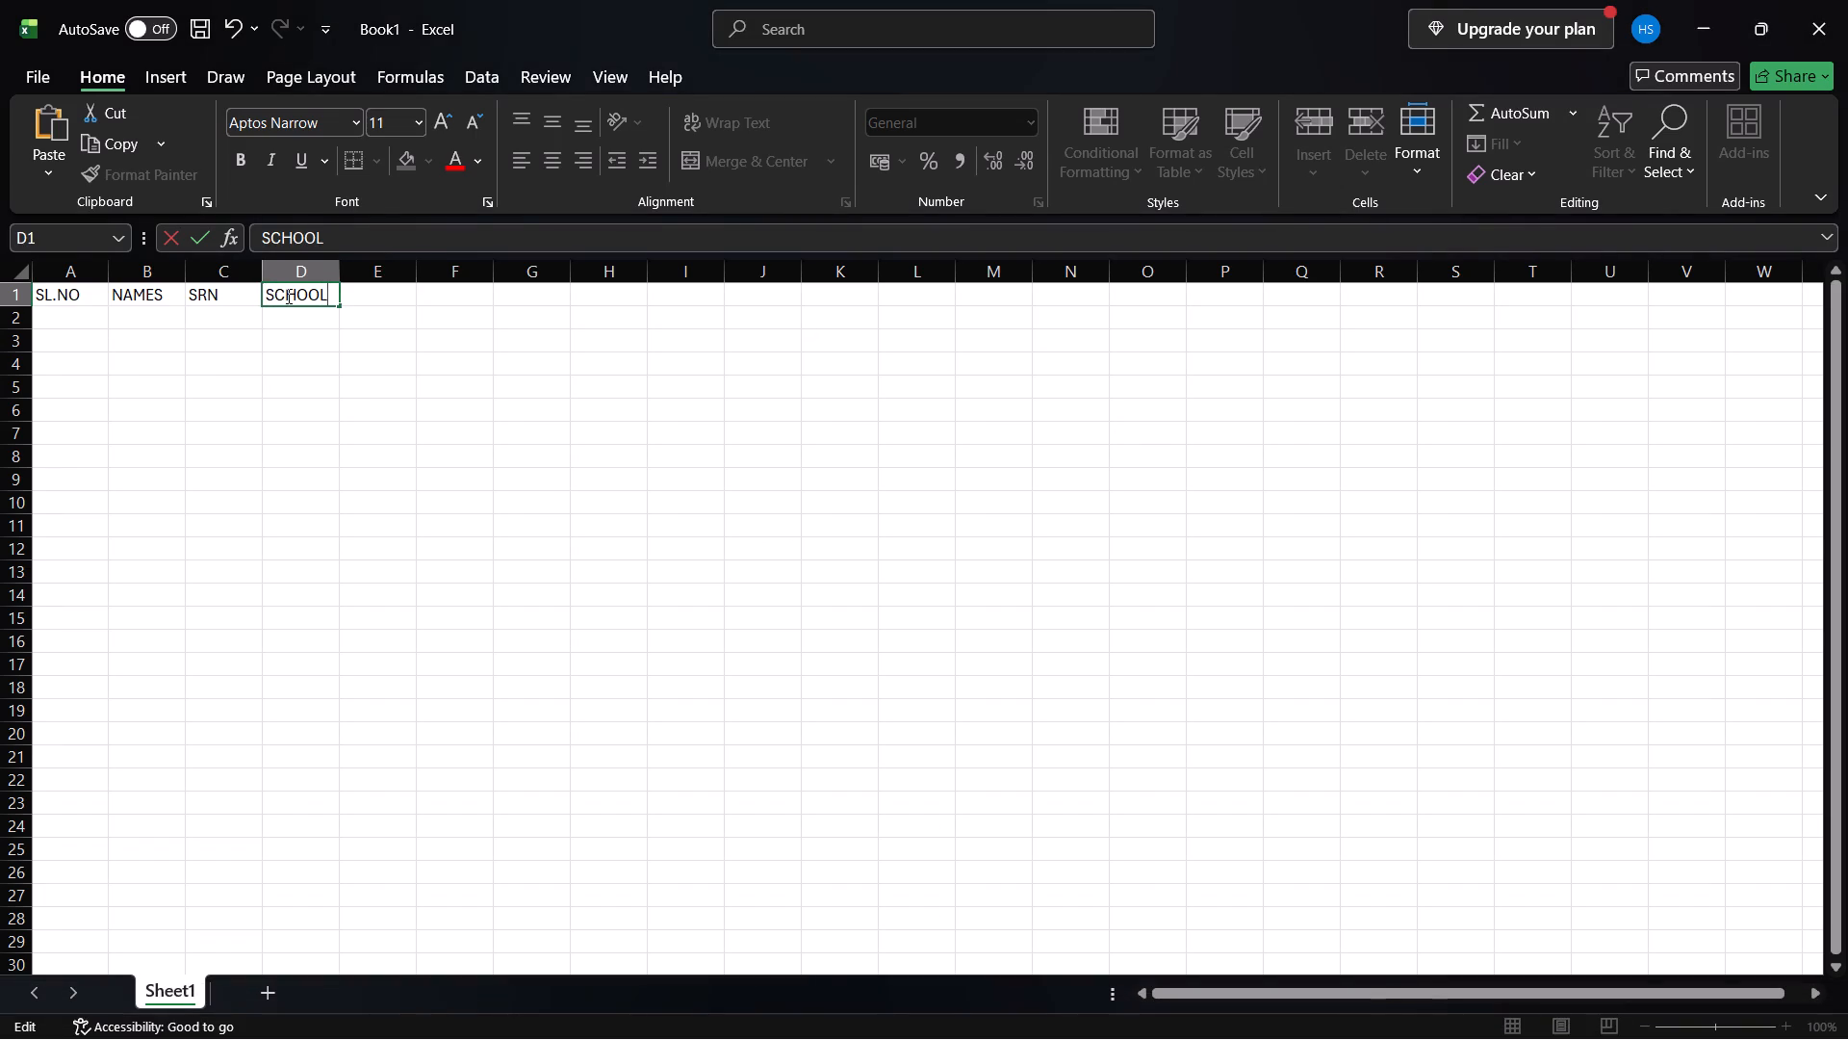
{"action": "left_click", "coordinate": [369, 298]}
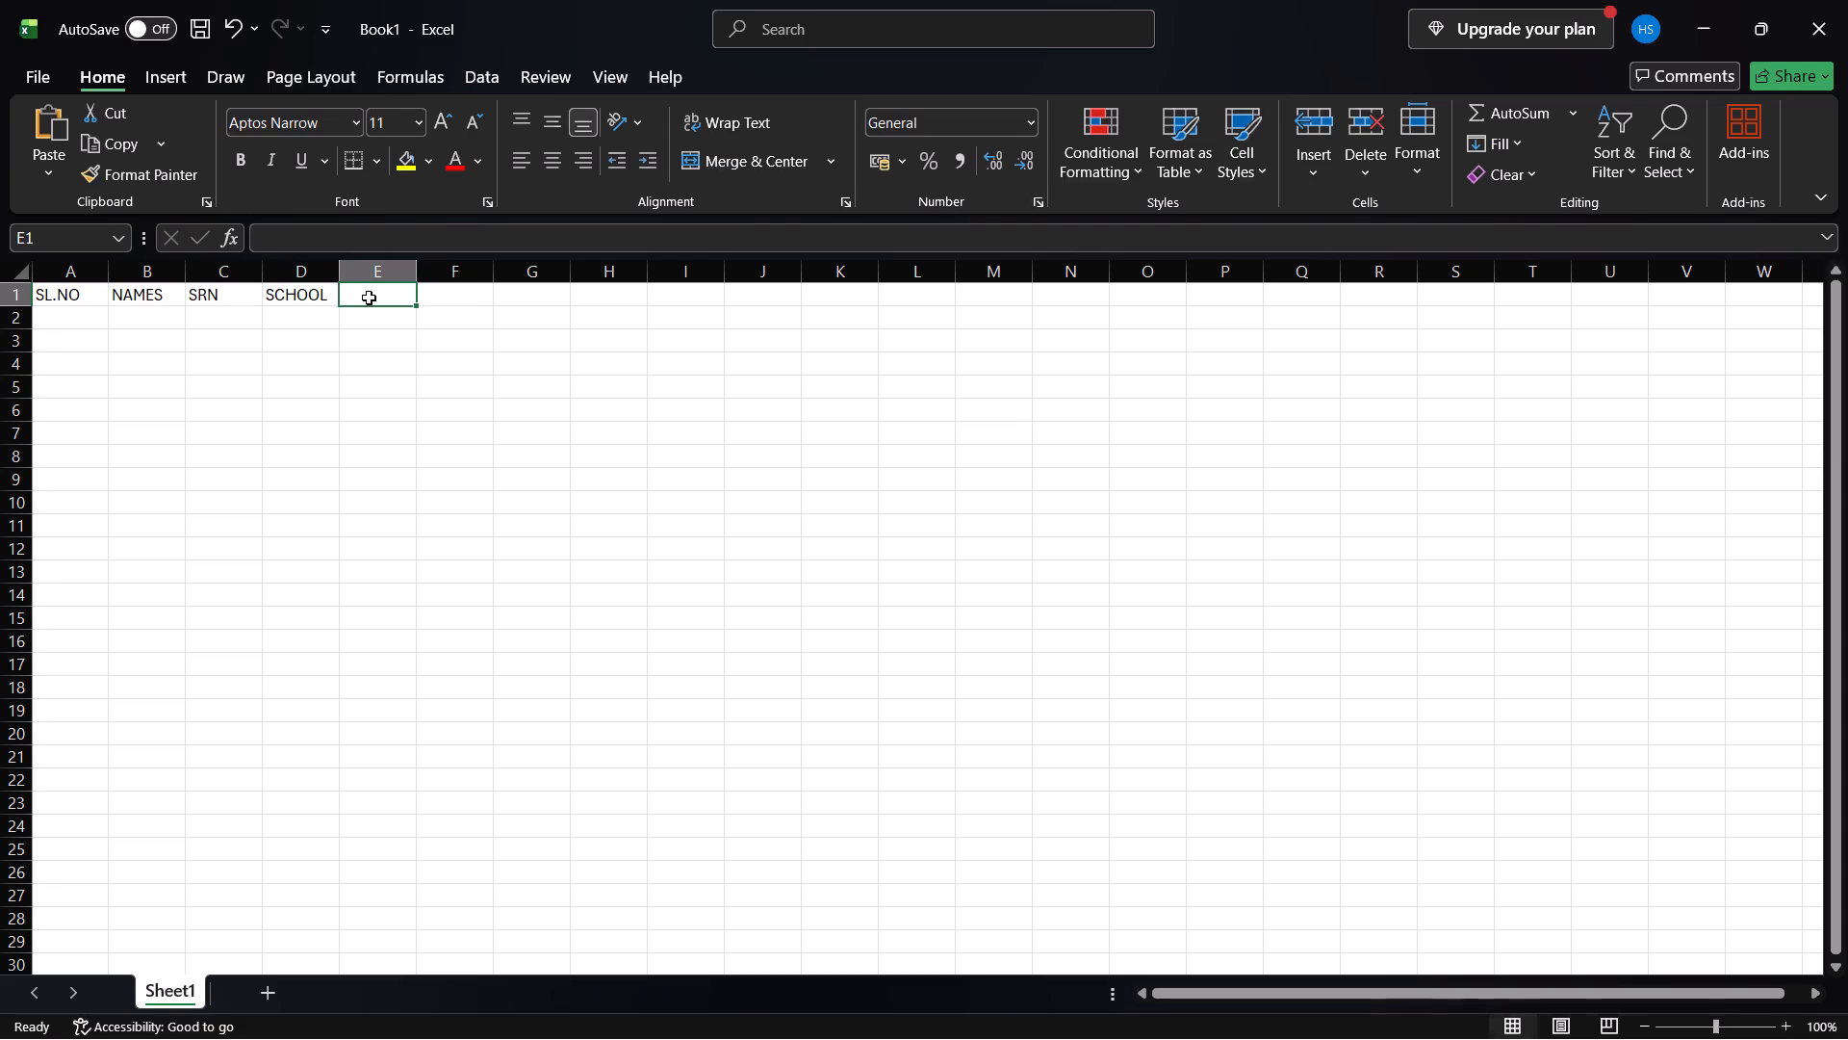
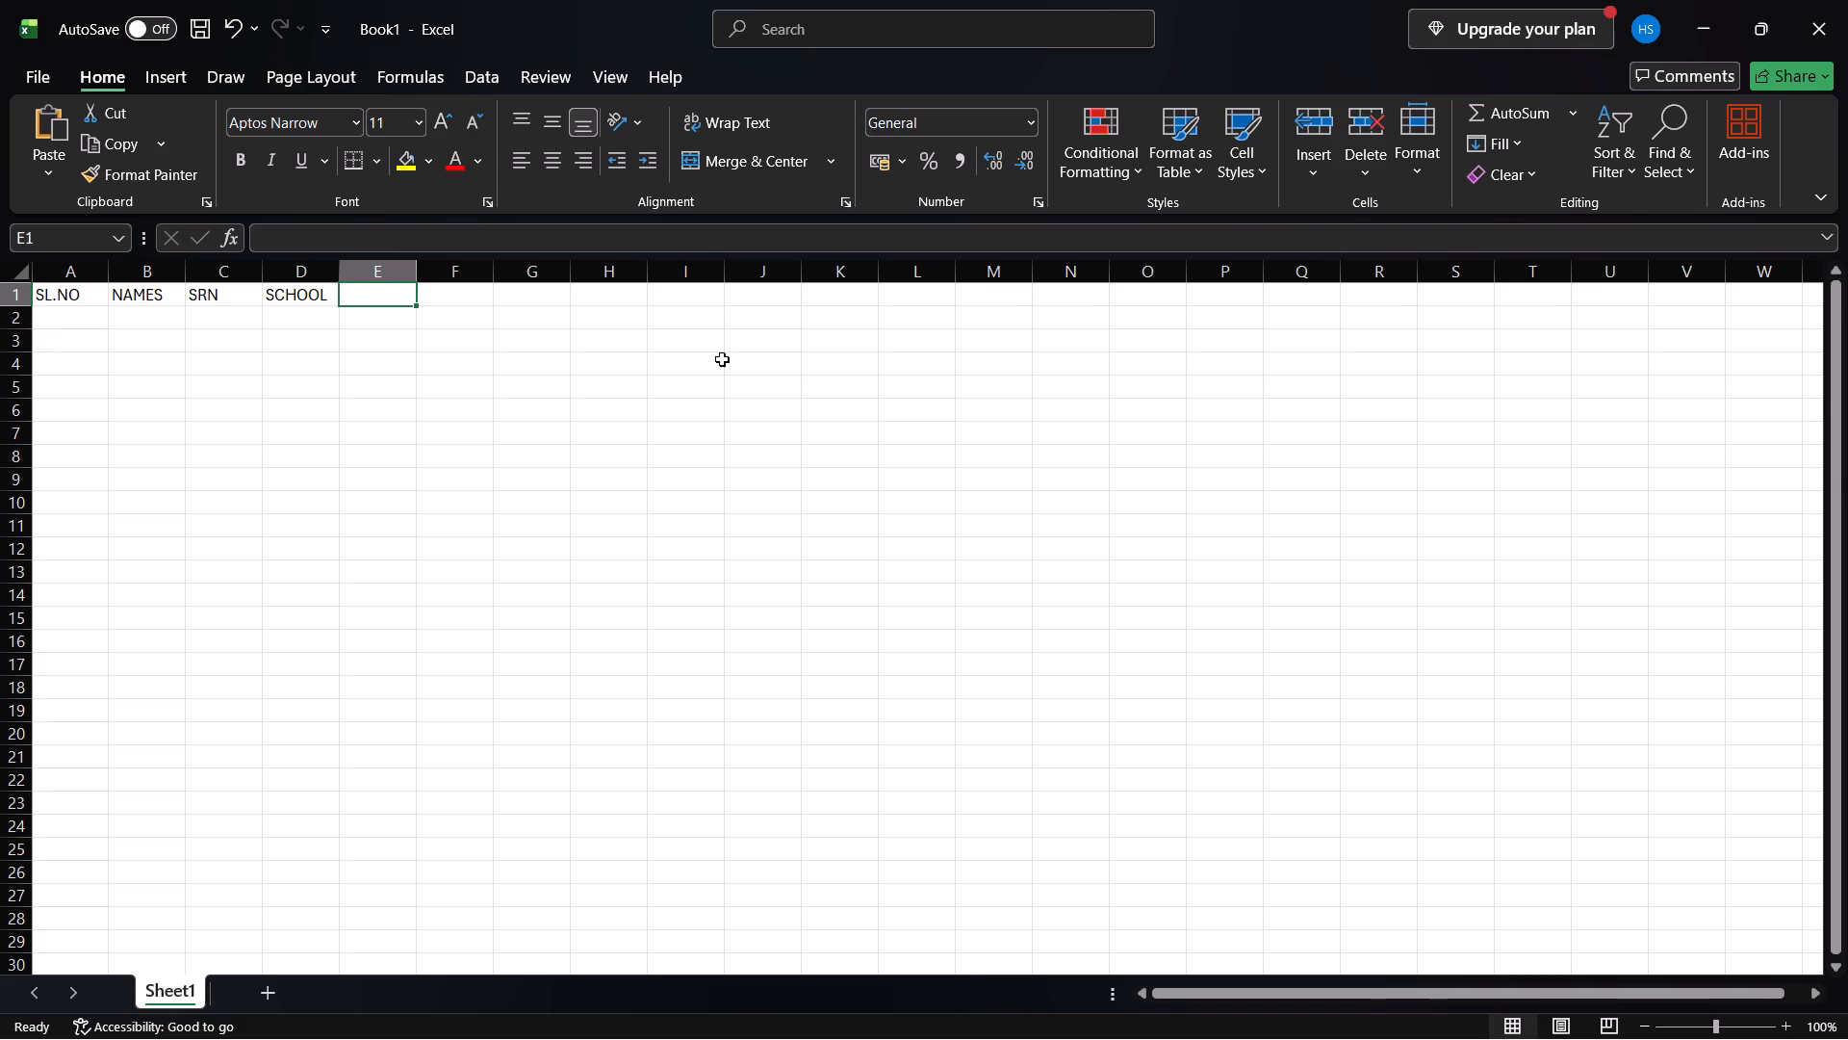
Open cell E1, beside the SCHOOL heading, for entering text.
{"action": "double_click", "coordinate": [371, 297]}
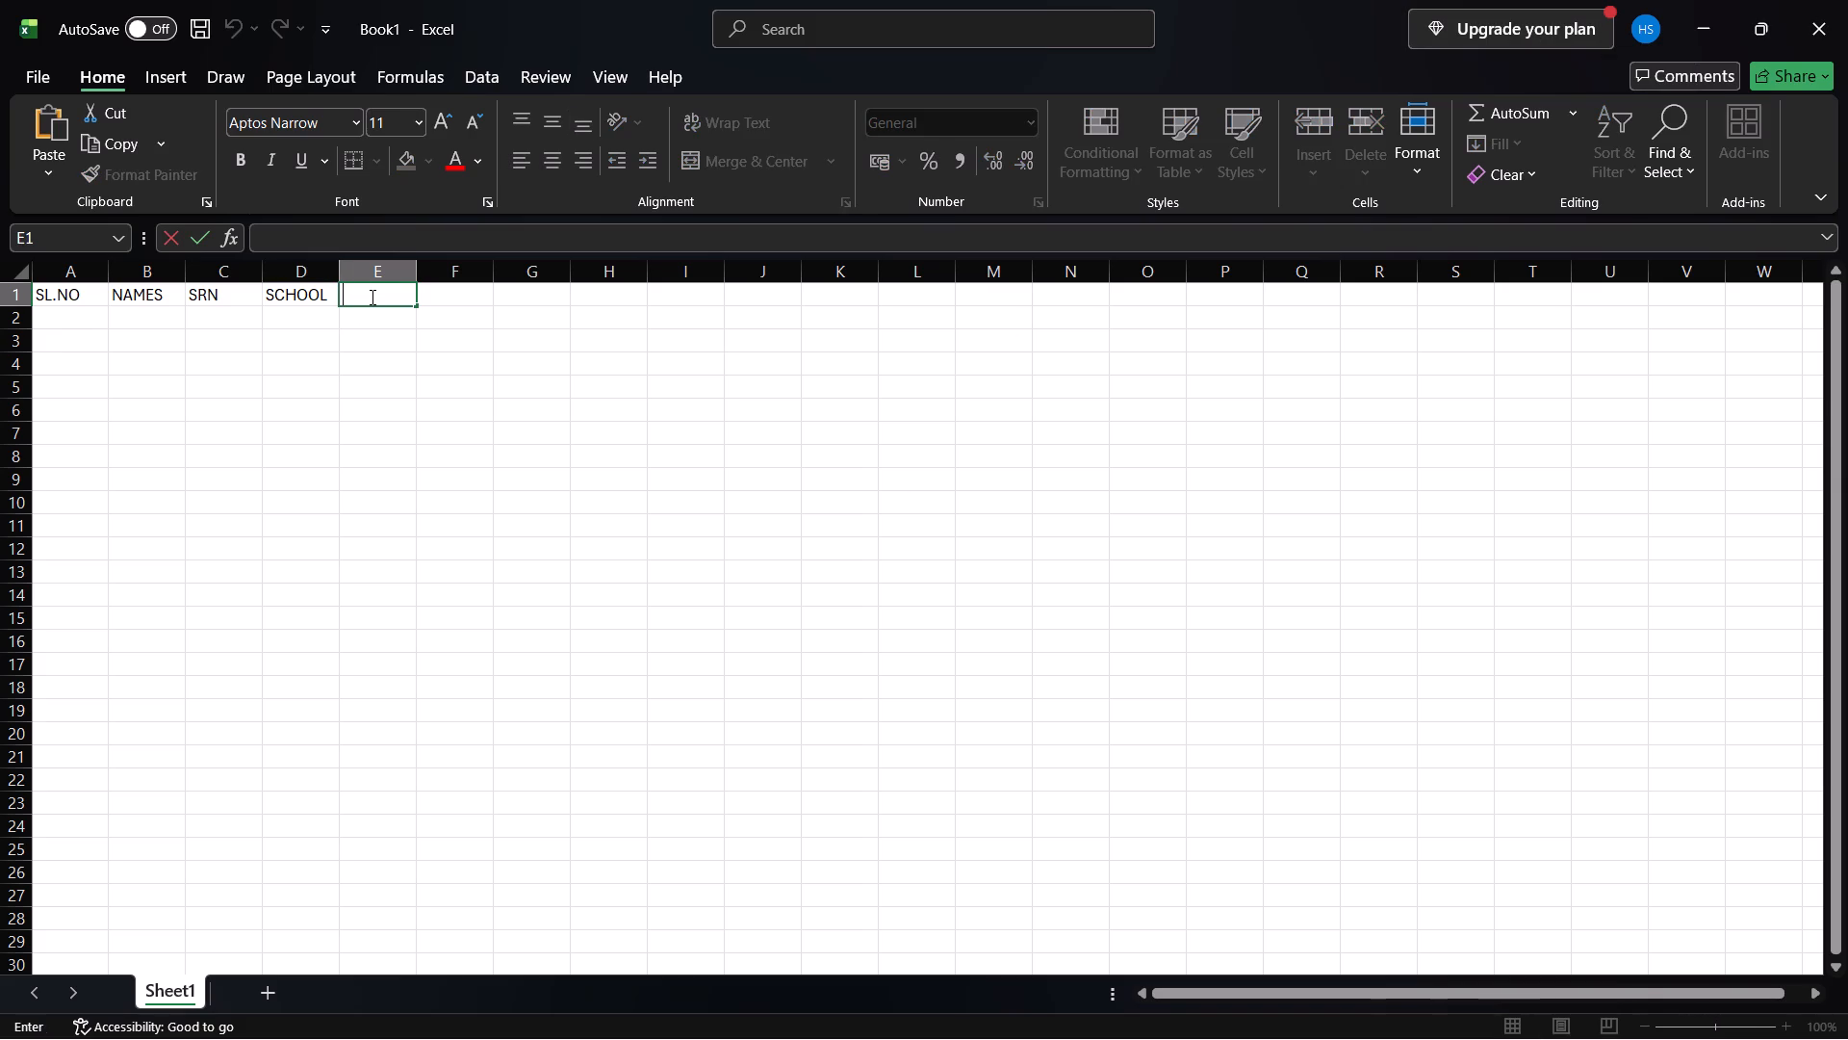
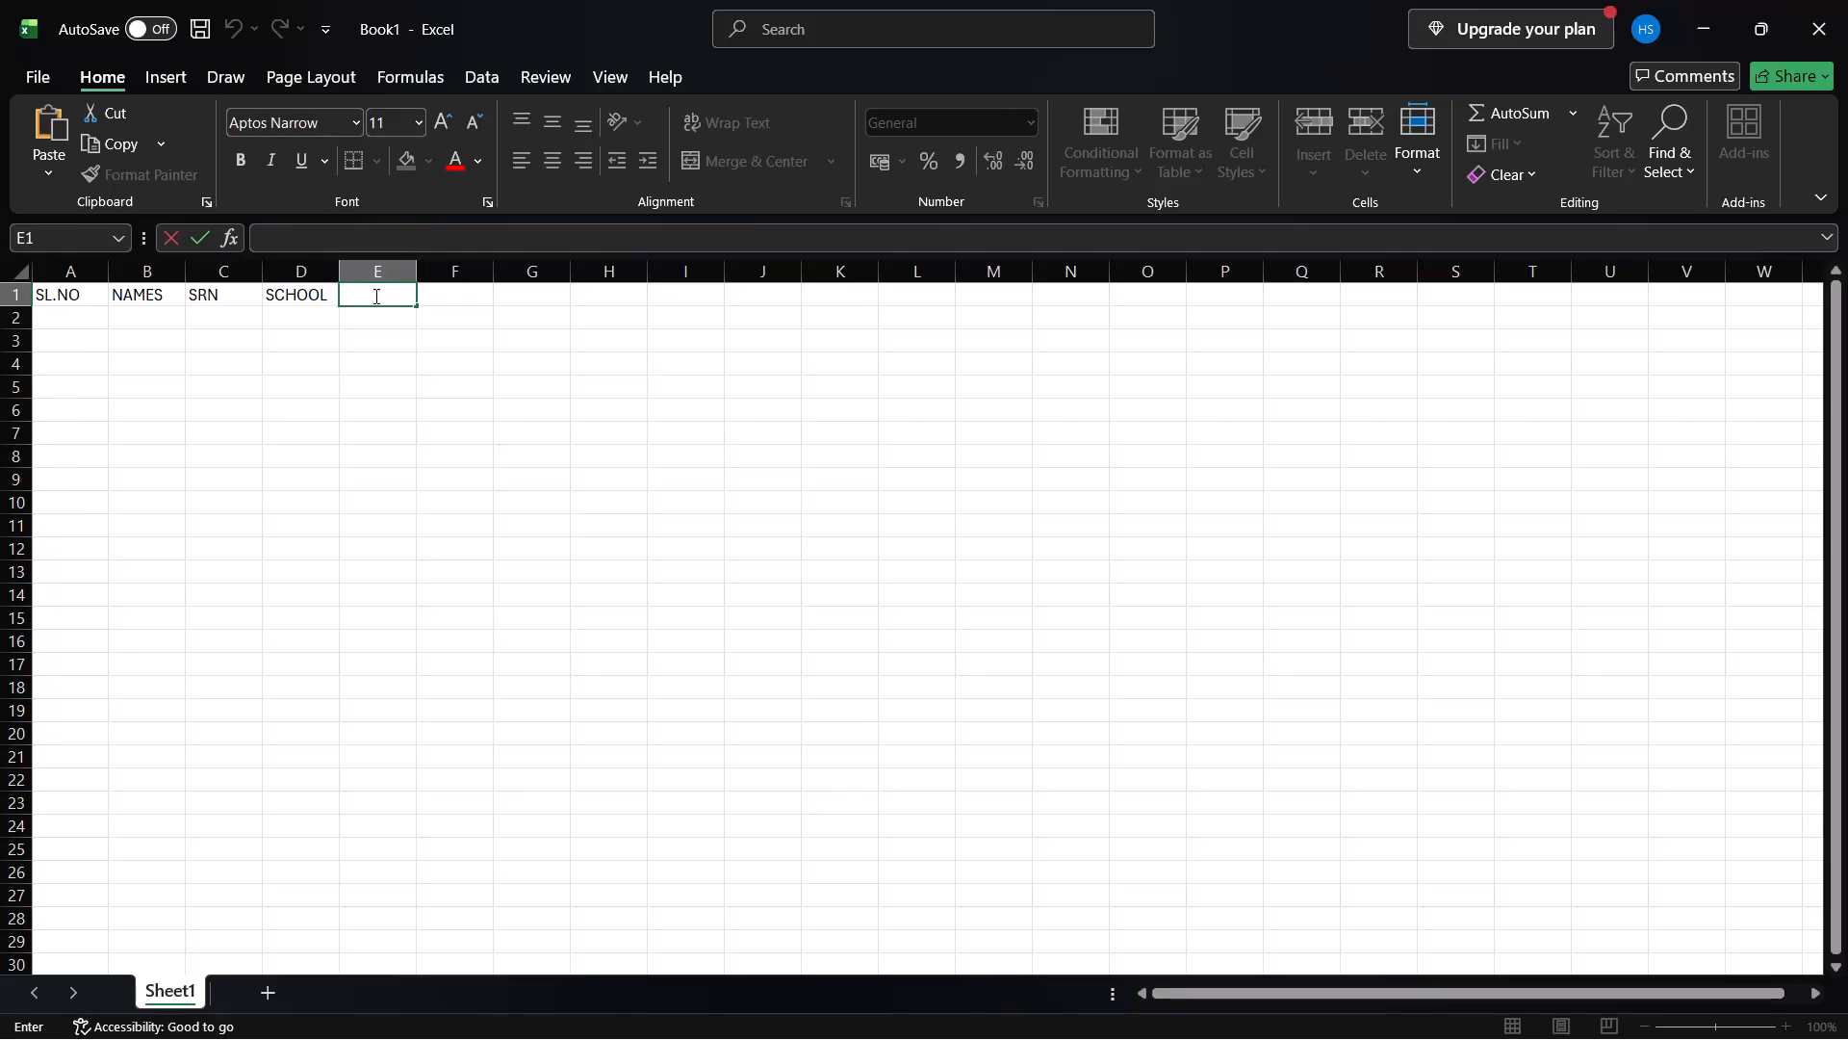
Middle-align the four heading cells A1 to D1 vertically.
{"action": "left_click", "coordinate": [373, 298]}
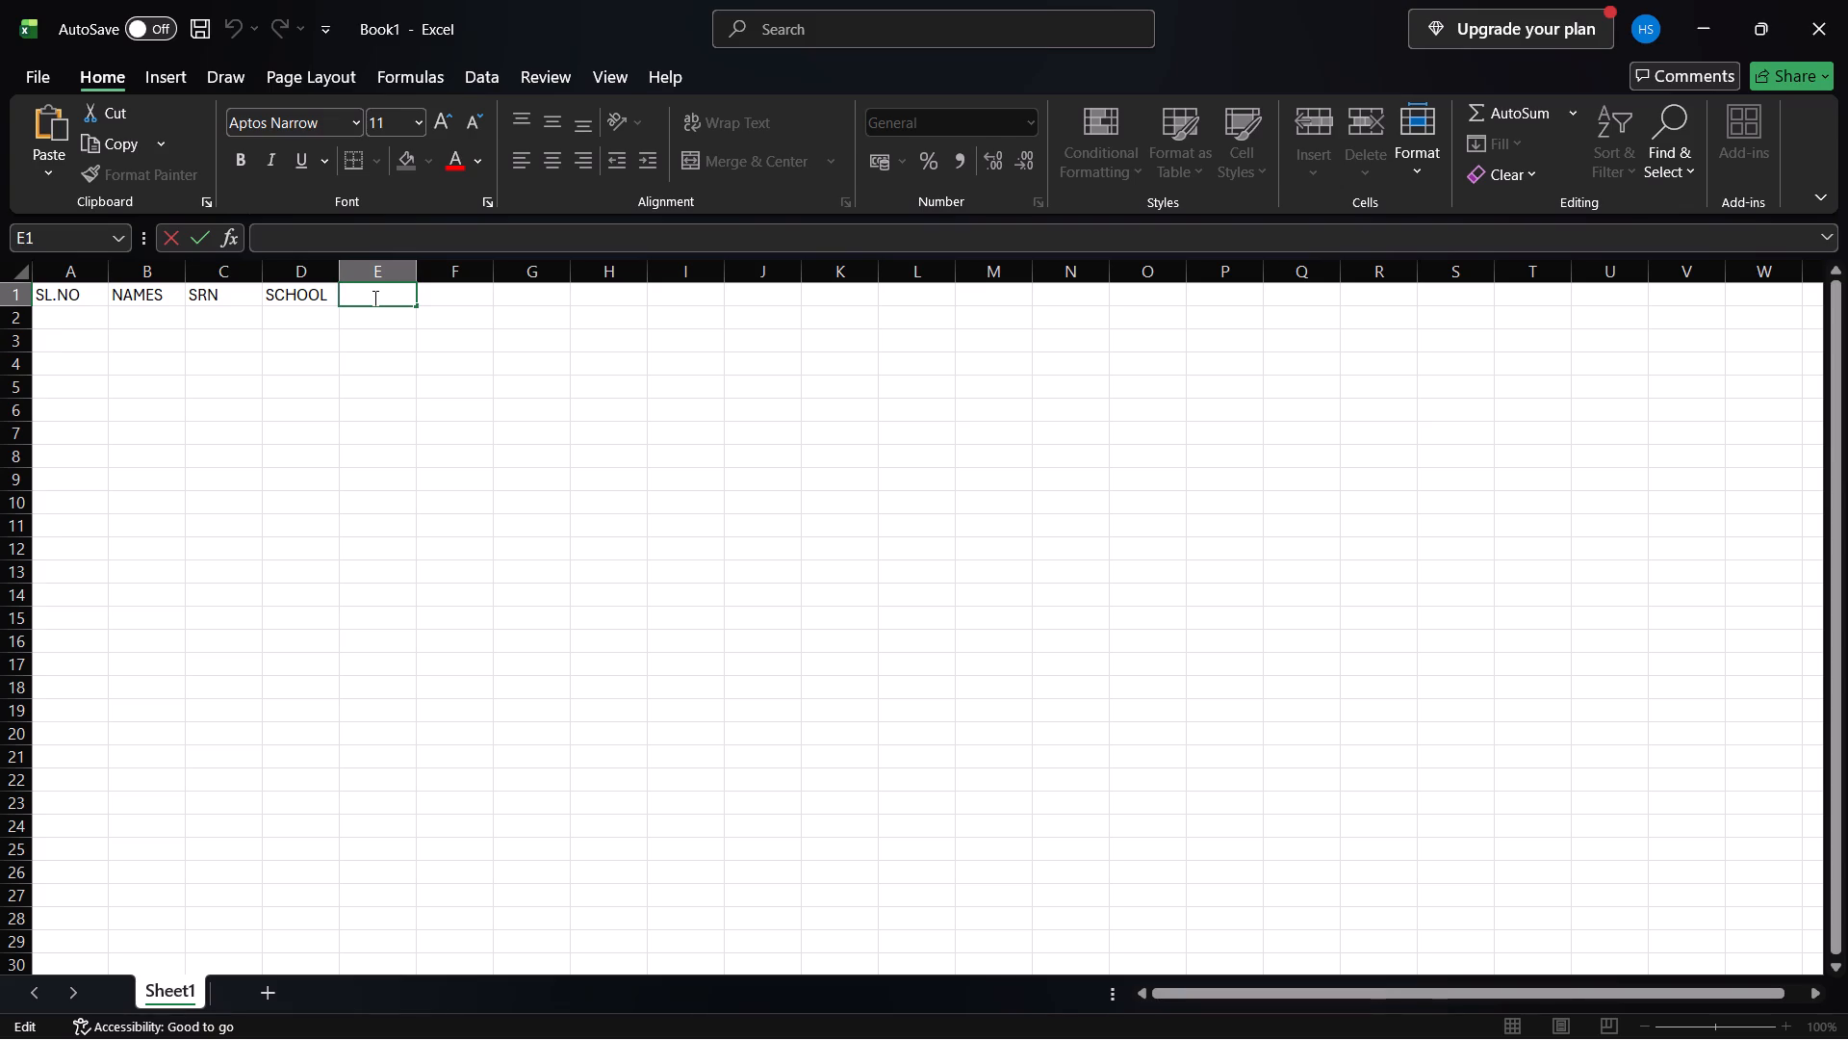
{"action": "left_click_drag", "start_coordinate": [36, 296], "coordinate": [205, 304]}
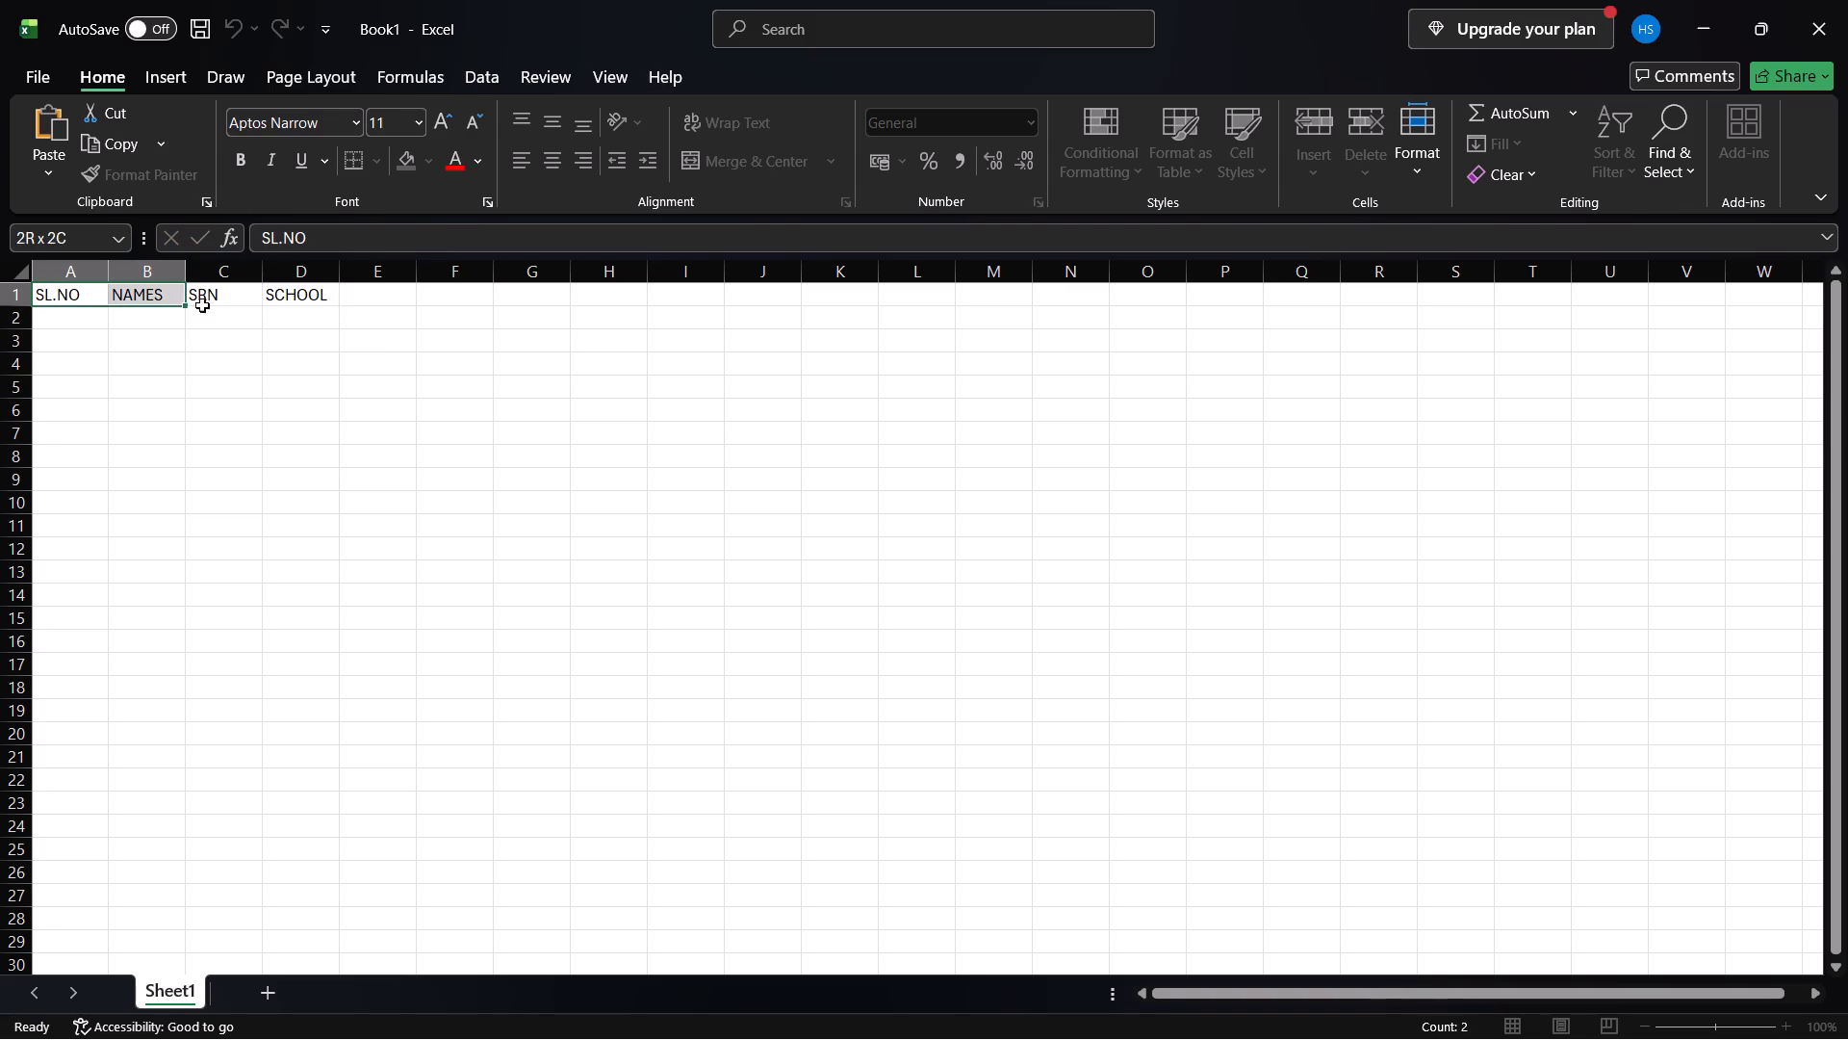
{"action": "left_click_drag", "start_coordinate": [205, 304], "coordinate": [308, 293]}
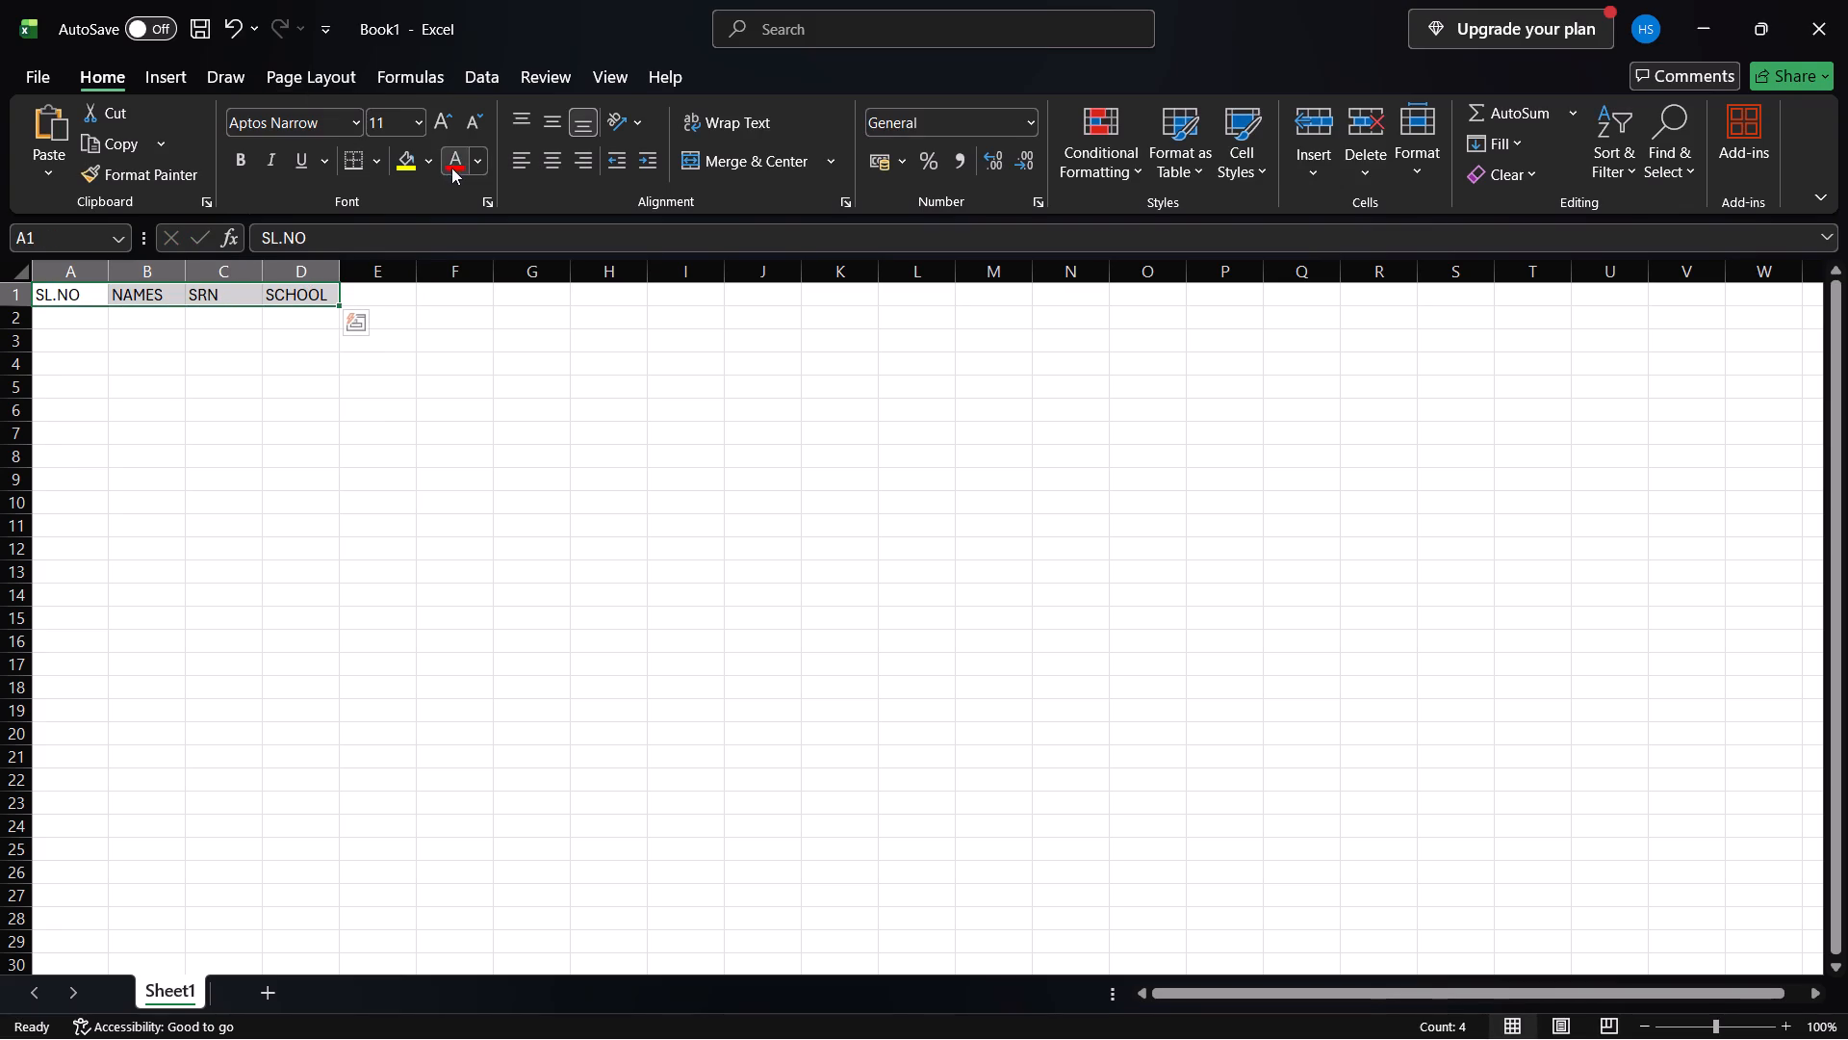
{"action": "left_click", "coordinate": [552, 125]}
Widen column D to about 29 characters, and widen columns C and B by smaller amounts.
{"action": "left_click_drag", "start_coordinate": [338, 275], "coordinate": [519, 274]}
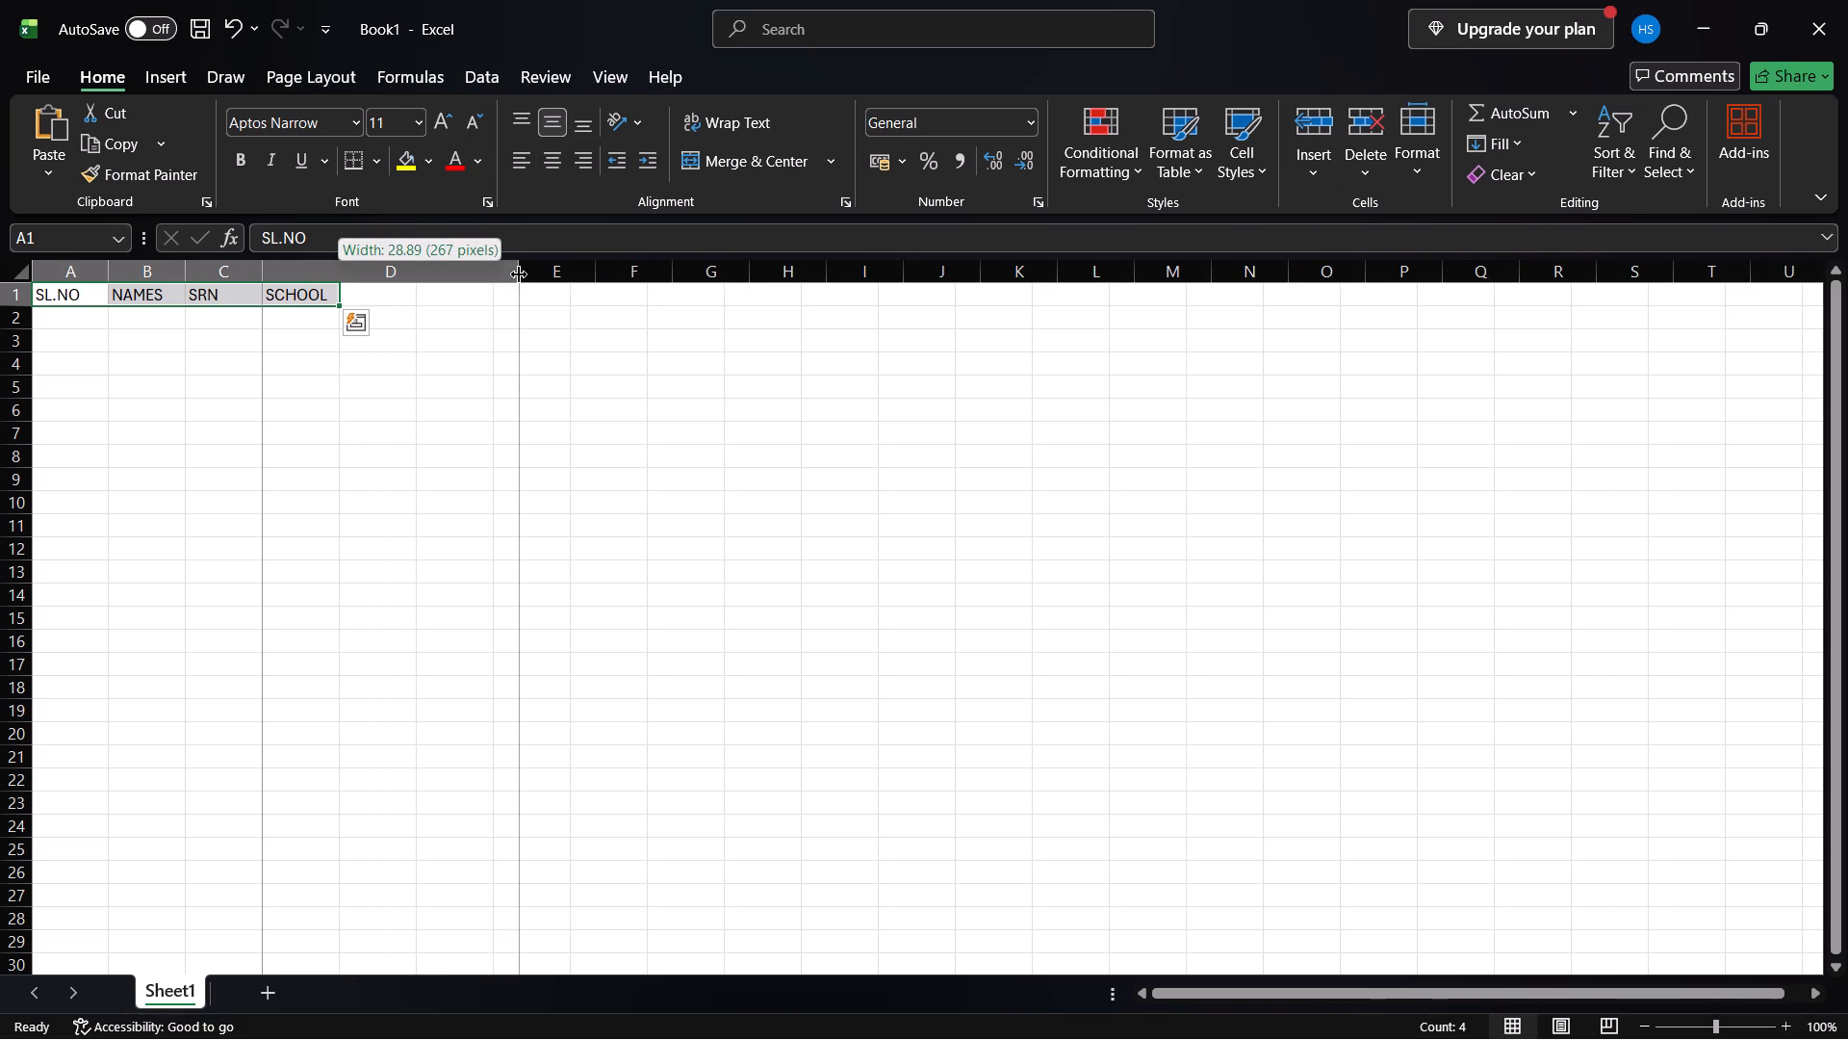
{"action": "left_click_drag", "start_coordinate": [519, 274], "coordinate": [512, 276]}
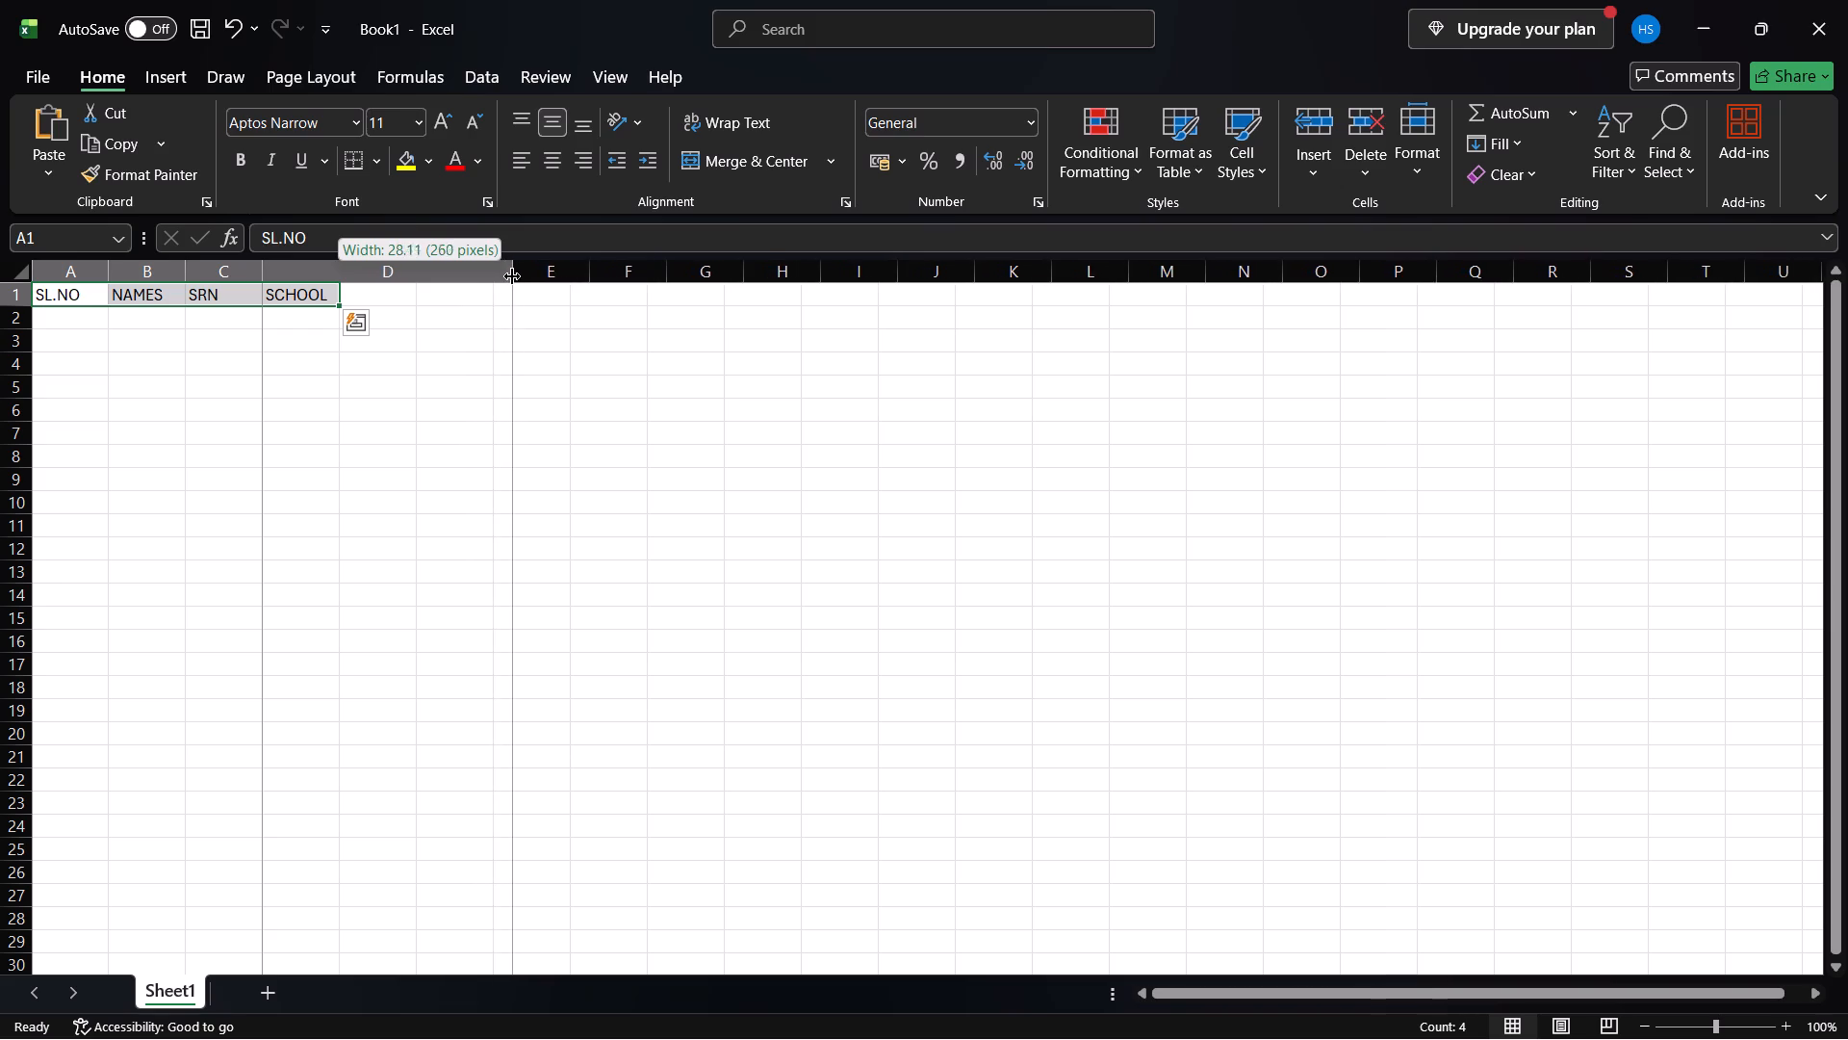
{"action": "left_click_drag", "start_coordinate": [512, 276], "coordinate": [520, 276]}
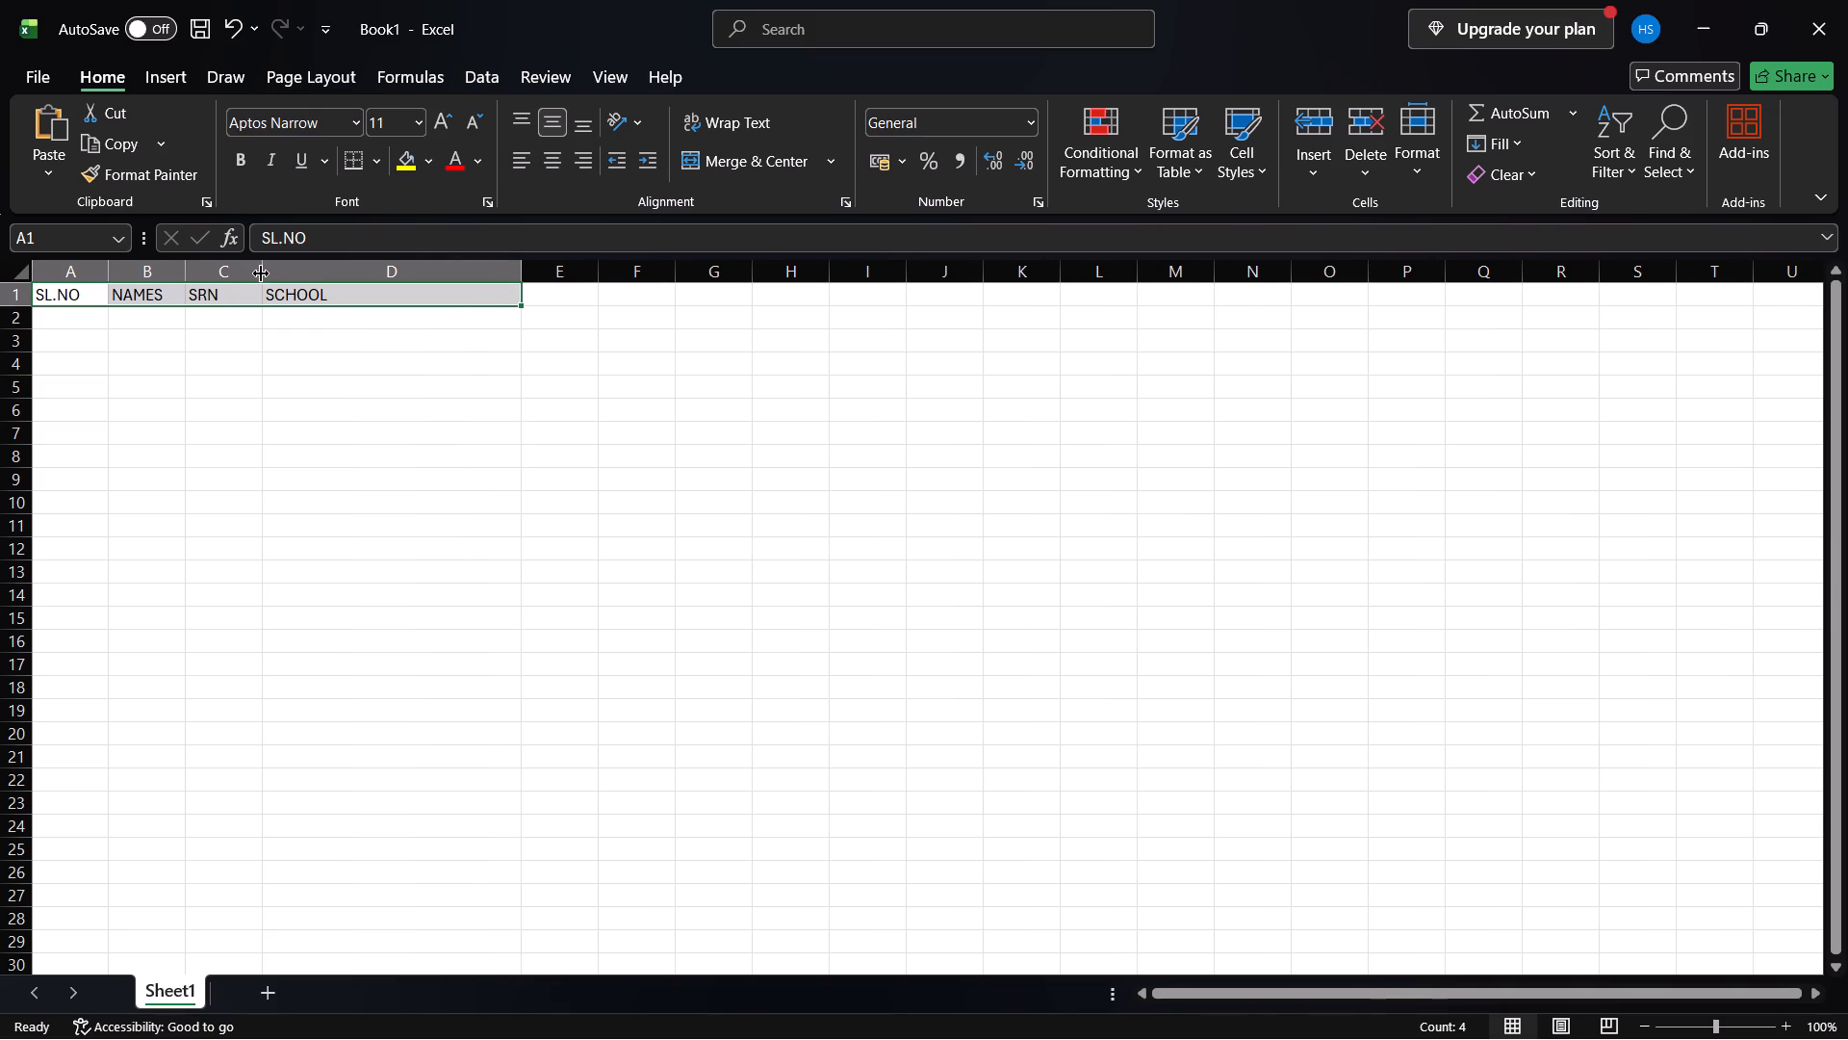
{"action": "left_click_drag", "start_coordinate": [260, 273], "coordinate": [325, 273]}
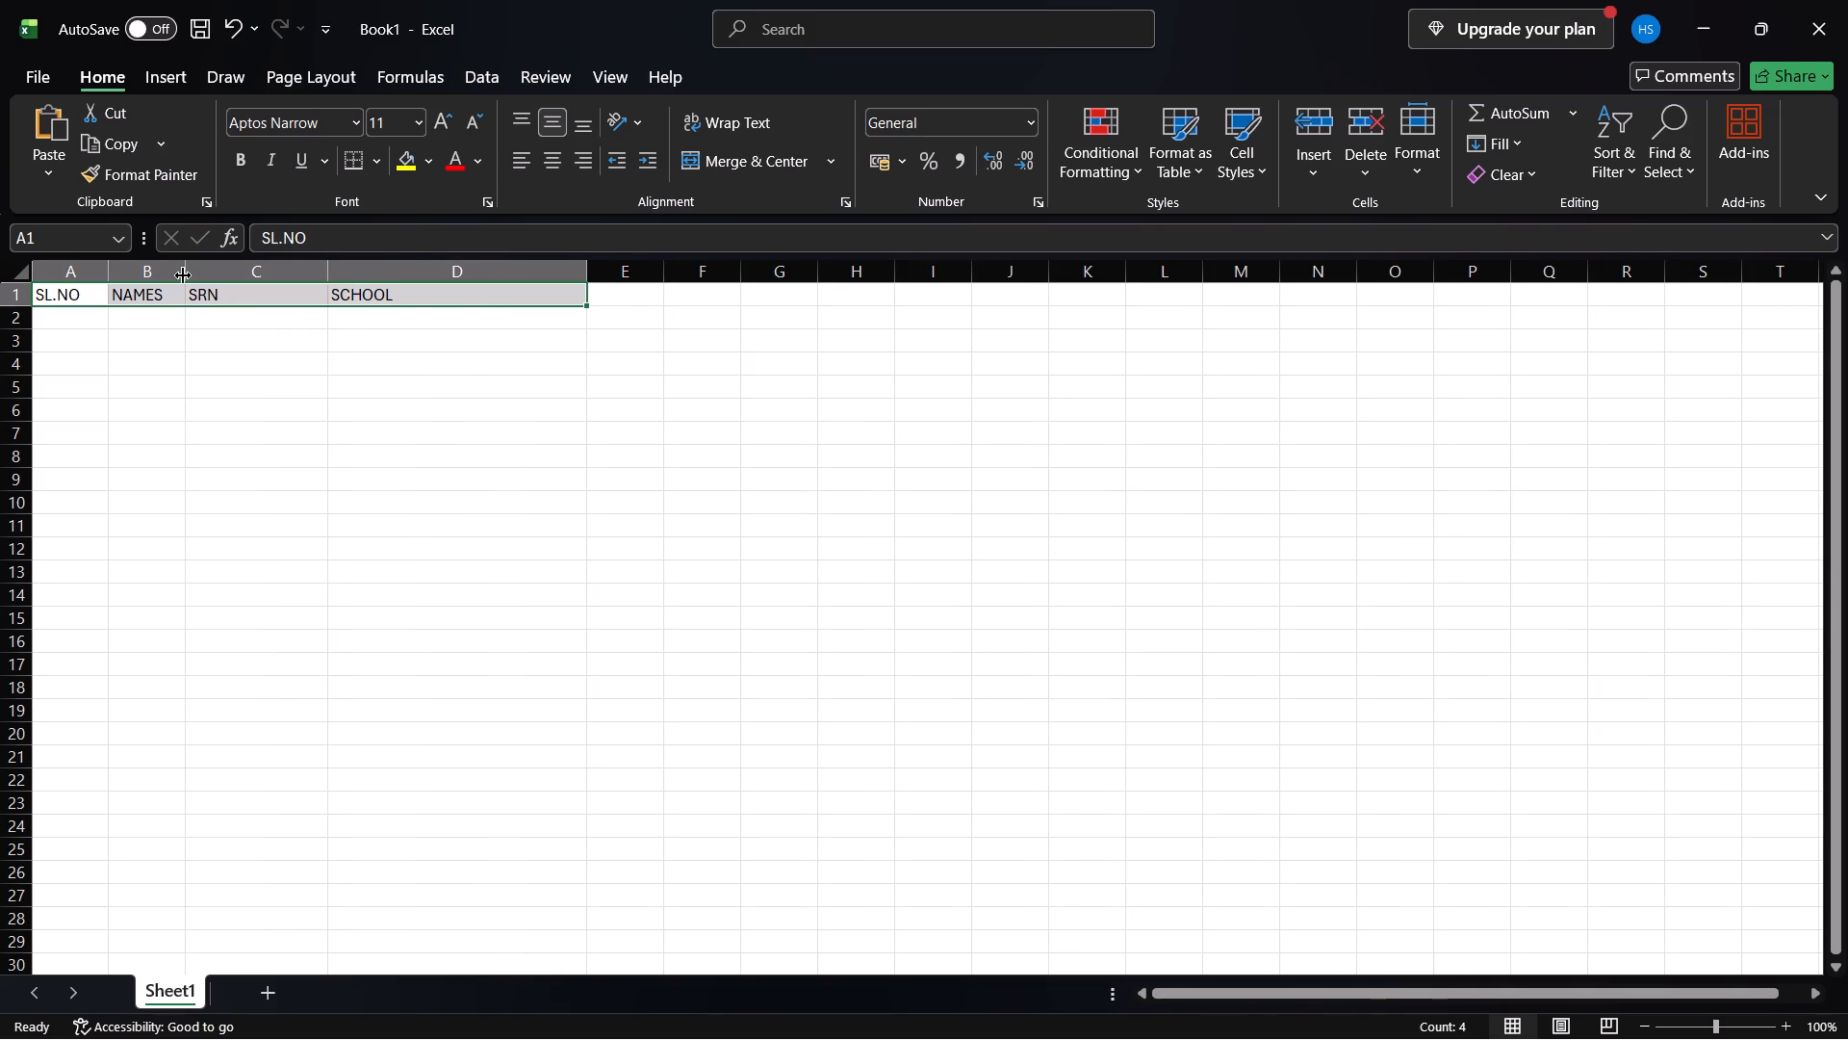
{"action": "left_click_drag", "start_coordinate": [189, 276], "coordinate": [247, 283]}
Centre each of the headings NAMES, SL.NO, SRN and SCHOOL horizontally in its cell.
{"action": "left_click", "coordinate": [234, 299]}
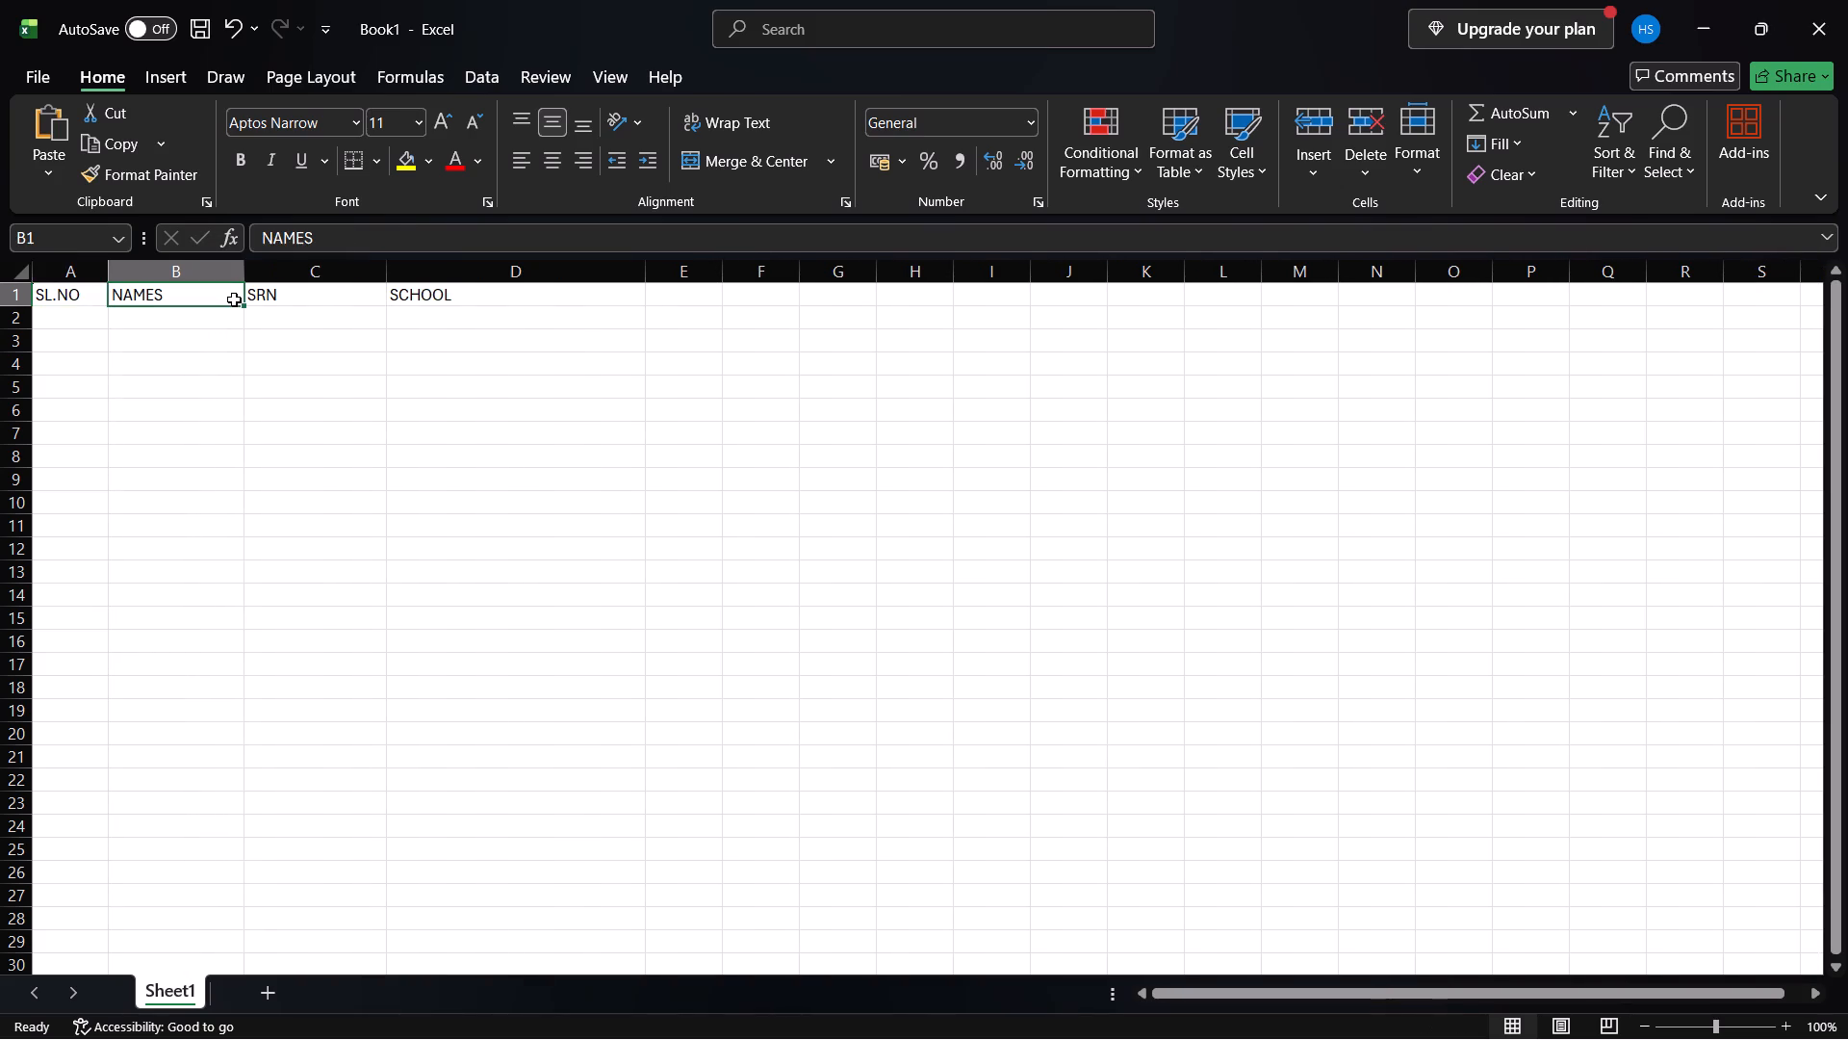
{"action": "left_click", "coordinate": [547, 152]}
{"action": "left_click", "coordinate": [71, 298]}
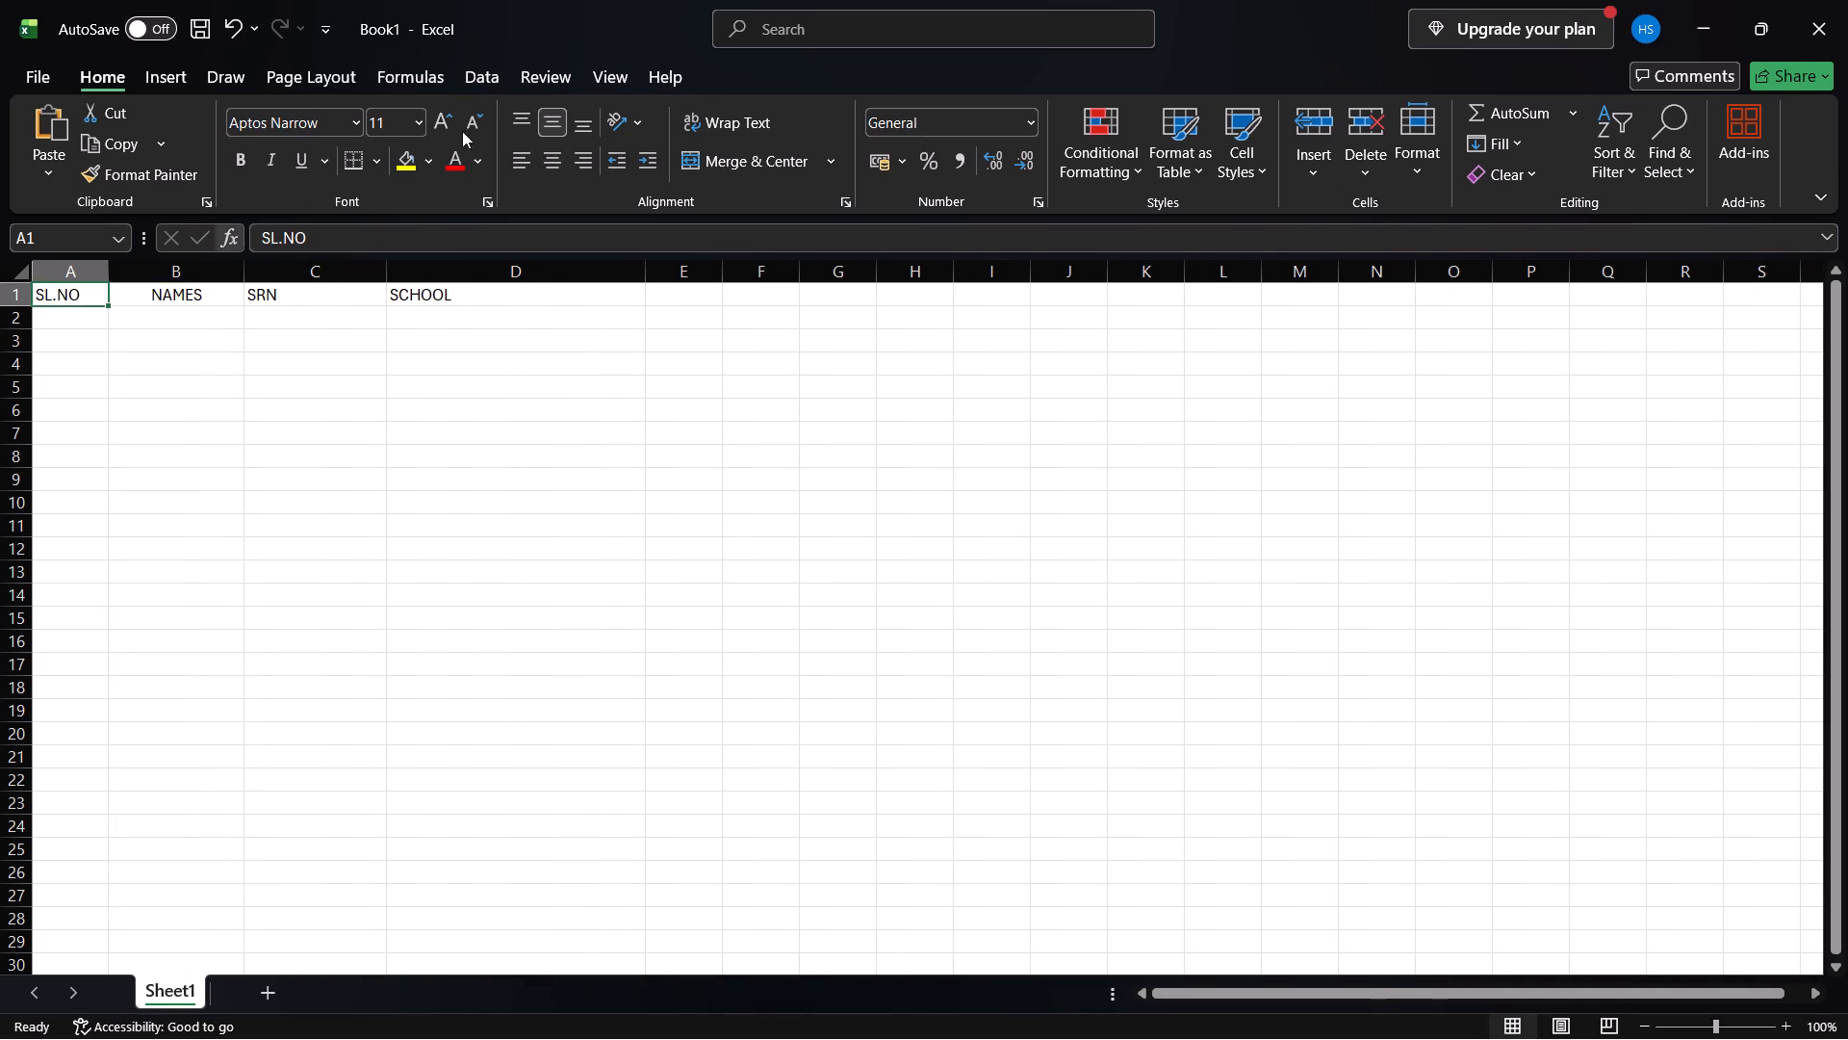
{"action": "left_click", "coordinate": [544, 159]}
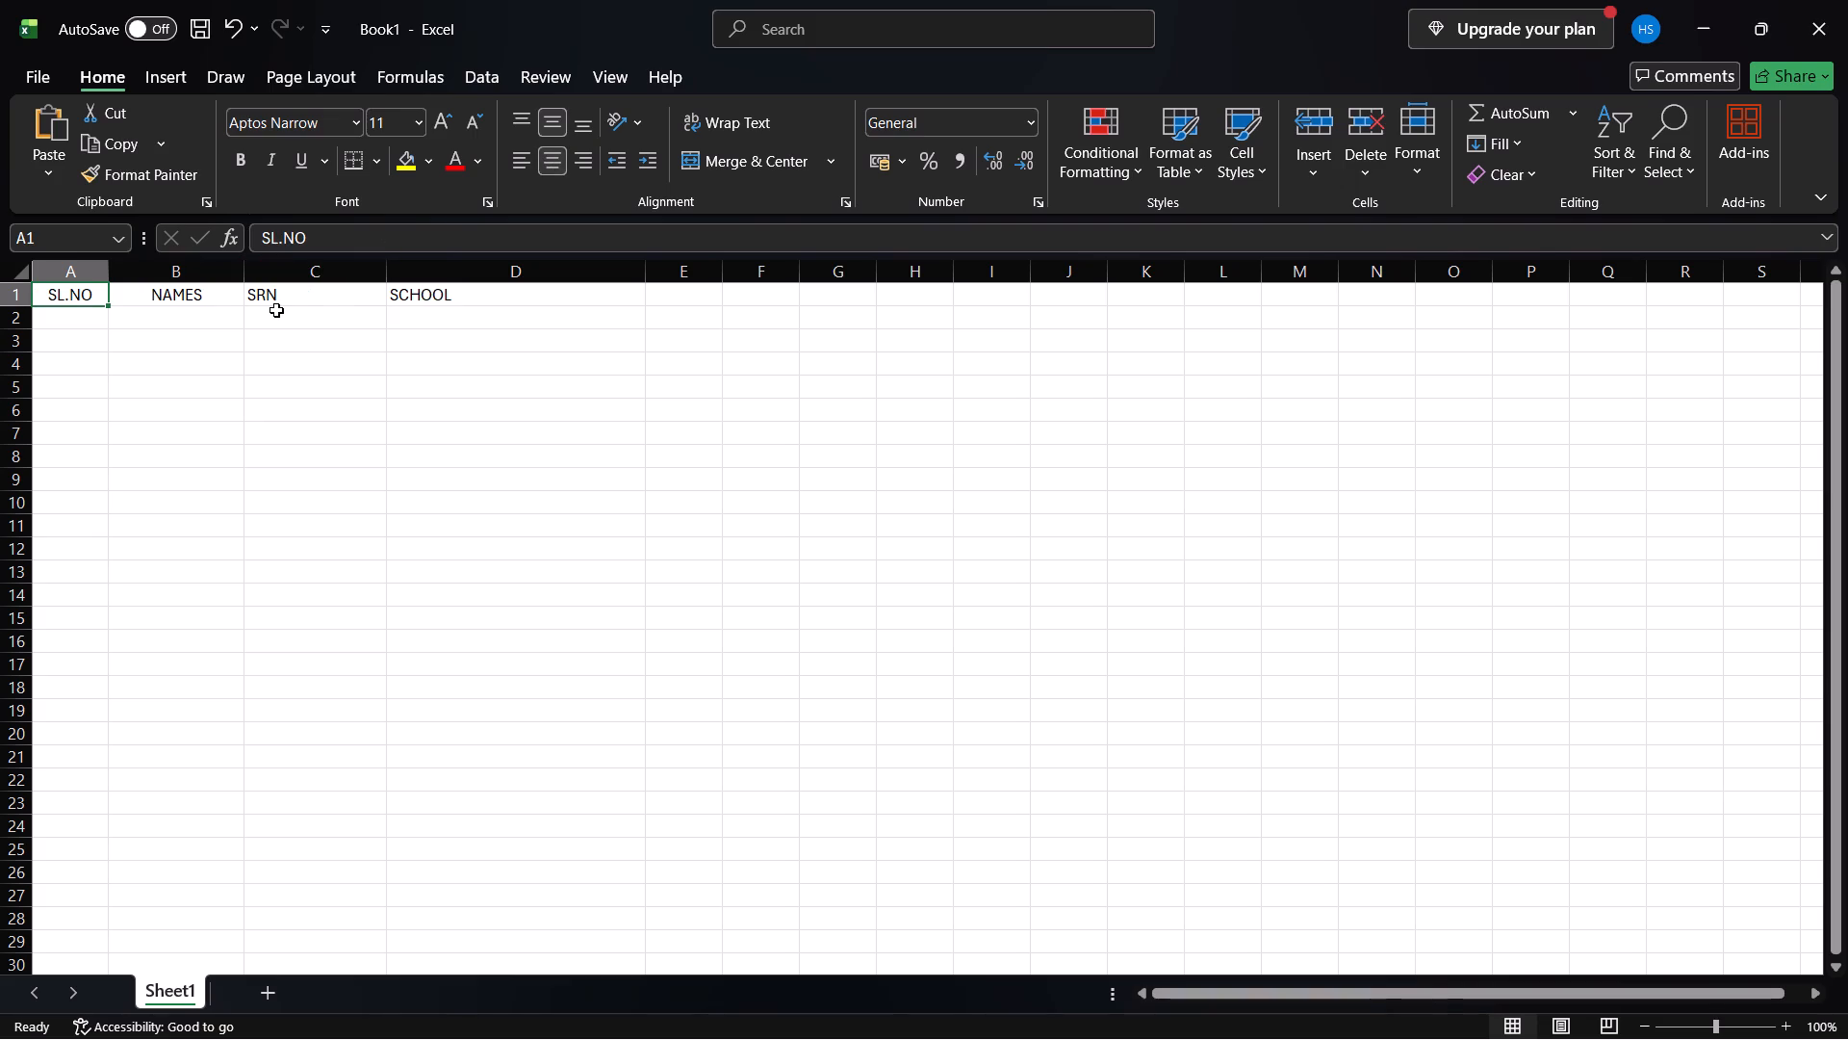
{"action": "left_click", "coordinate": [295, 302]}
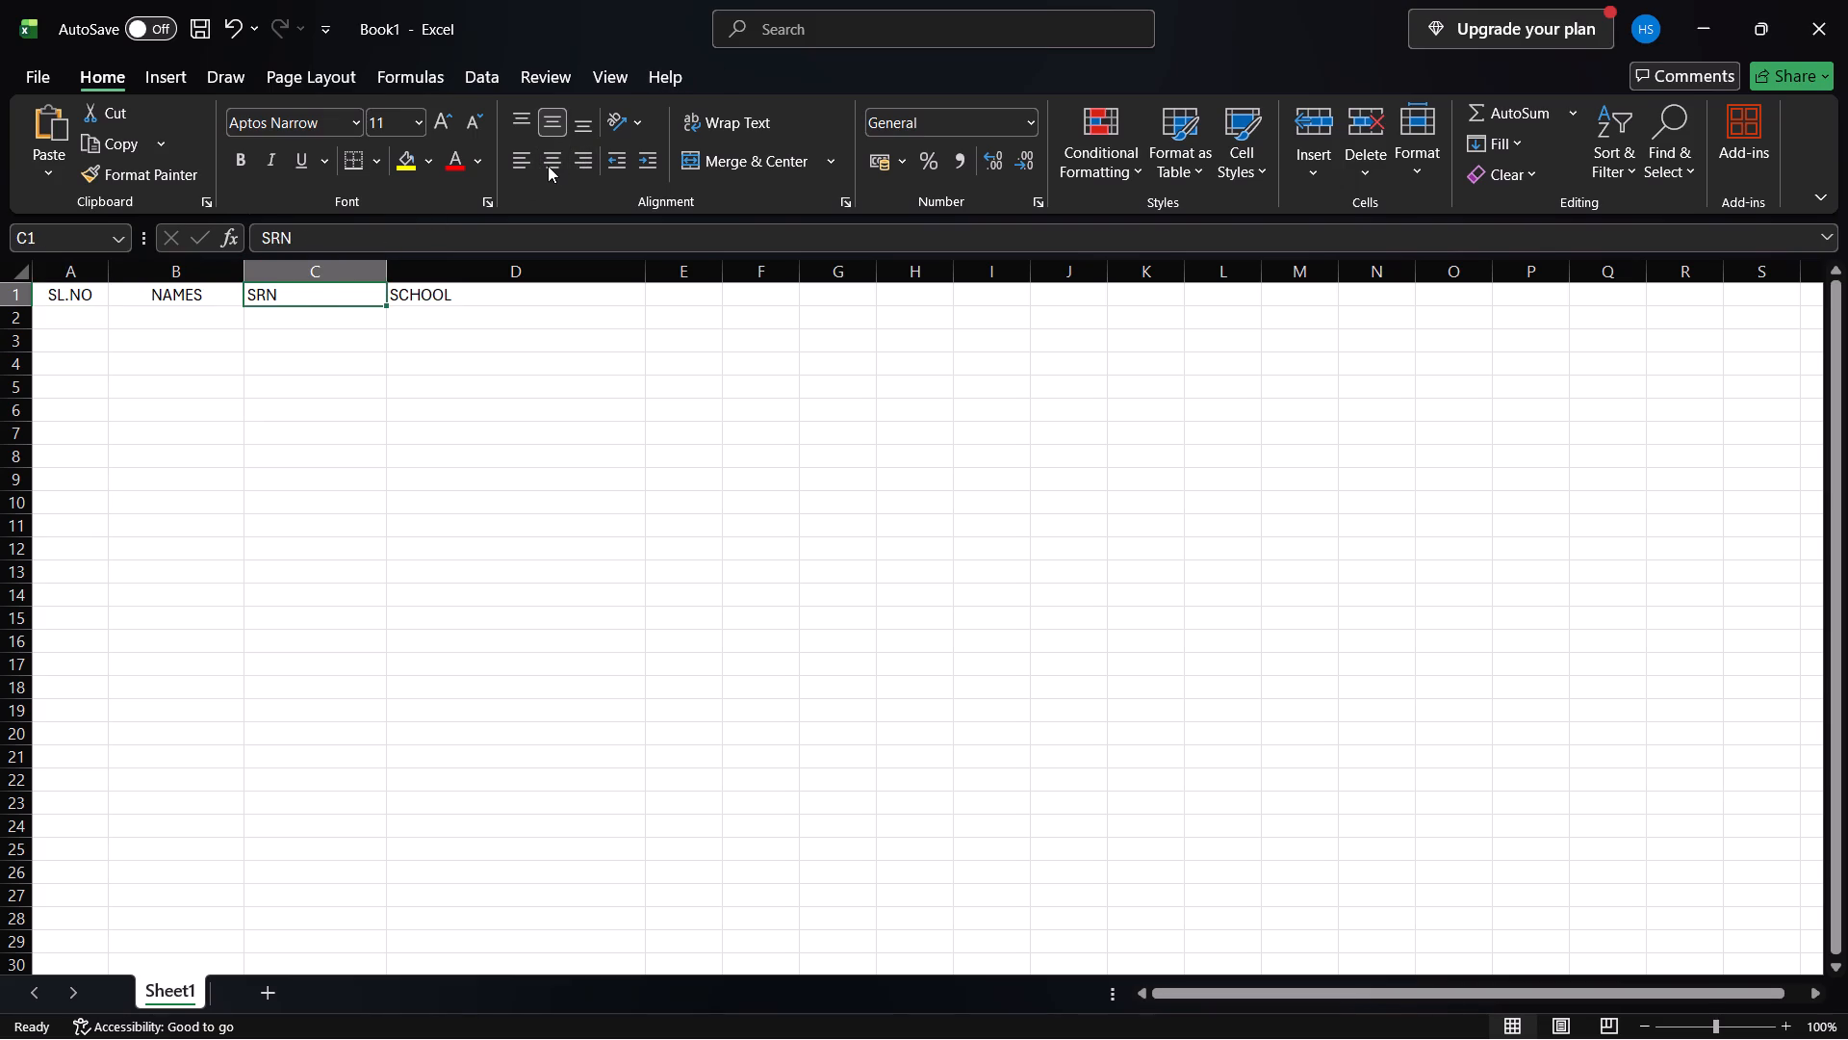
{"action": "left_click", "coordinate": [548, 166]}
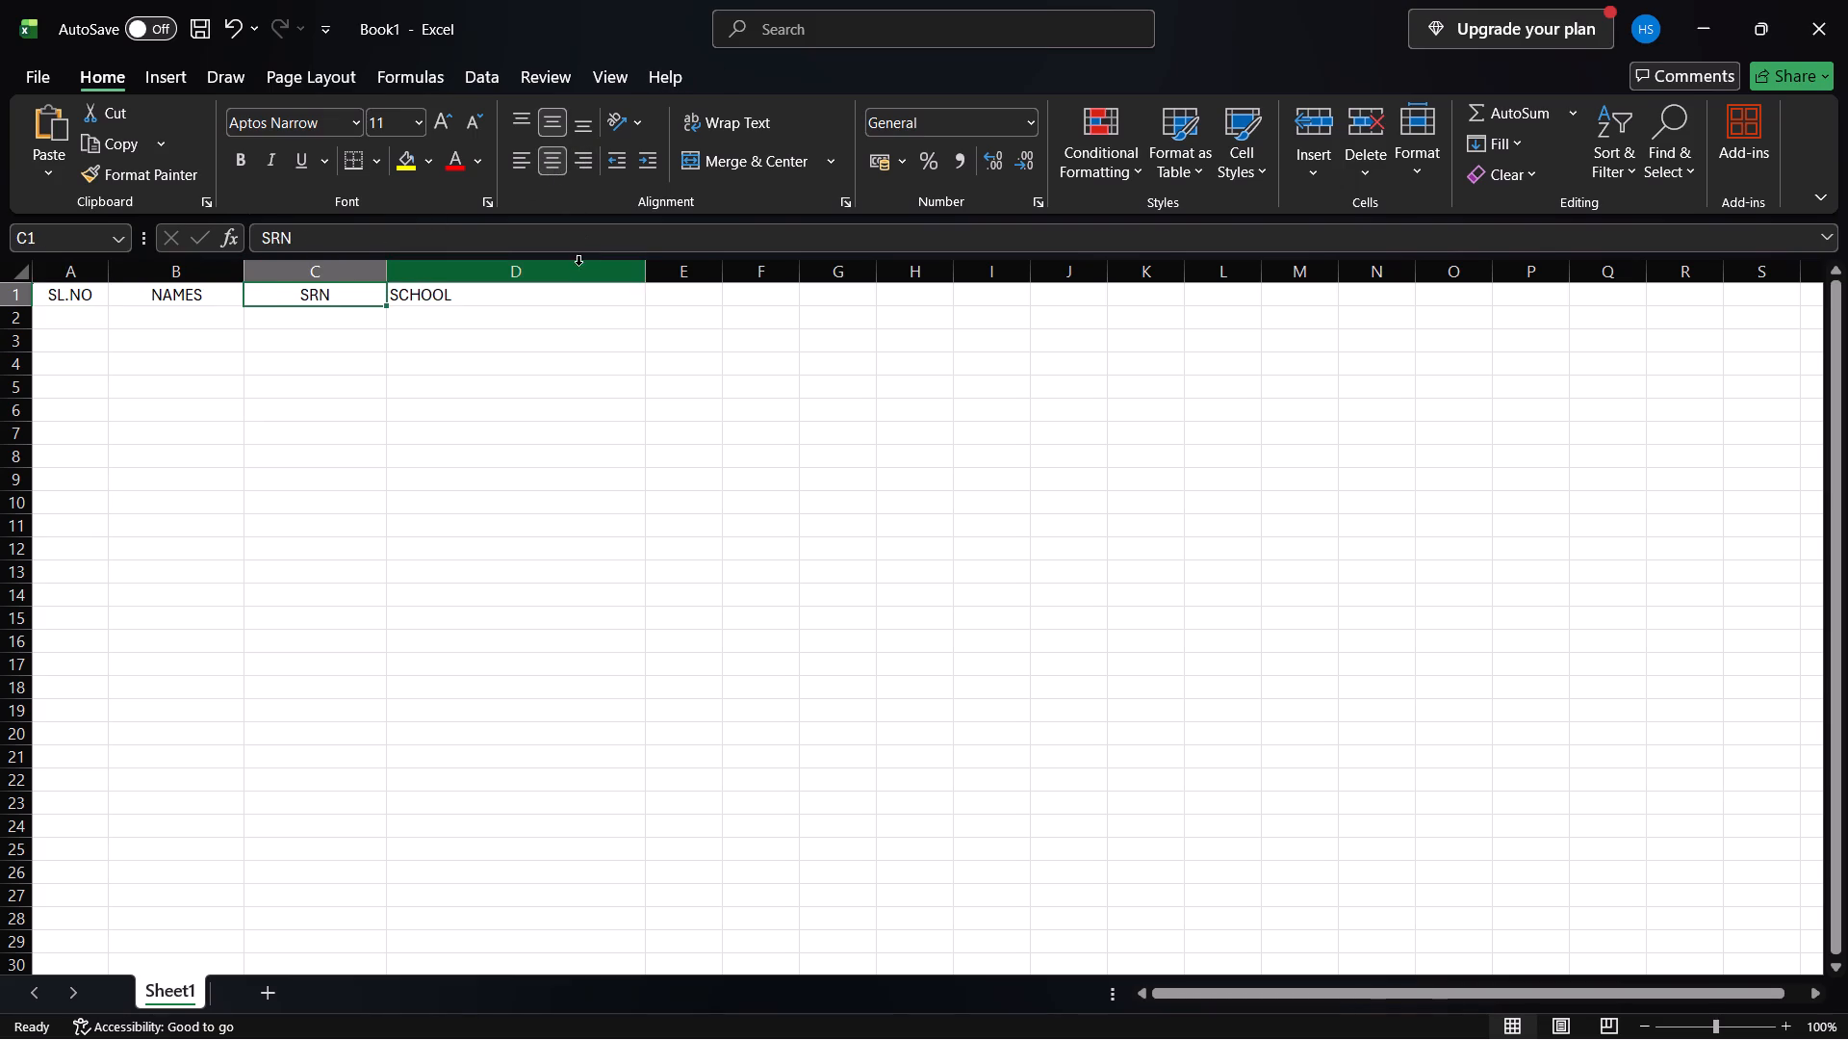
{"action": "left_click", "coordinate": [564, 294]}
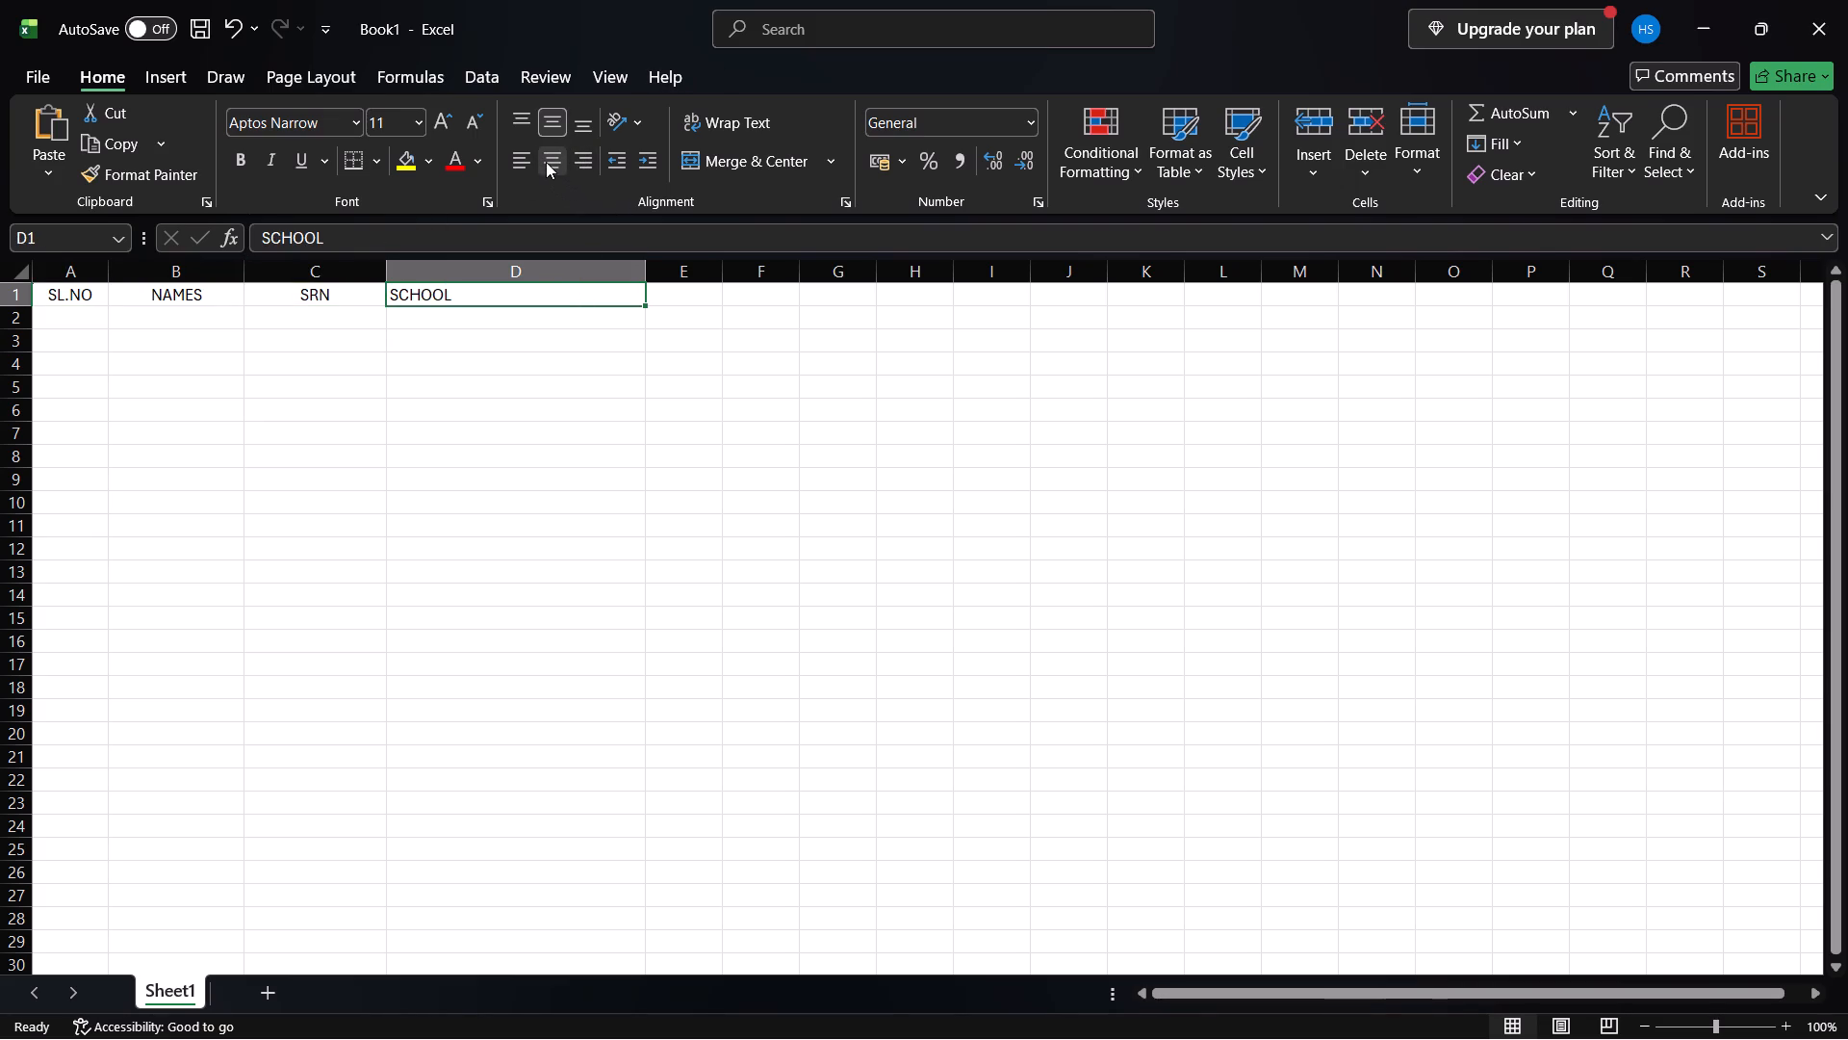
{"action": "left_click", "coordinate": [546, 162]}
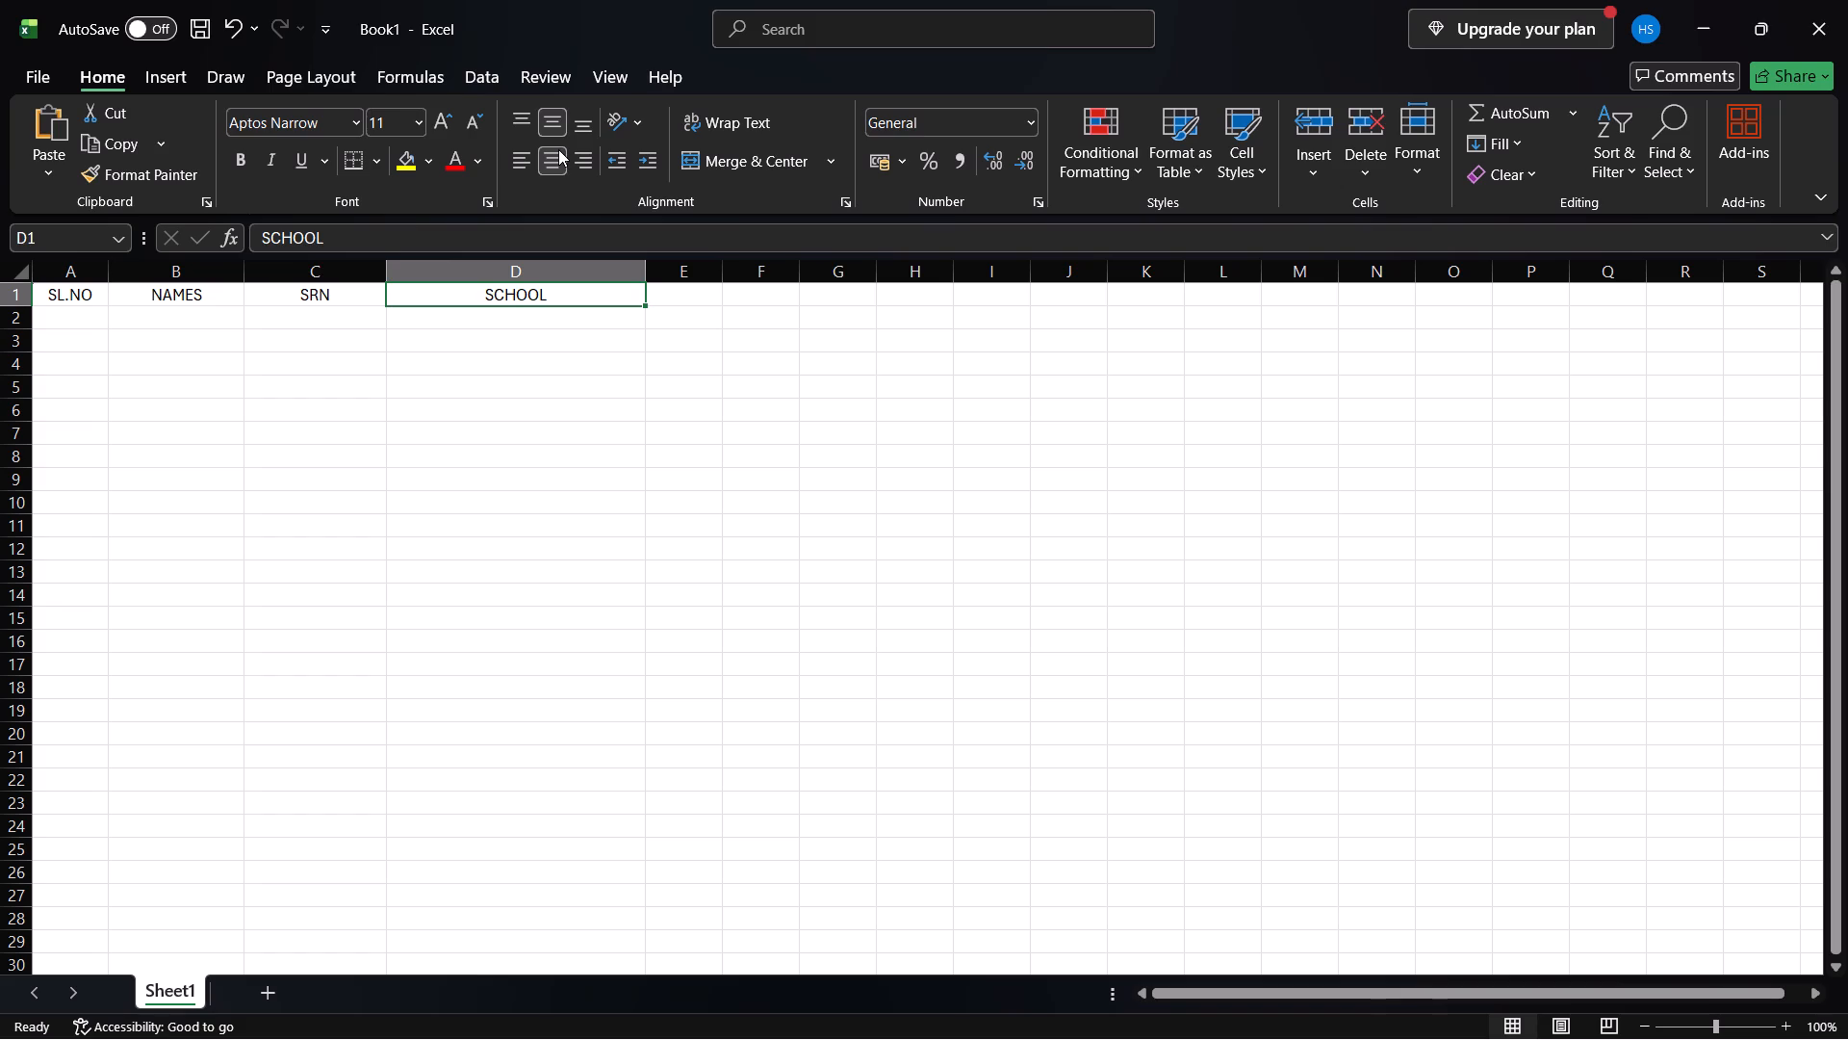
{"action": "left_click", "coordinate": [558, 149]}
Set the font of the SL.NO heading in cell A1 to Arial Black.
{"action": "left_click", "coordinate": [43, 289]}
{"action": "left_click_drag", "start_coordinate": [41, 290], "coordinate": [67, 270]}
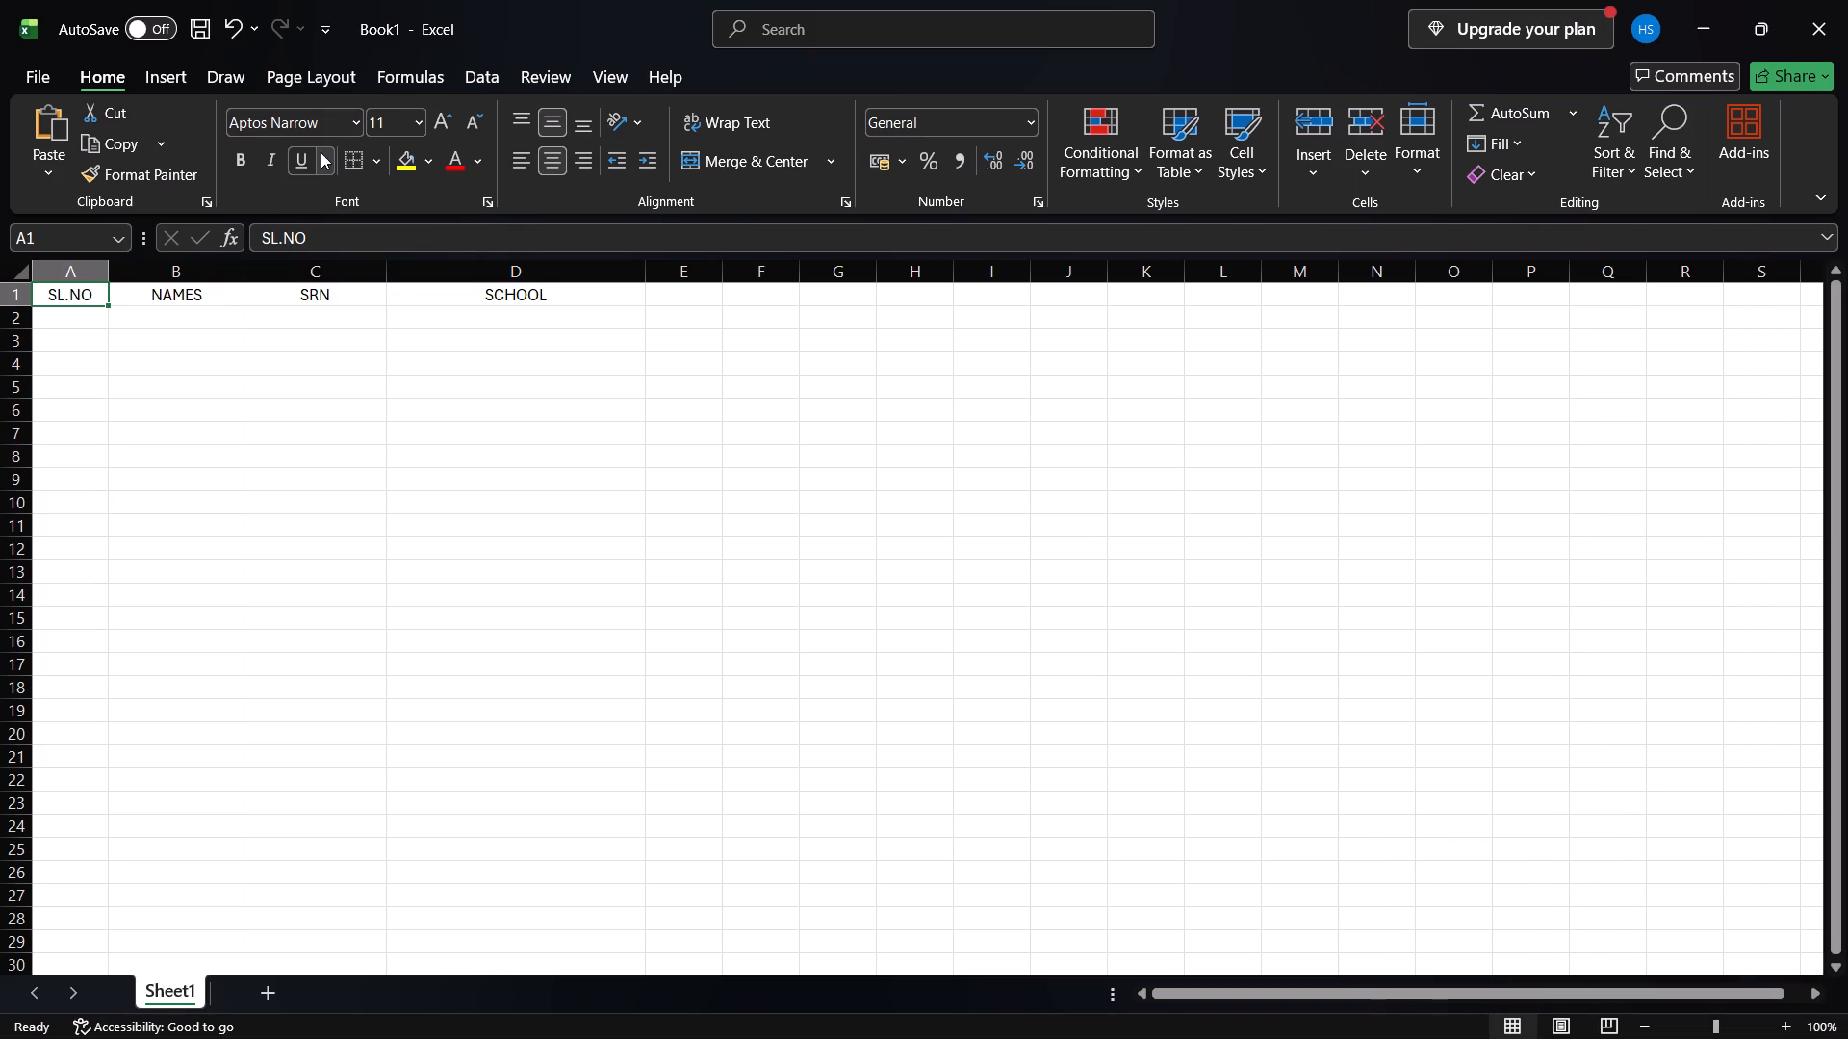
{"action": "left_click", "coordinate": [354, 120]}
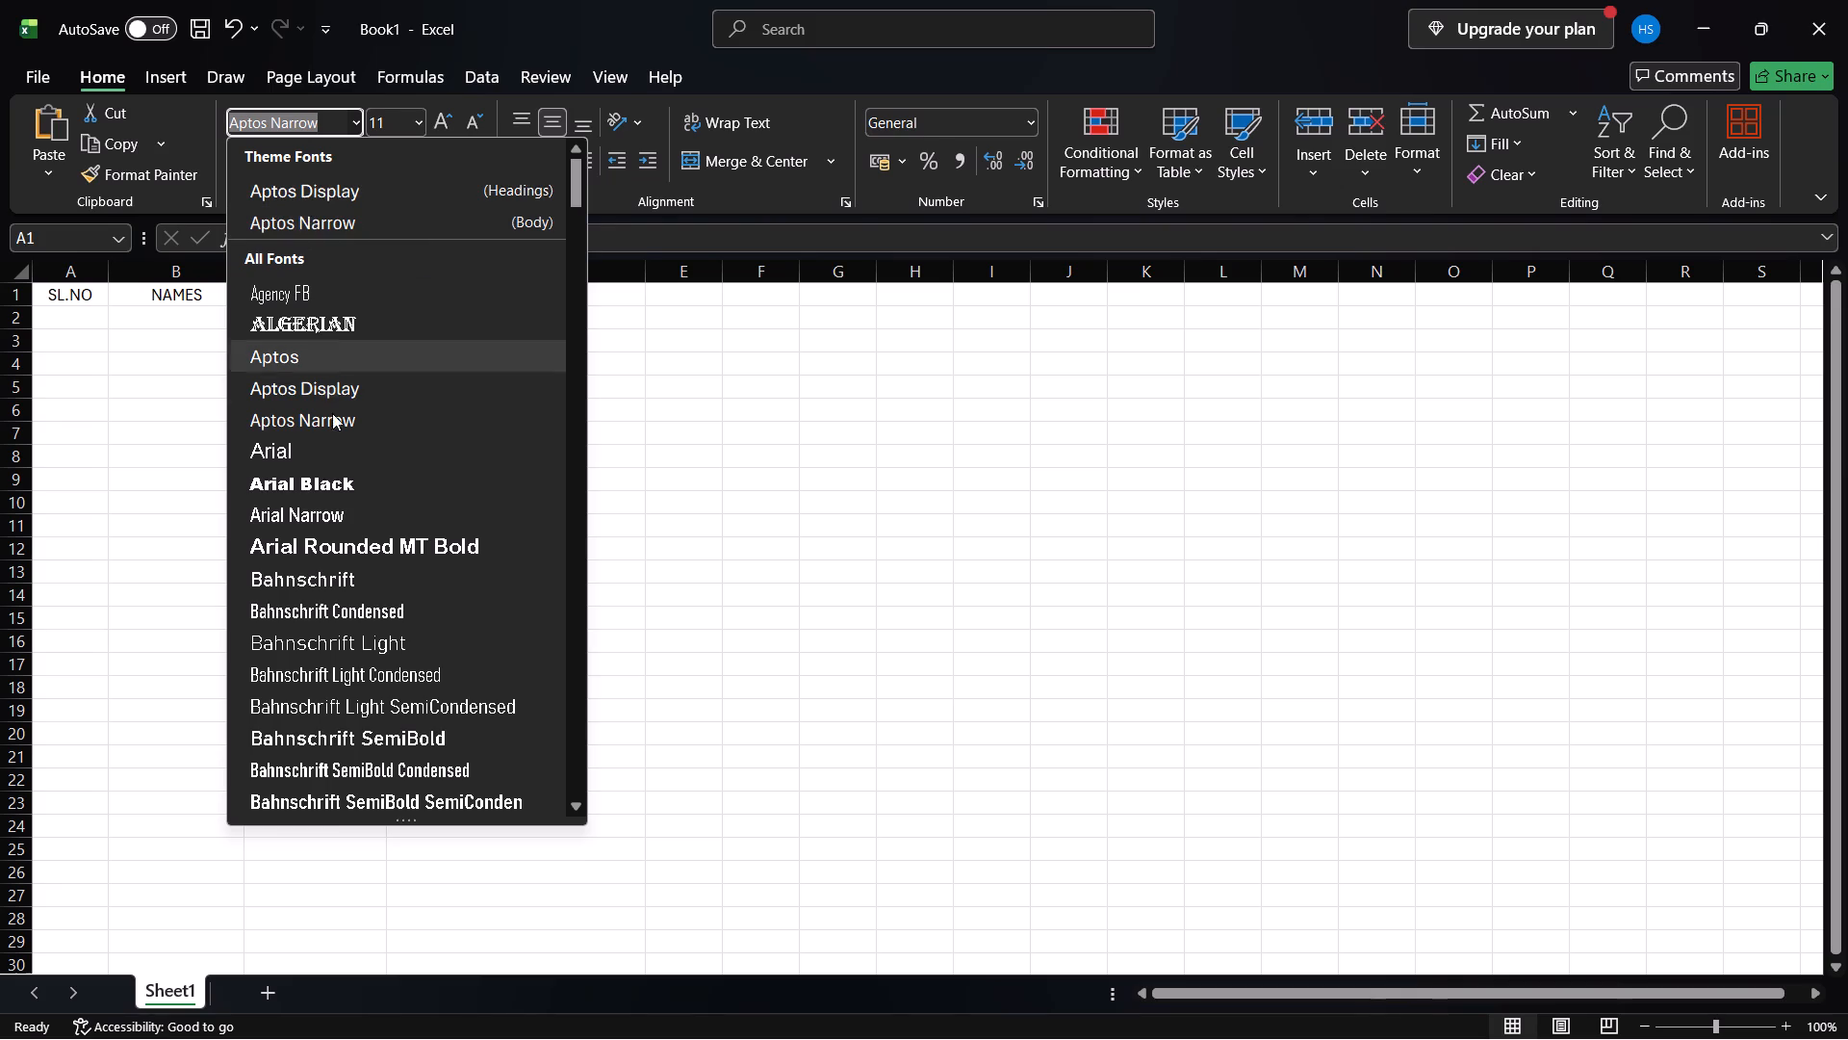
{"action": "left_click", "coordinate": [315, 477]}
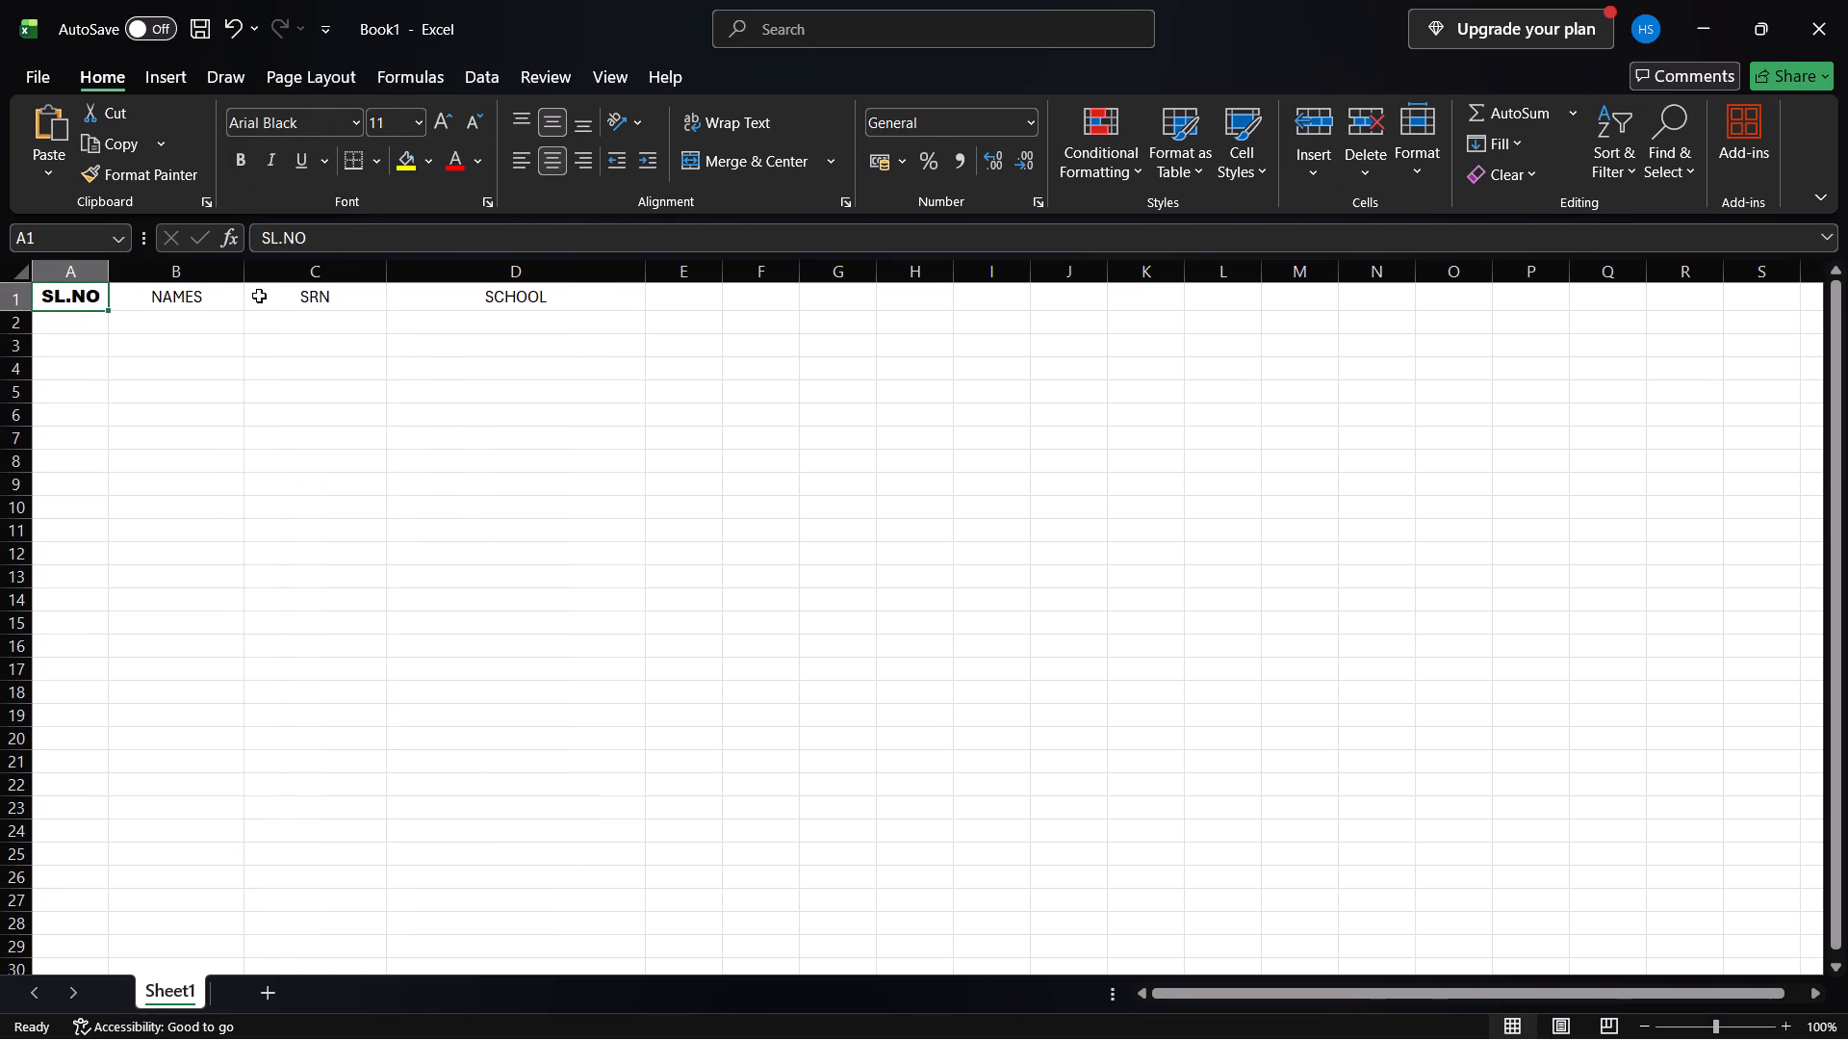
Select the NAMES heading in cell B1 and open the font choices for it.
{"action": "left_click", "coordinate": [220, 299]}
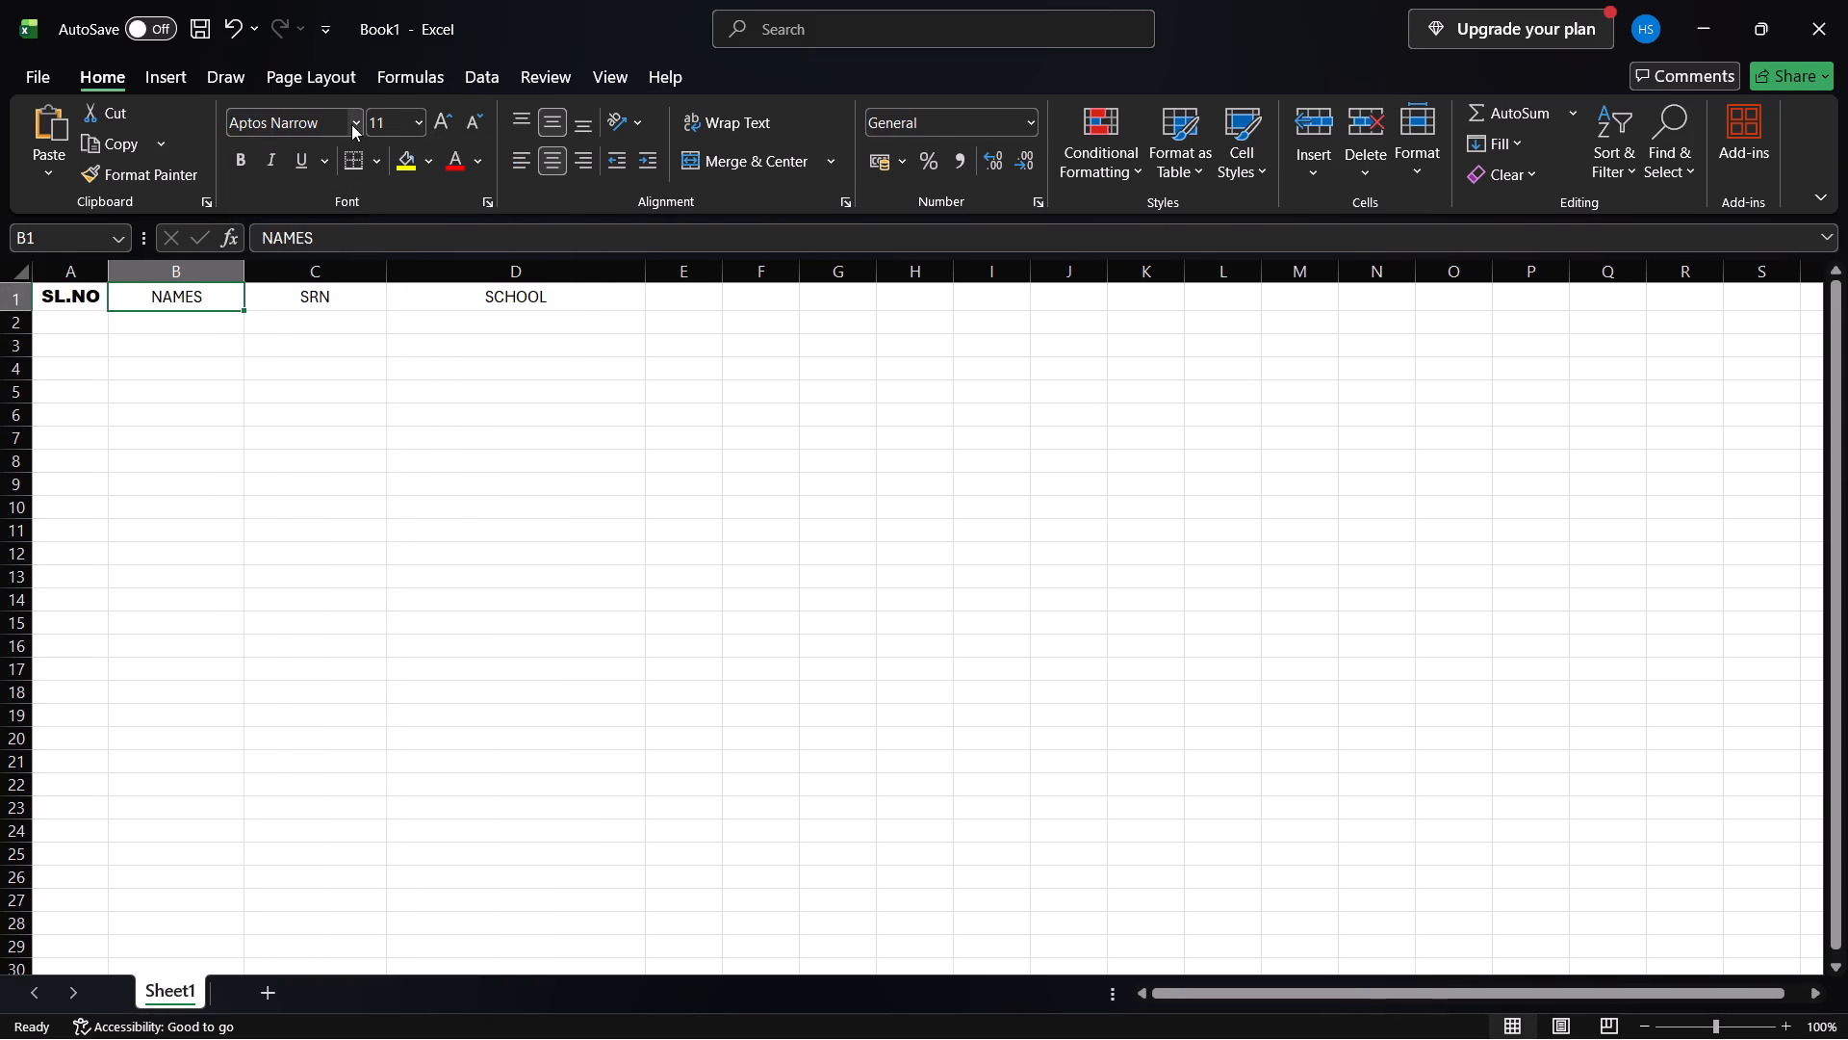
{"action": "left_click", "coordinate": [357, 123]}
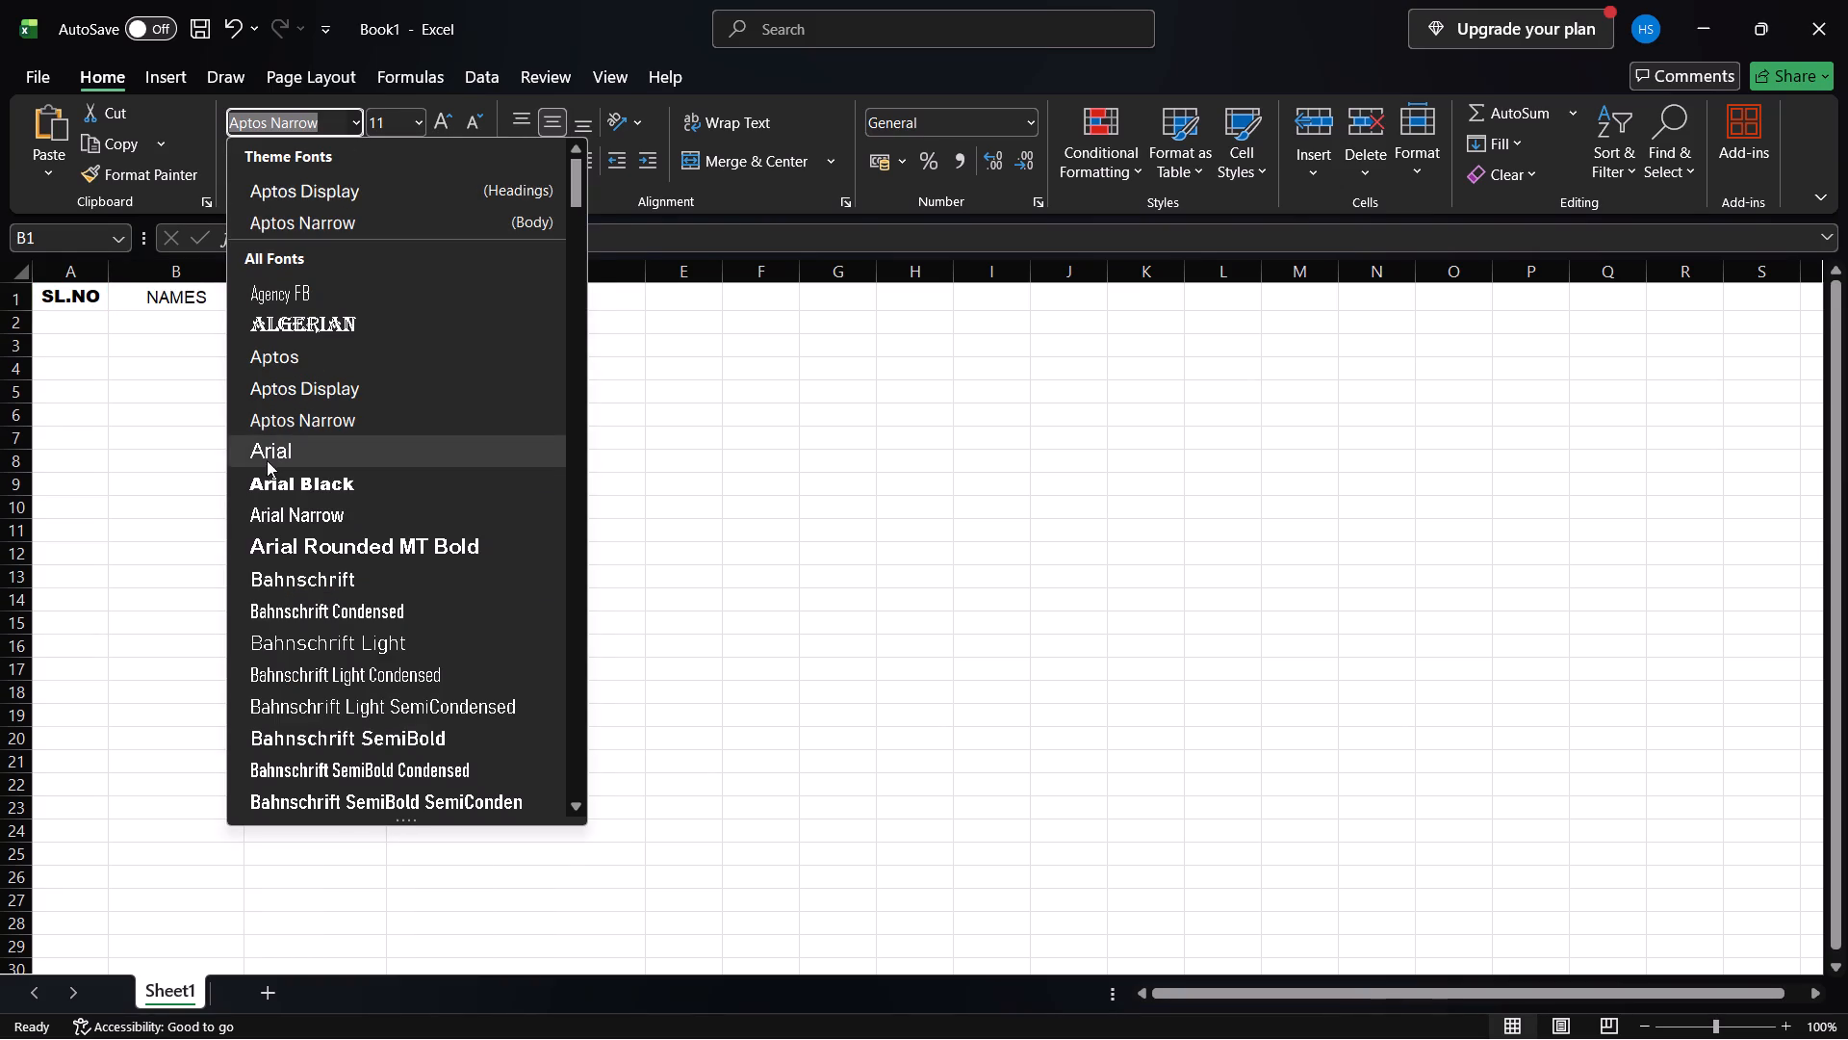
Apply the Arial Black font to the NAMES heading in B1 and open the font choices for the SRN heading in C1.
{"action": "left_click", "coordinate": [322, 468]}
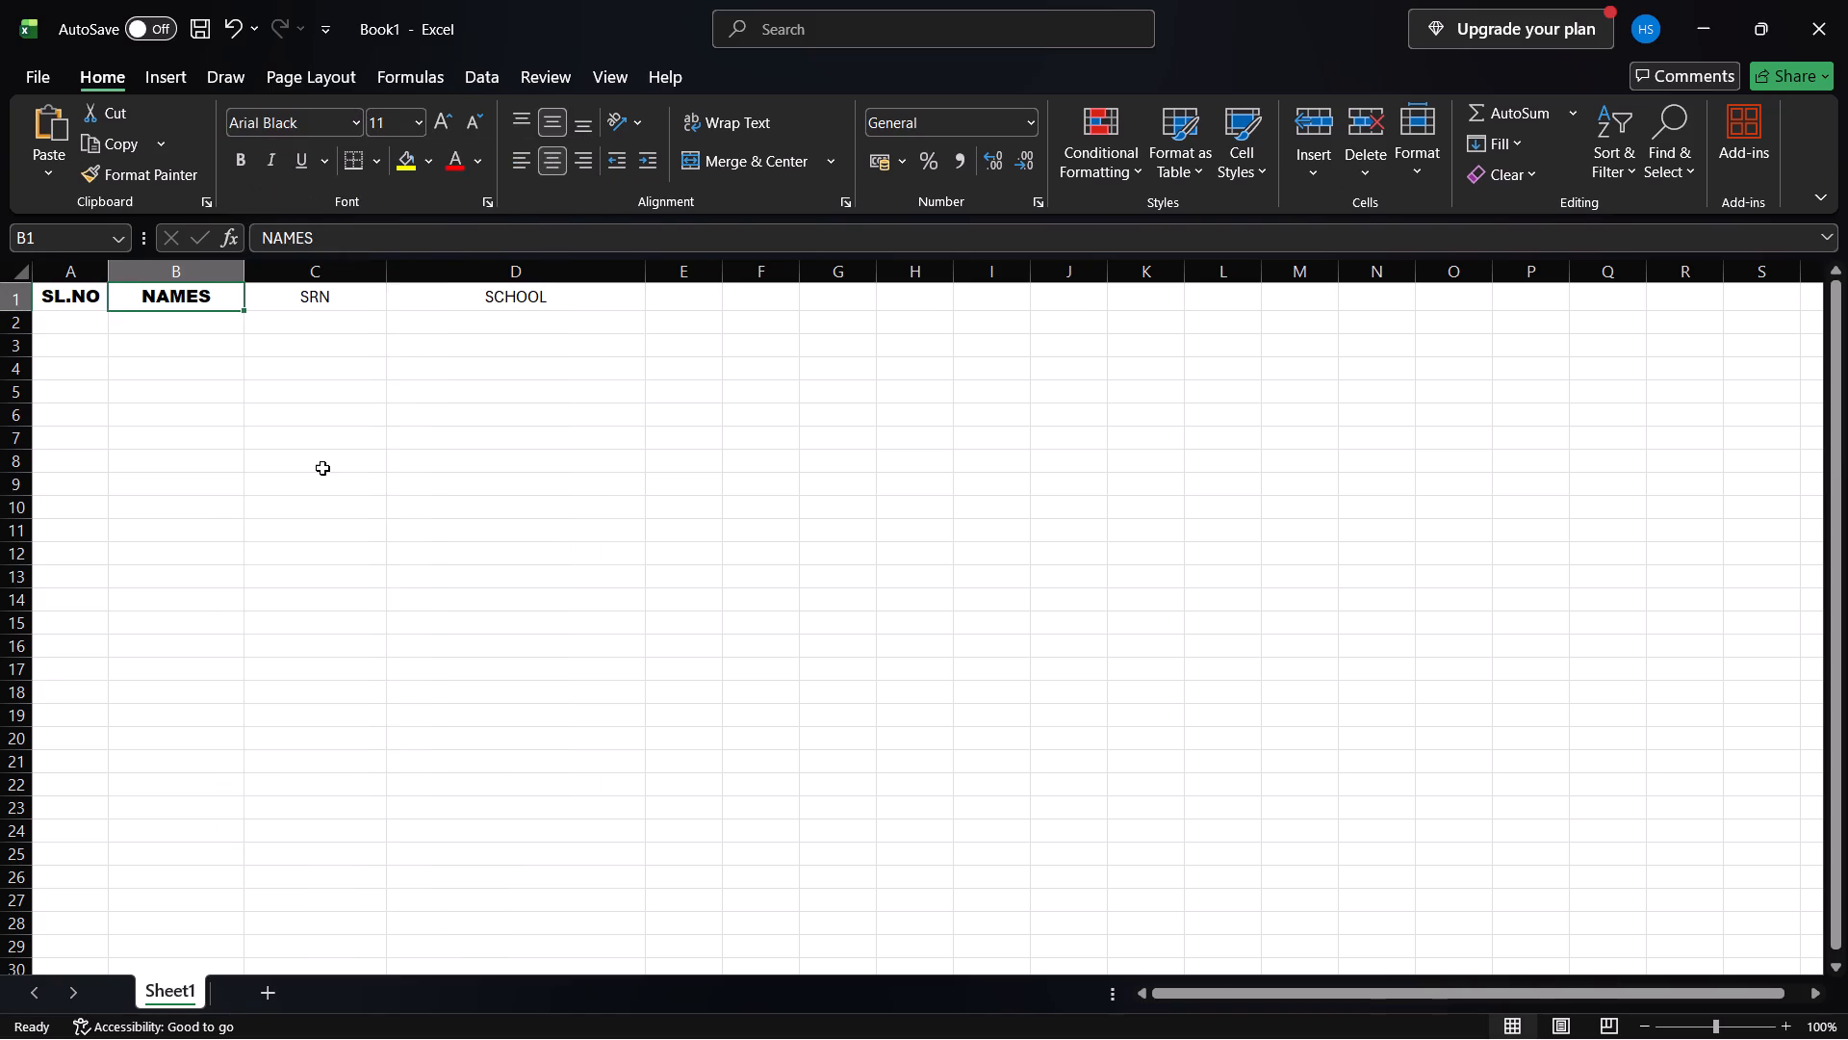
{"action": "left_click", "coordinate": [330, 295]}
{"action": "left_click", "coordinate": [352, 117]}
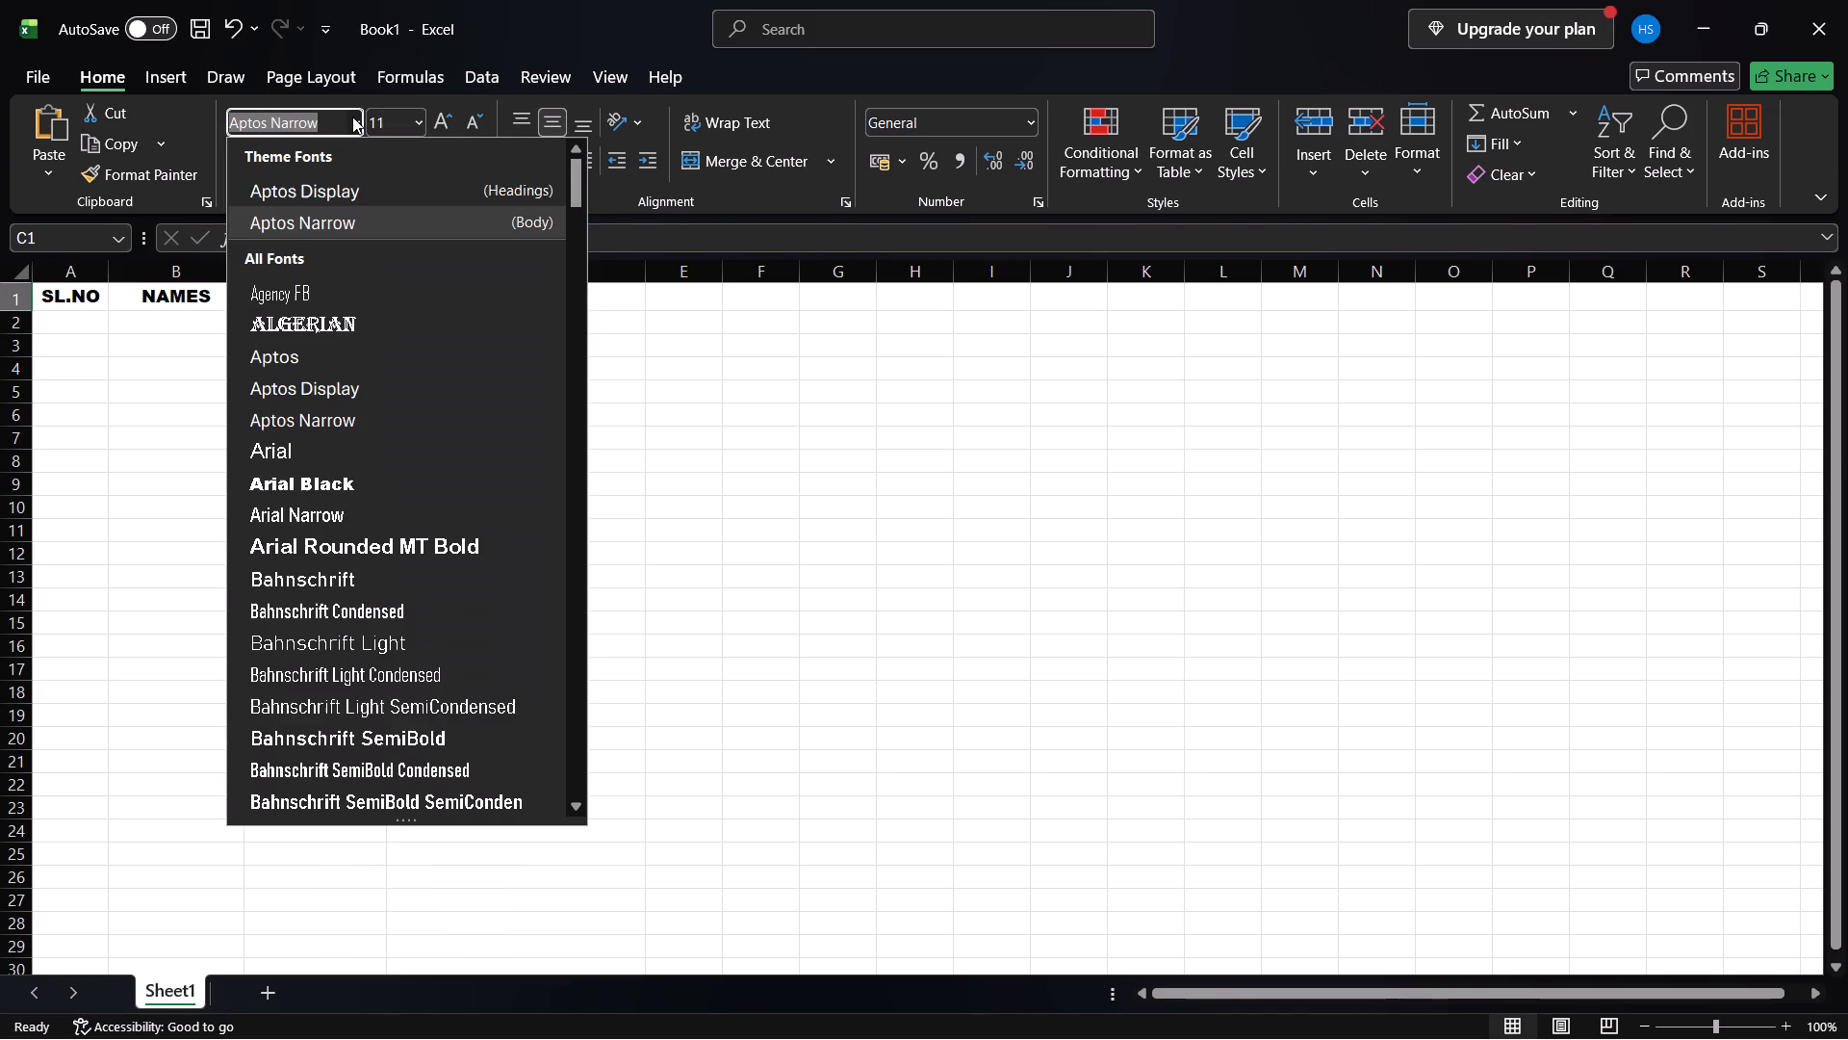
Apply the Arial Black font to the SRN heading in C1 and the SCHOOL heading in D1.
{"action": "left_click", "coordinate": [291, 468]}
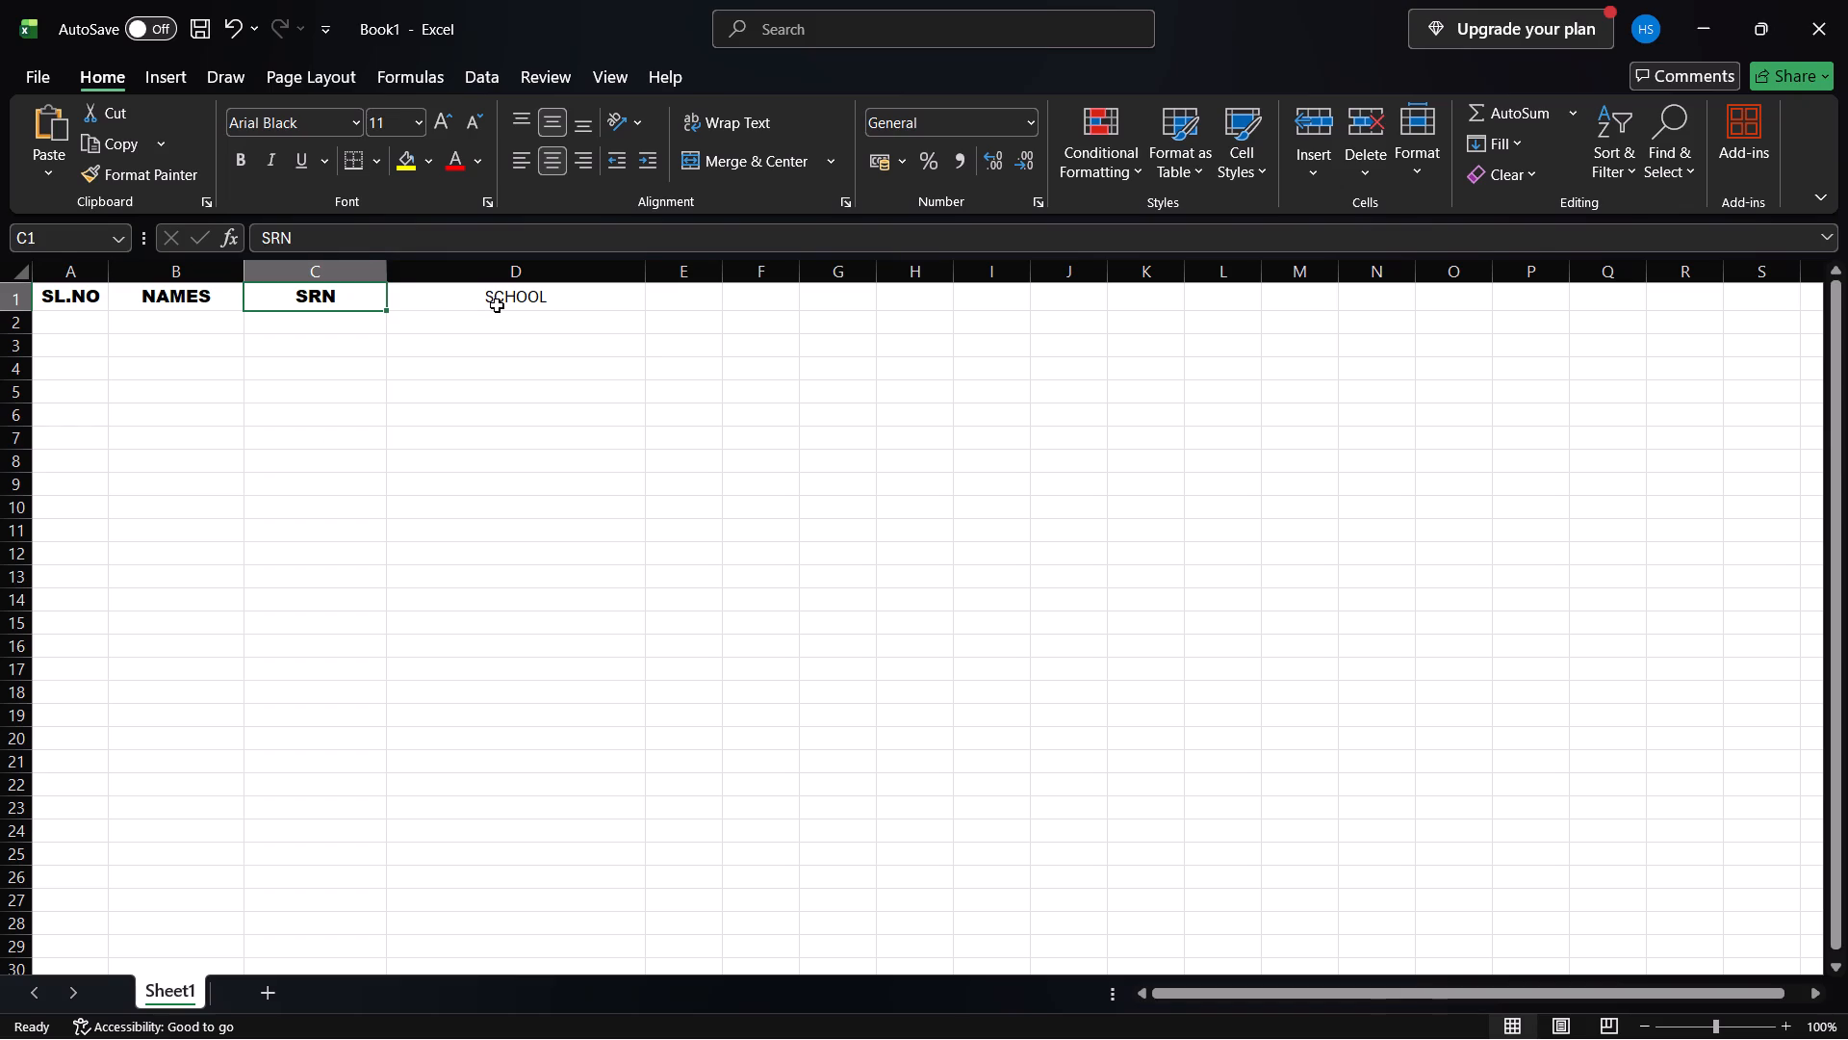
{"action": "left_click", "coordinate": [498, 304]}
{"action": "left_click", "coordinate": [354, 122]}
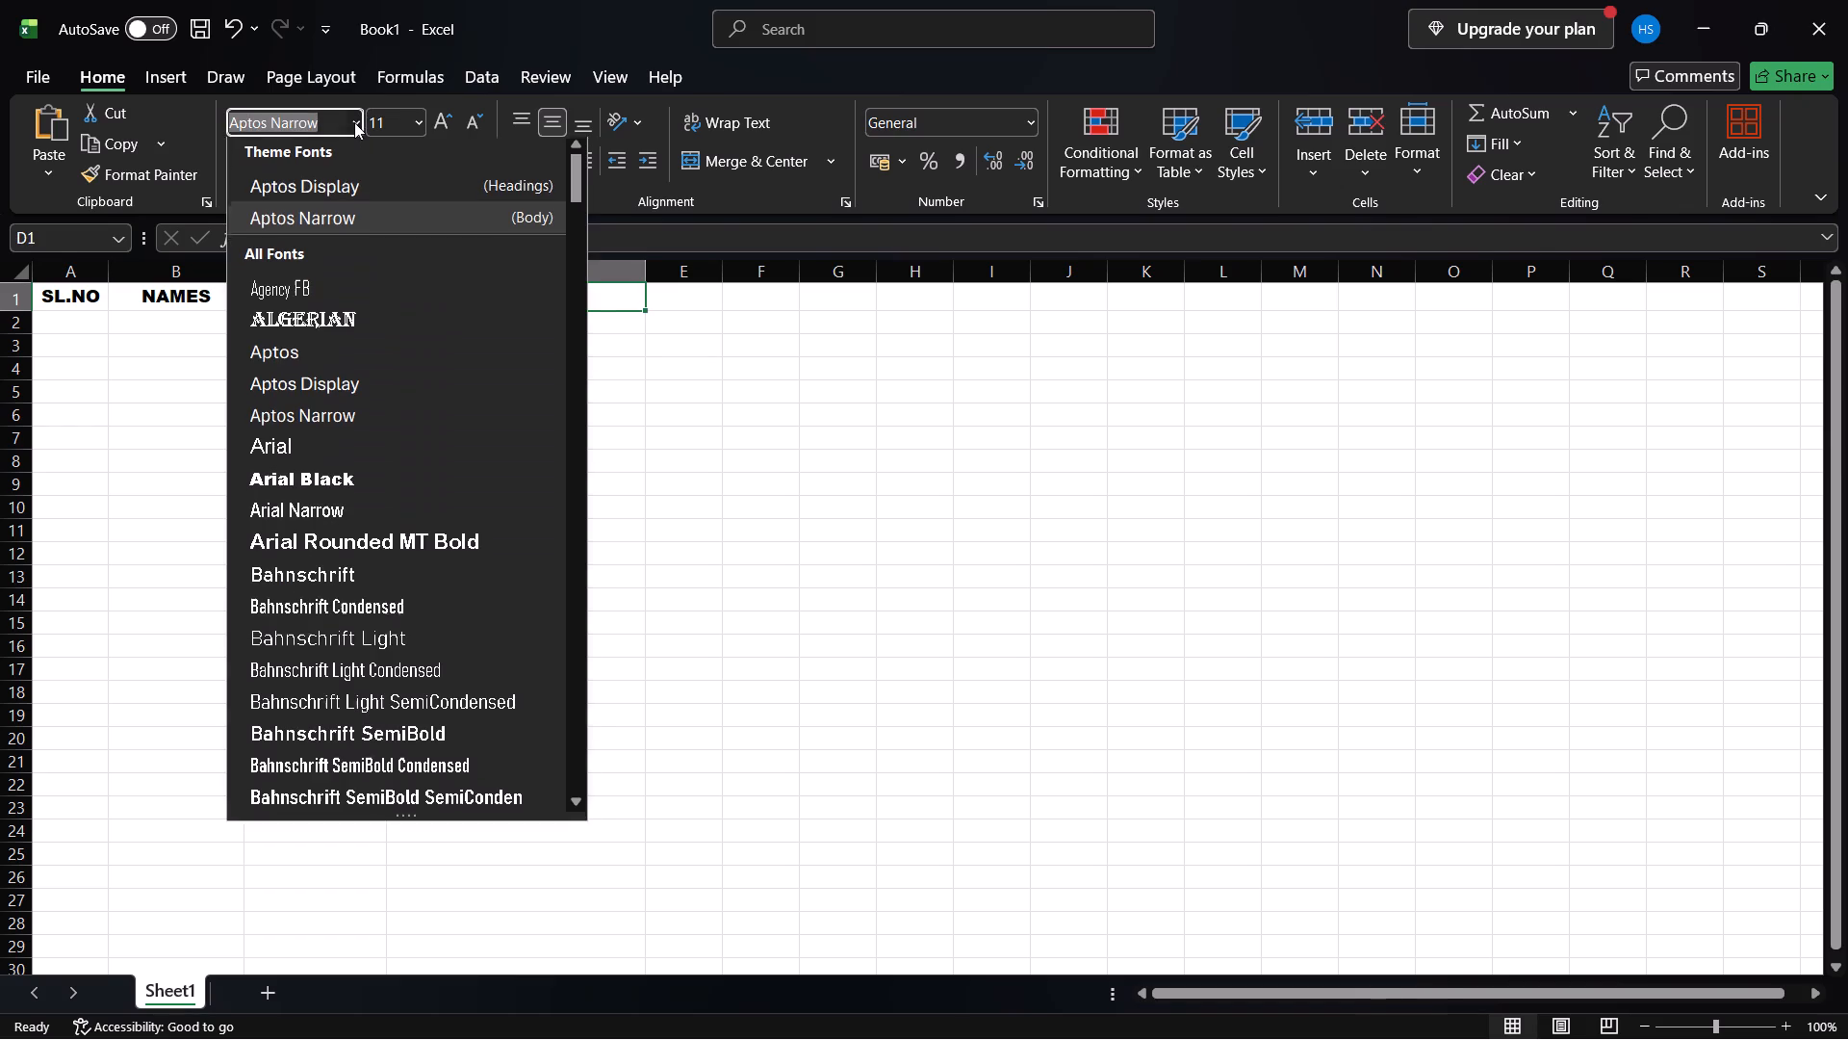
{"action": "left_click", "coordinate": [292, 475]}
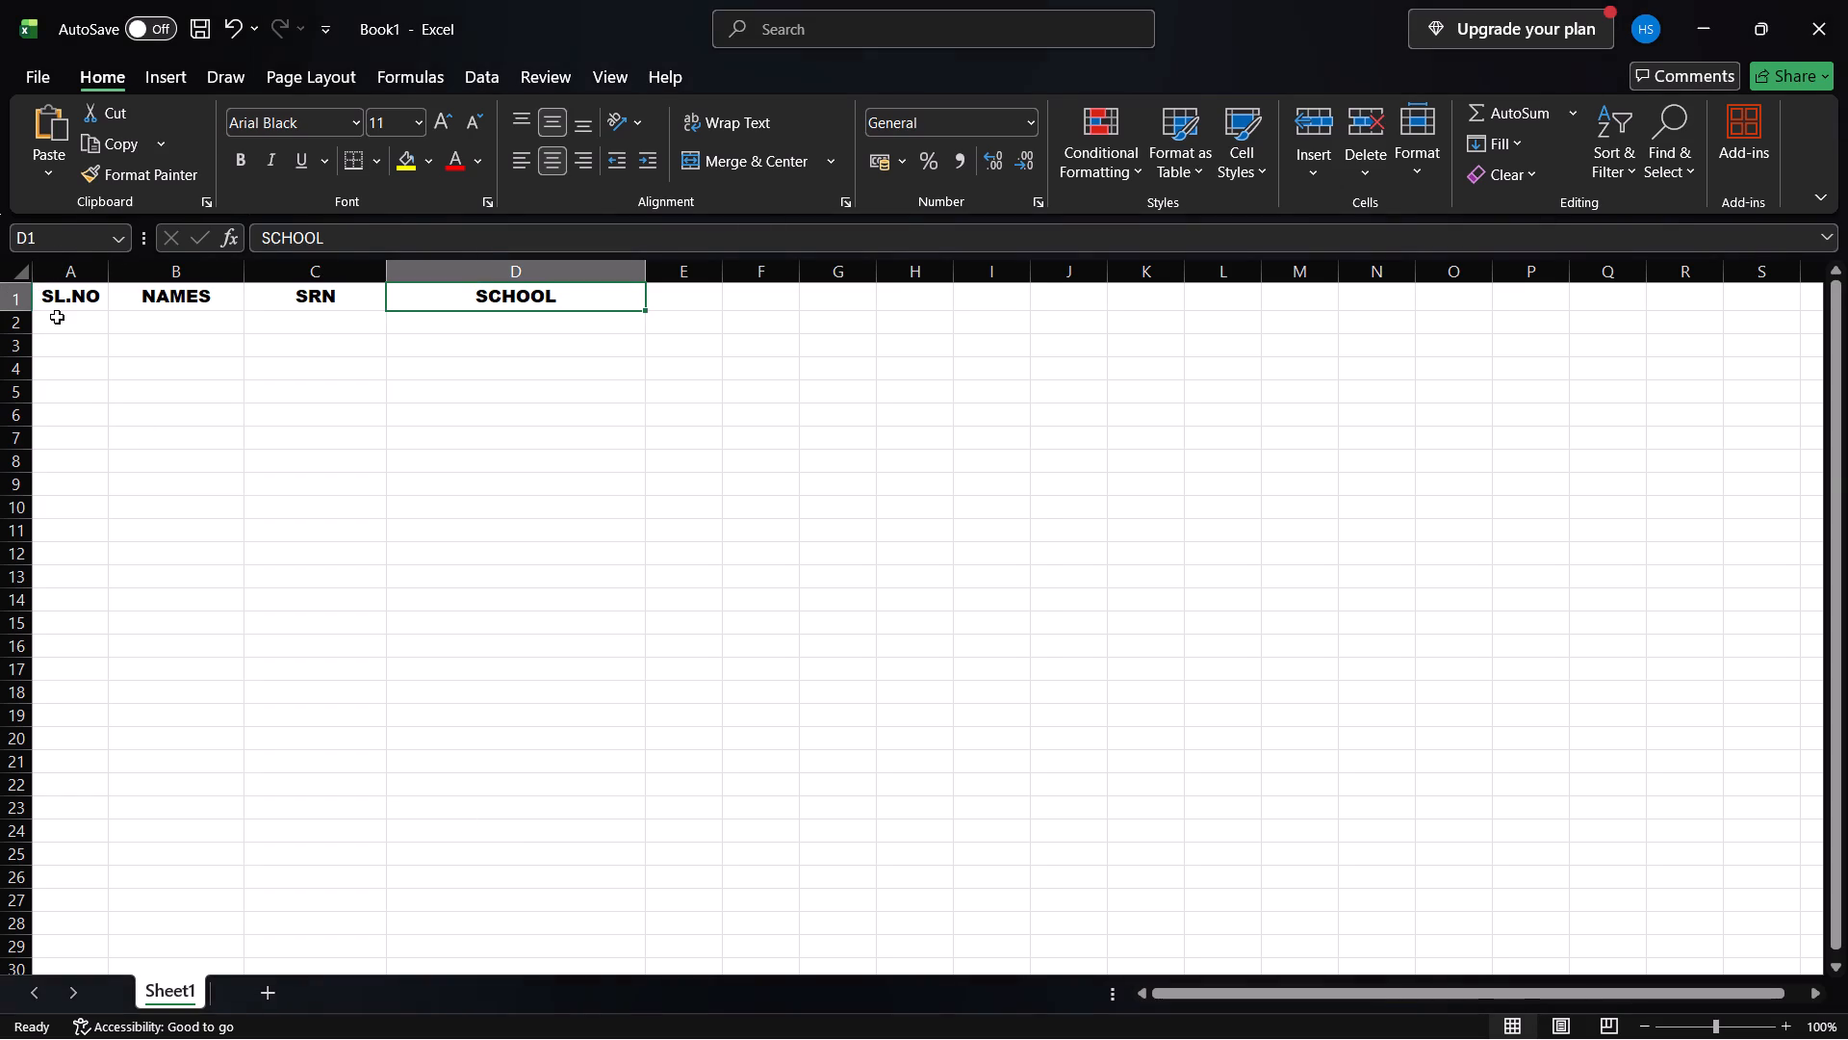
{"action": "key", "text": "Left"}
{"action": "key", "text": "Left"}
{"action": "key", "text": "Left"}
{"action": "key", "text": "Left"}
{"action": "key", "text": "Down"}
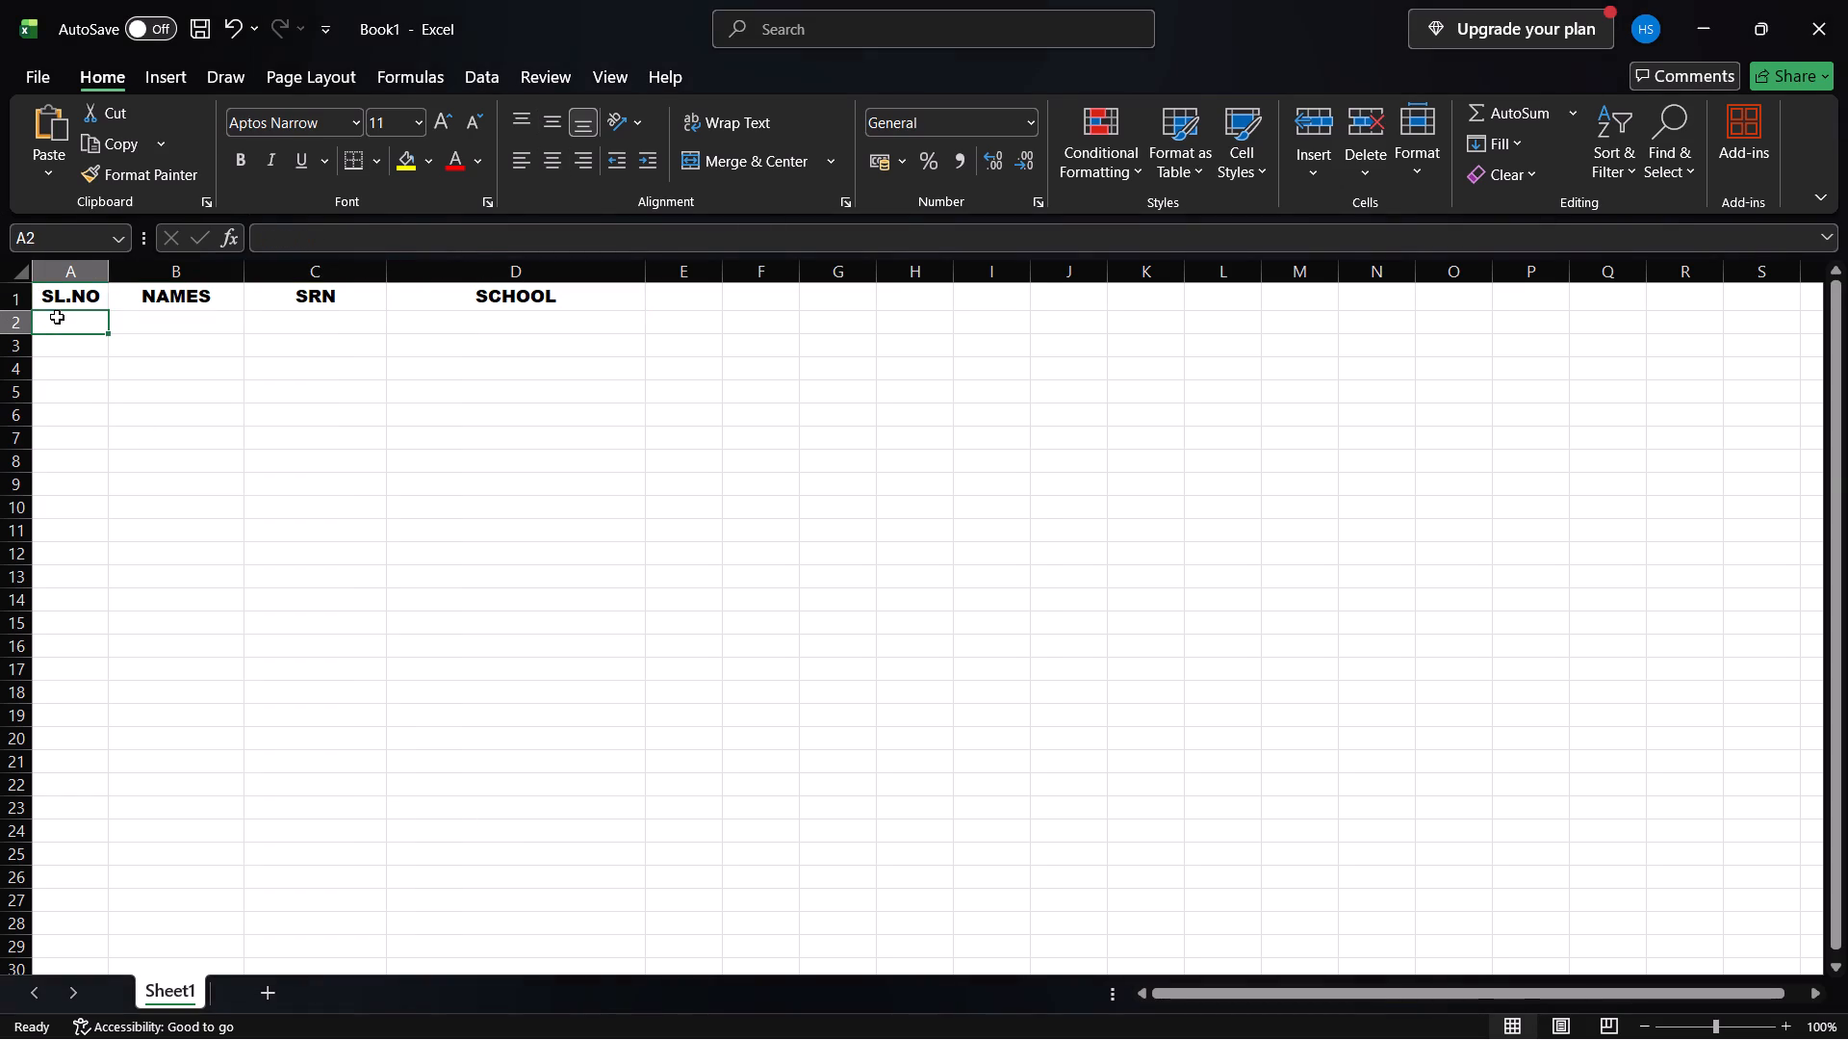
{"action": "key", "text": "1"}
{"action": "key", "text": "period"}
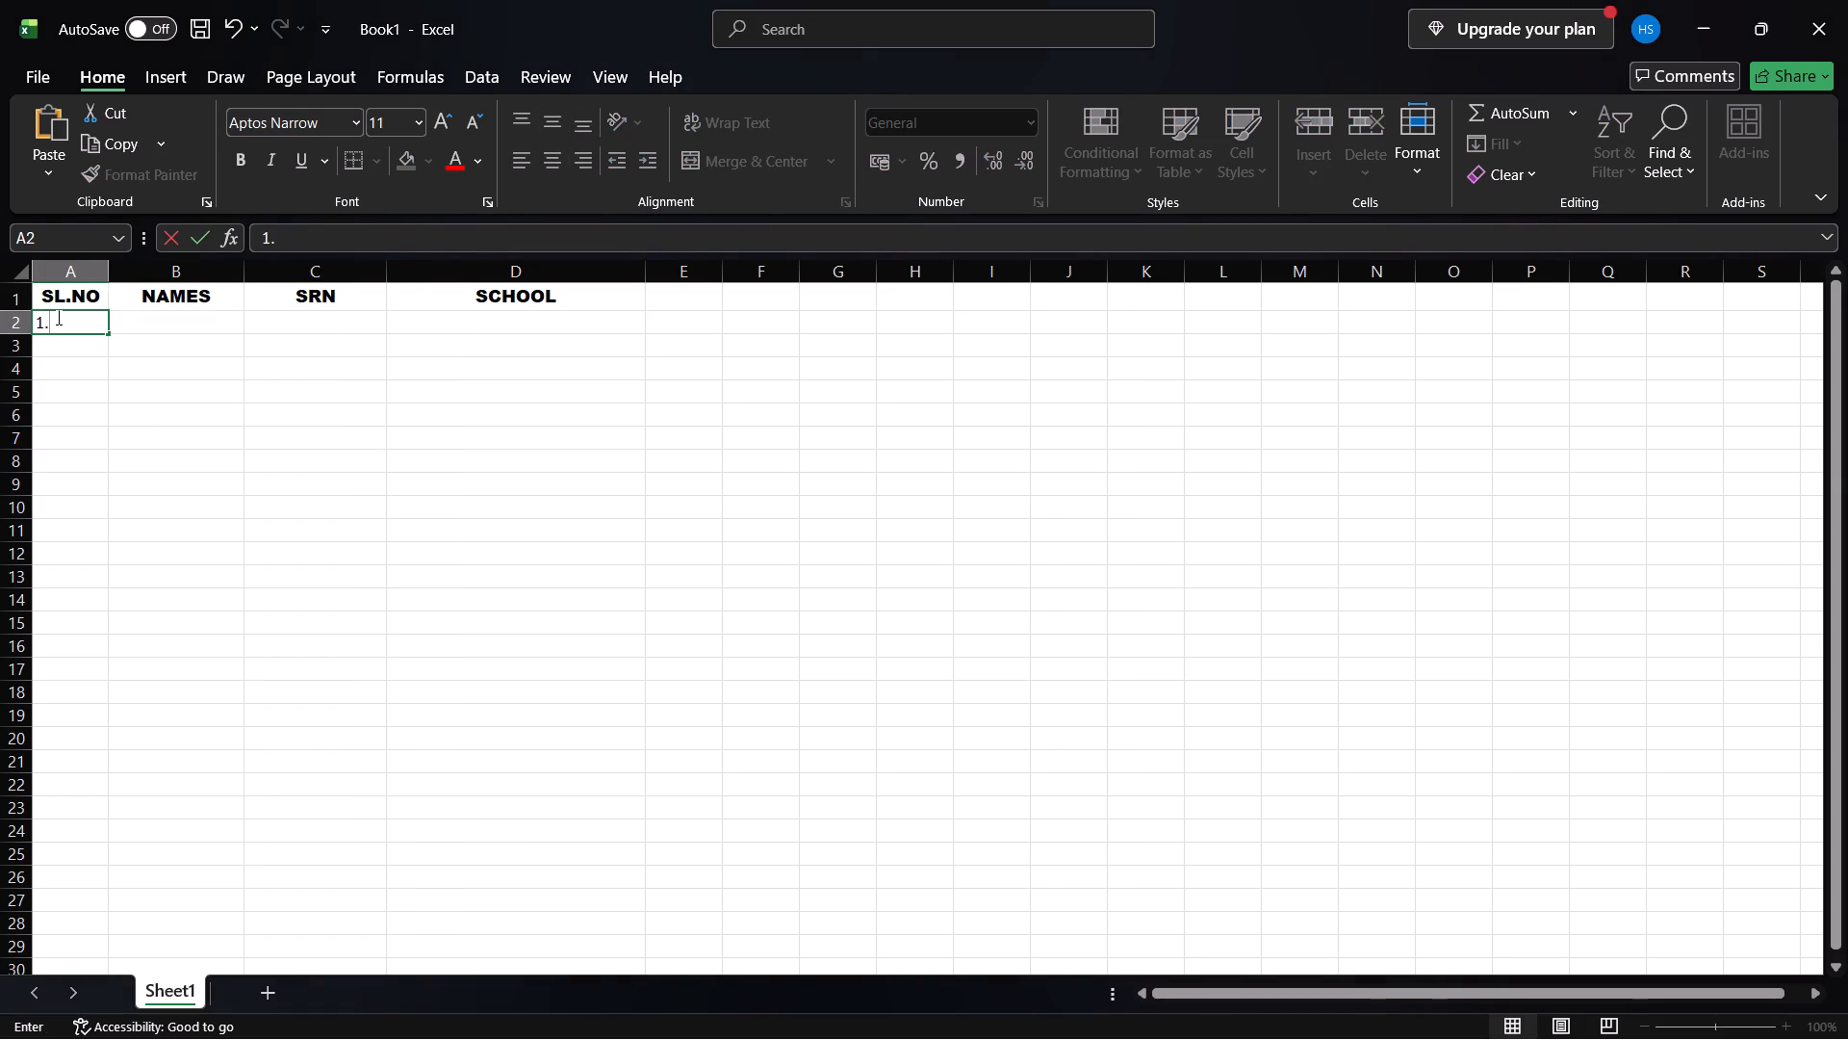
{"action": "key", "text": "Down"}
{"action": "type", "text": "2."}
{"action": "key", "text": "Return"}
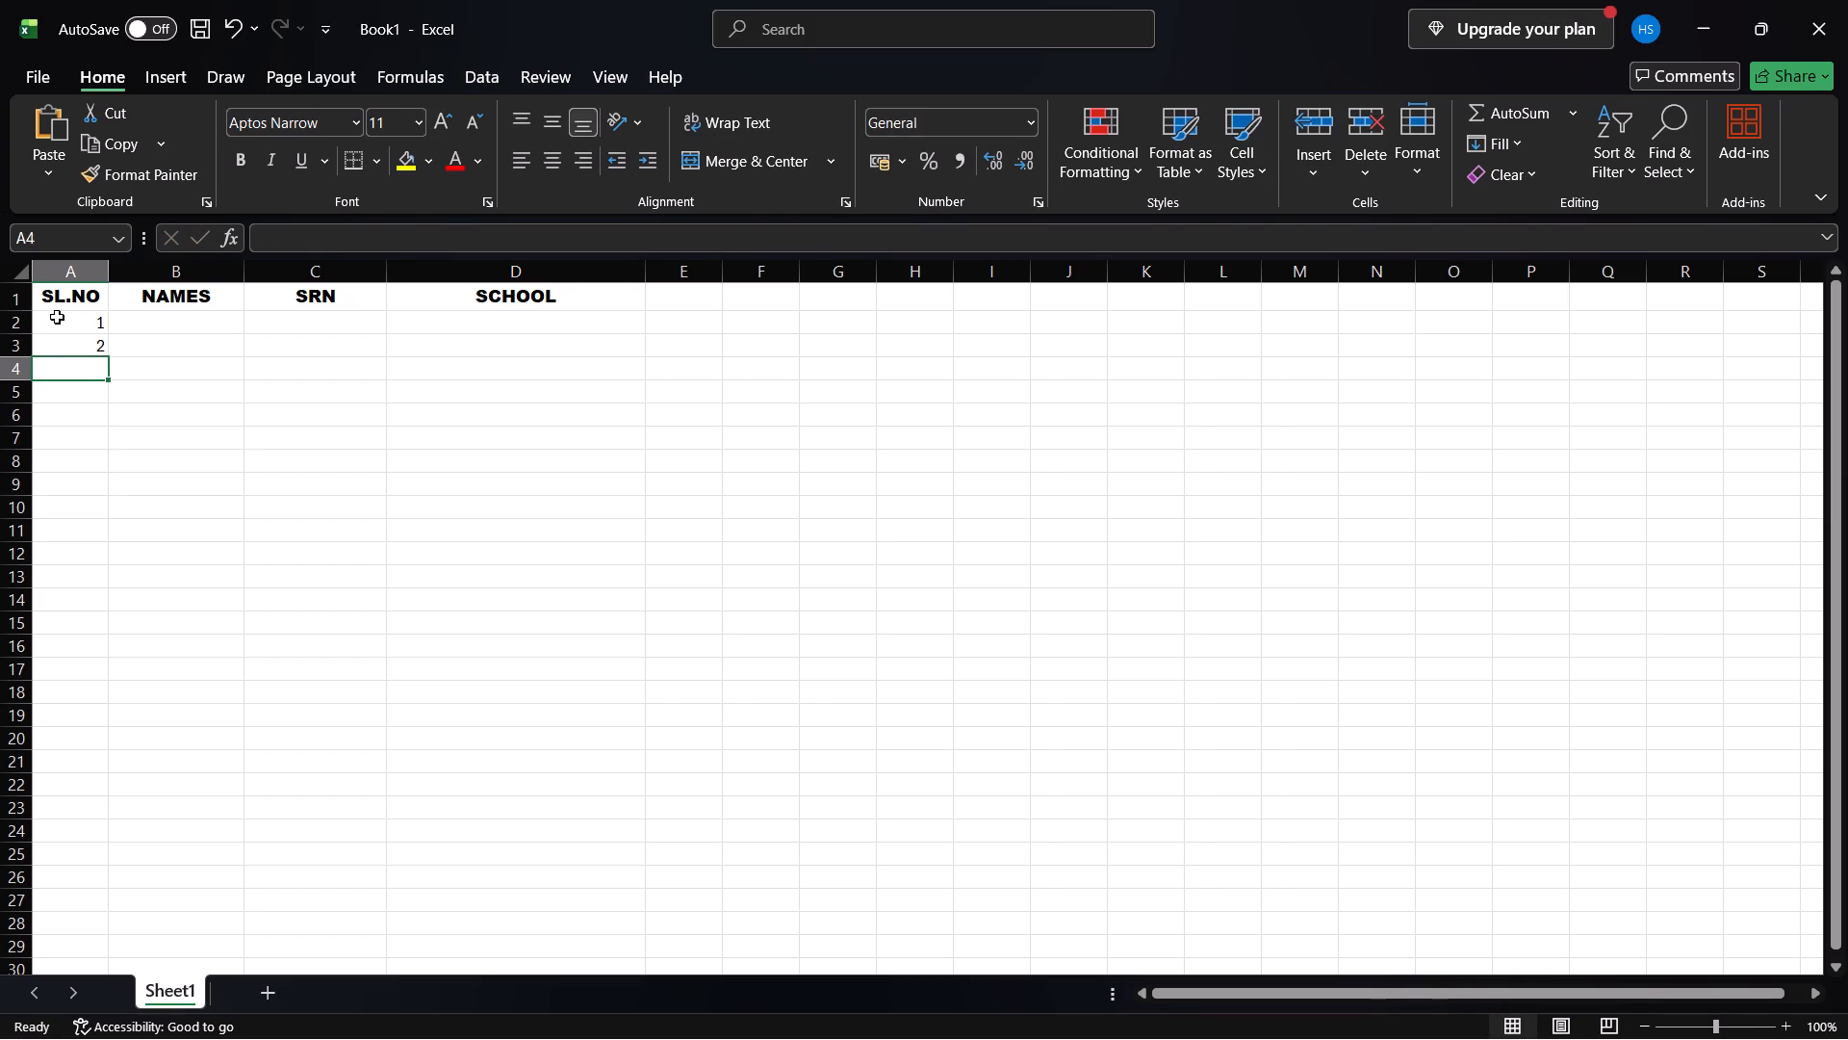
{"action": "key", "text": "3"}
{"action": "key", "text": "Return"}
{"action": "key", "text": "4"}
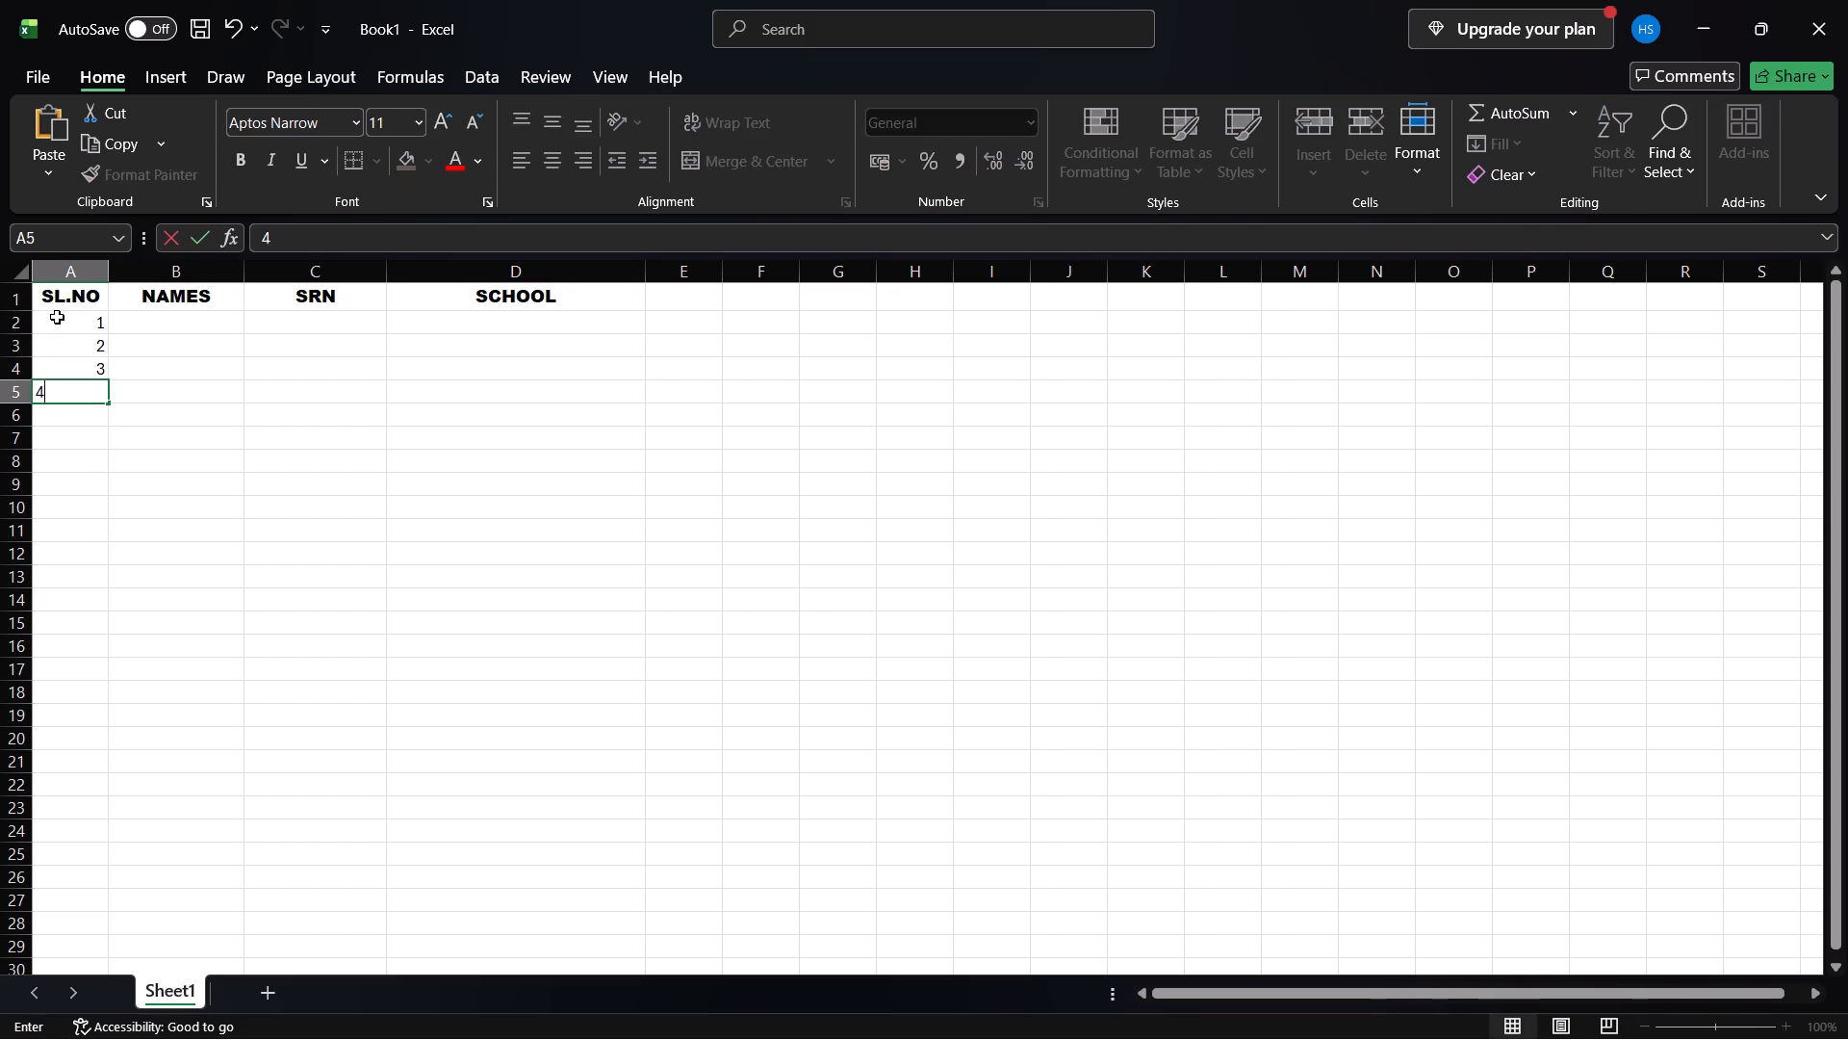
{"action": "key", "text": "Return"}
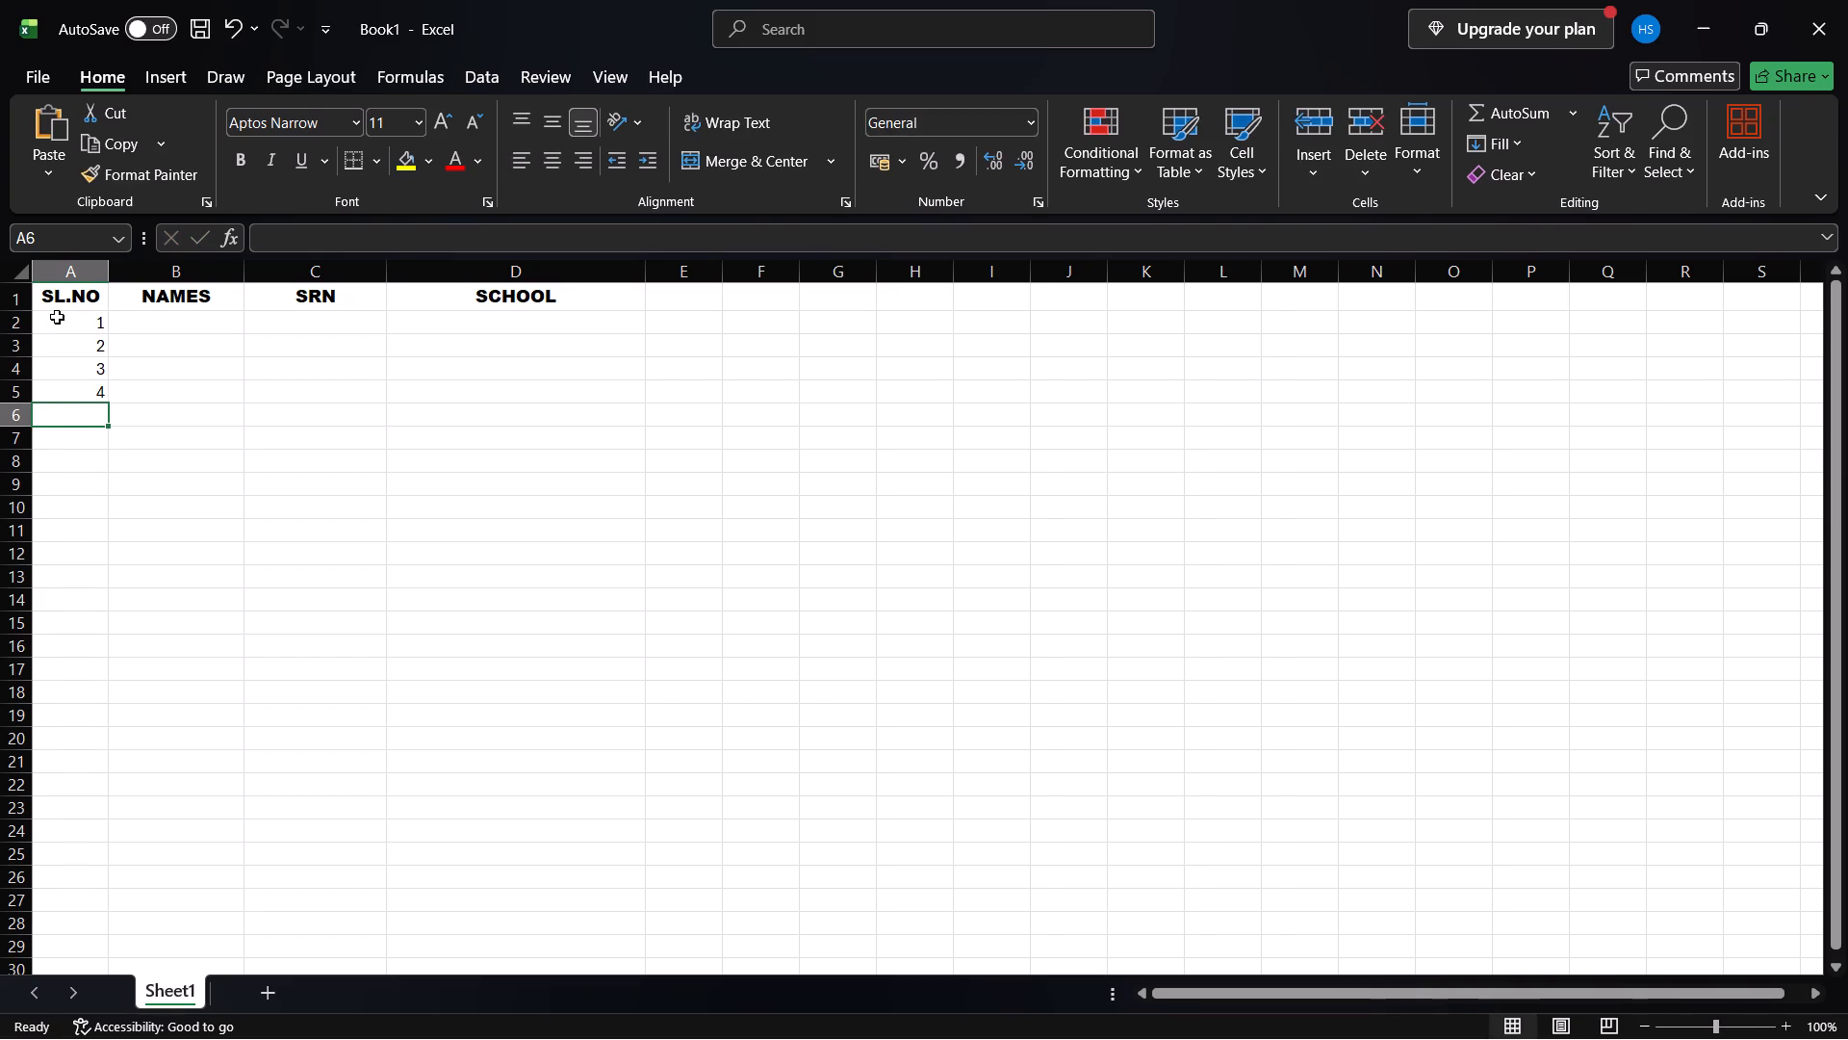
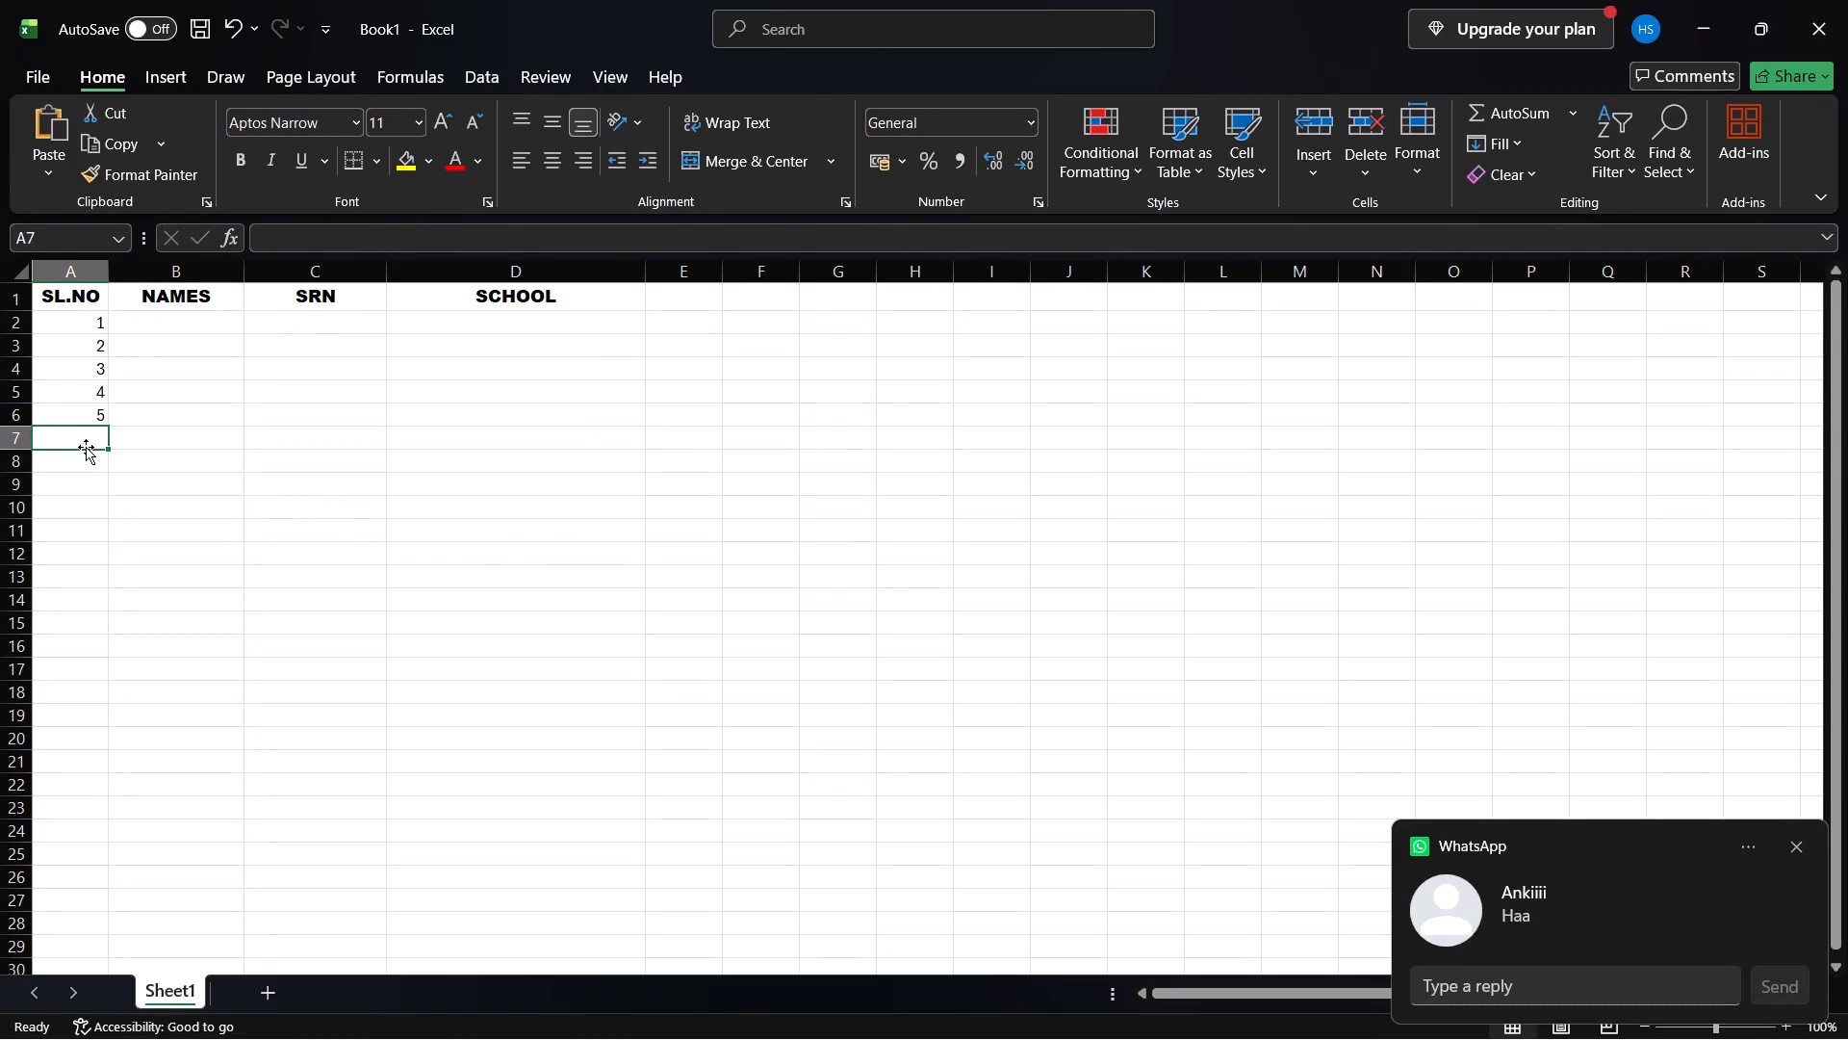
Enter the serial numbers 6, 7 and 8 in cells A7 to A9 of the SL.NO column.
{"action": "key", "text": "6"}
{"action": "key", "text": "Return"}
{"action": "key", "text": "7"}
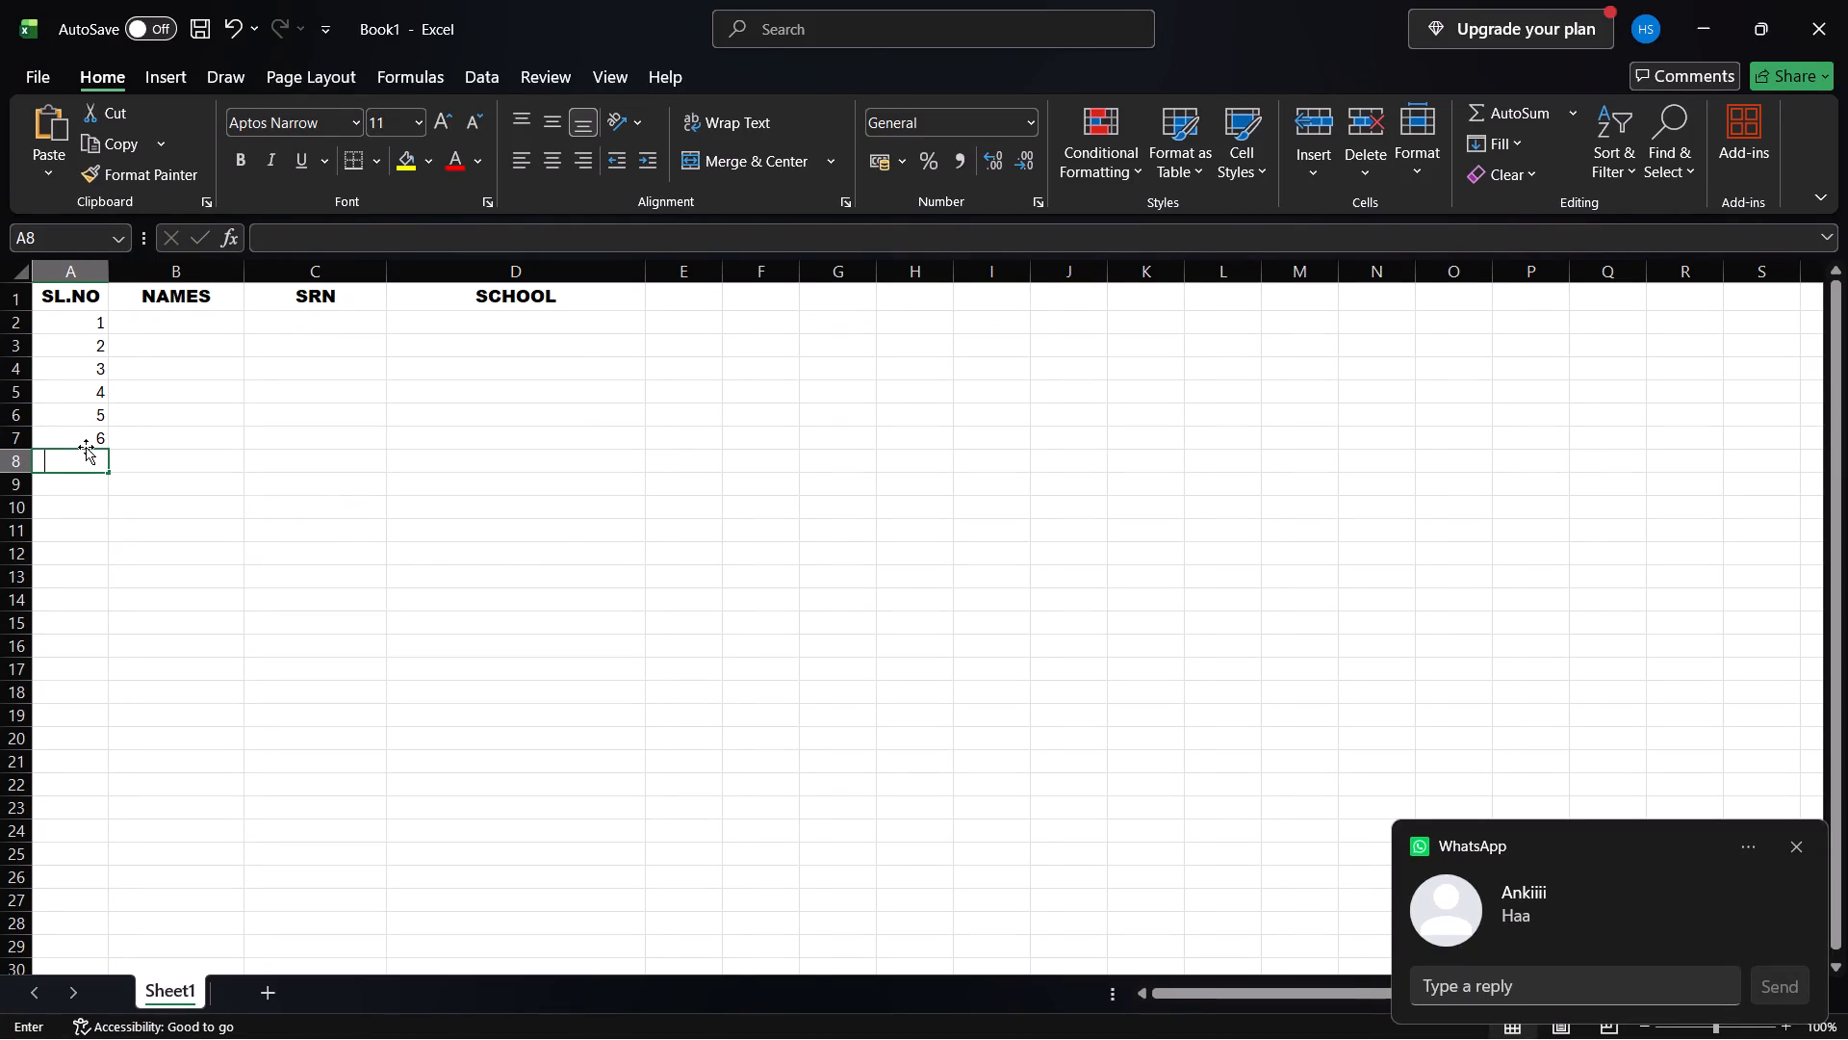
{"action": "key", "text": "Return"}
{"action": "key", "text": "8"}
{"action": "key", "text": "Return"}
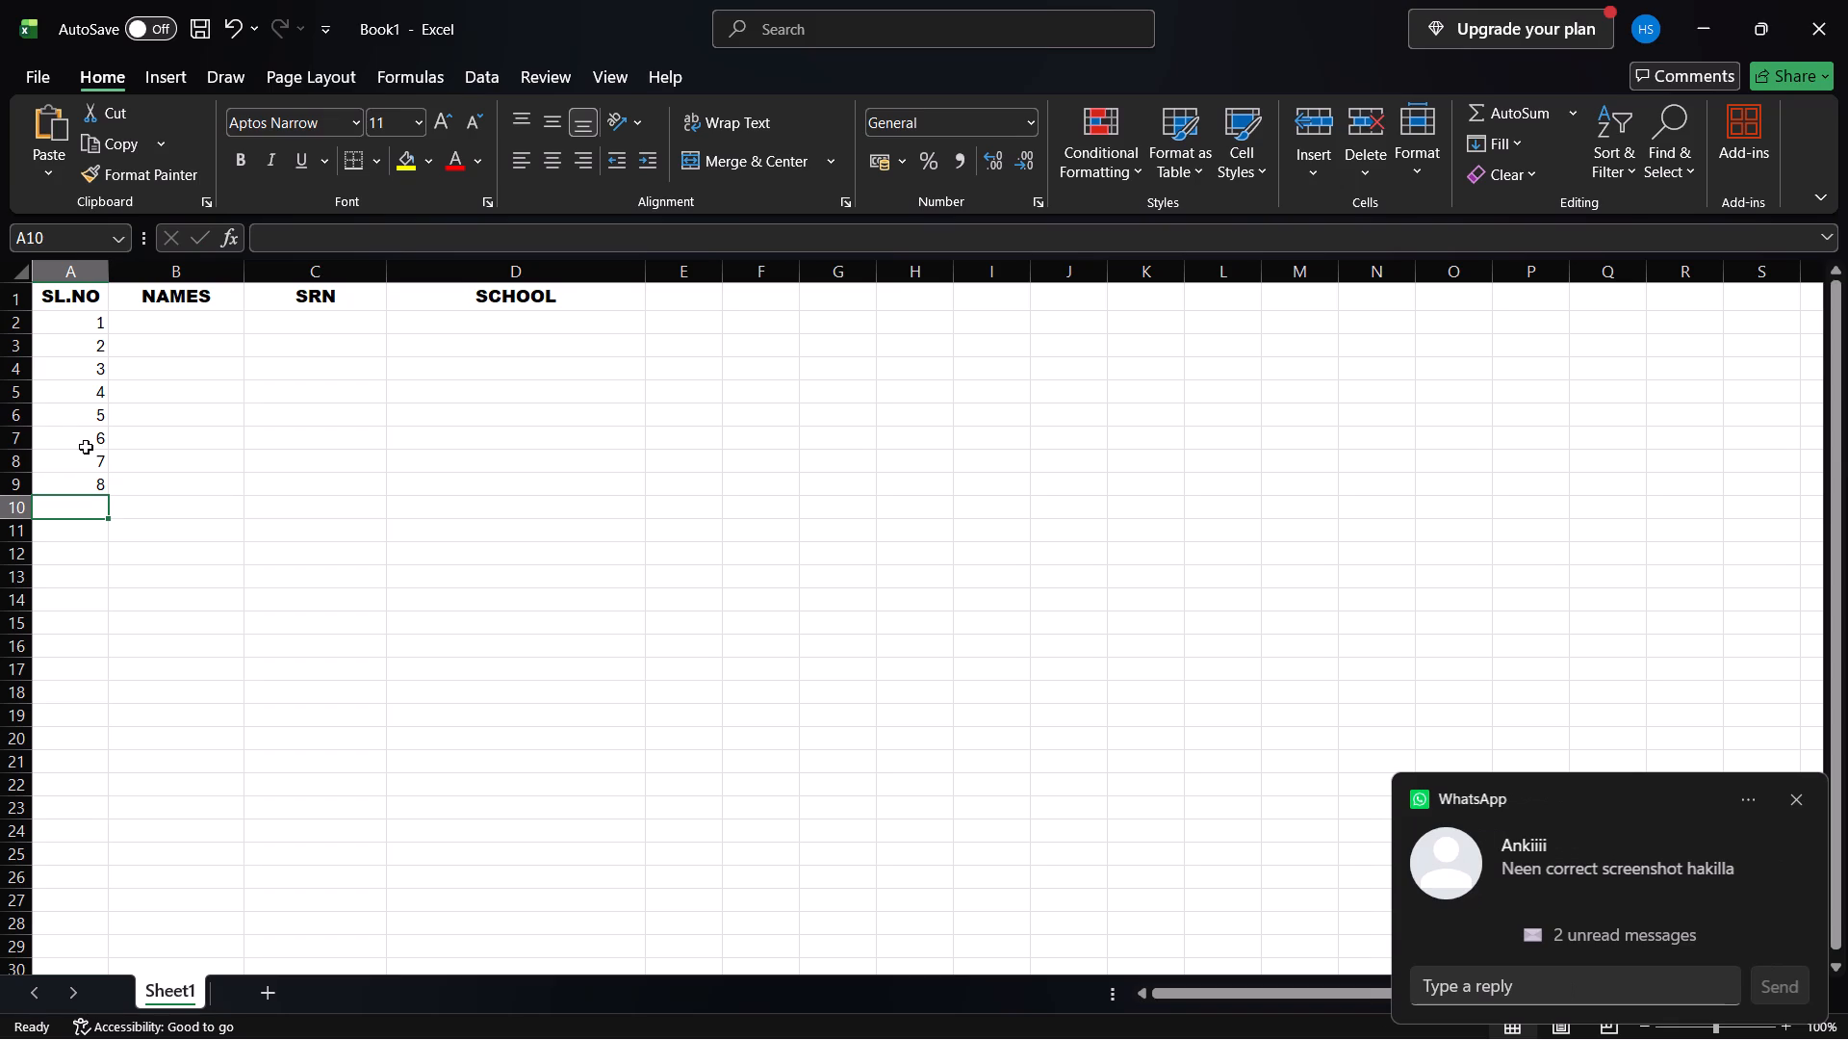
{"action": "left_click", "coordinate": [1569, 993]}
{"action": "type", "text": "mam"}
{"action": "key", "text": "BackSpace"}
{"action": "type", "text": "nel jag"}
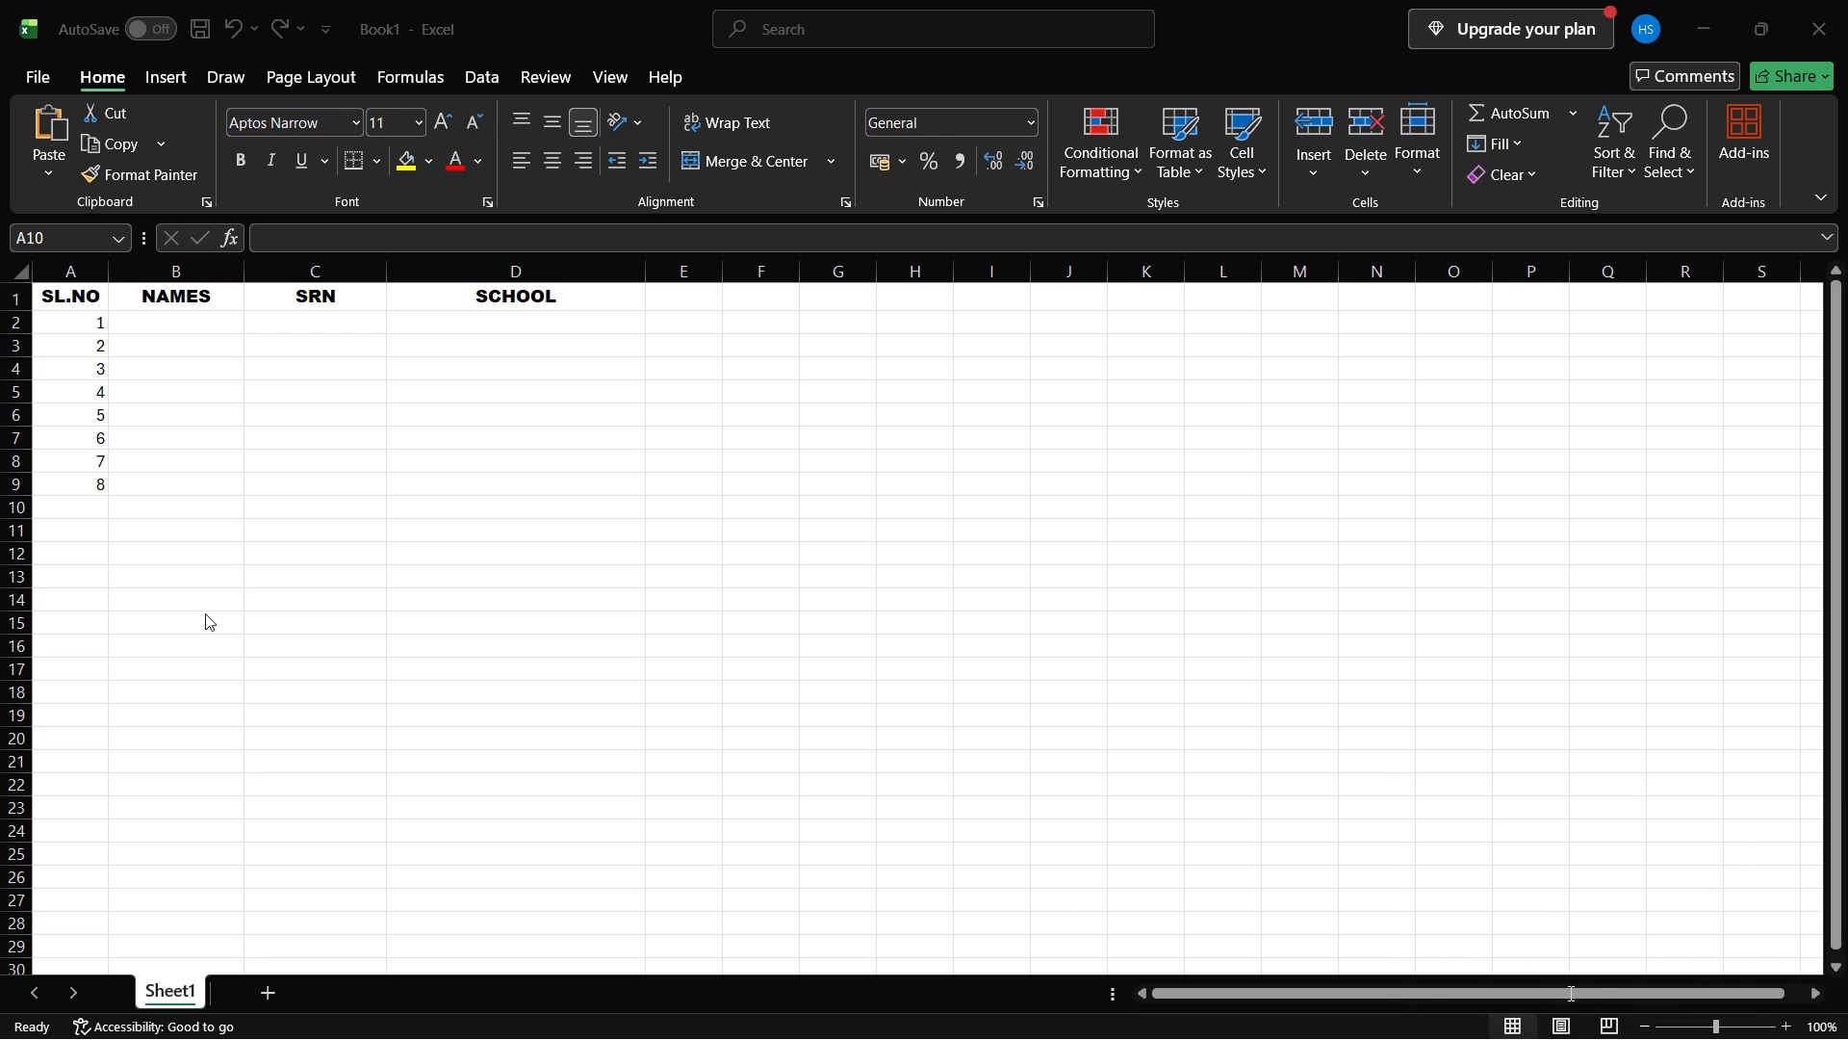
Continue the SL.NO column with the serial numbers 9, 10, 11 and 12 in cells A10 to A13.
{"action": "left_click", "coordinate": [87, 500]}
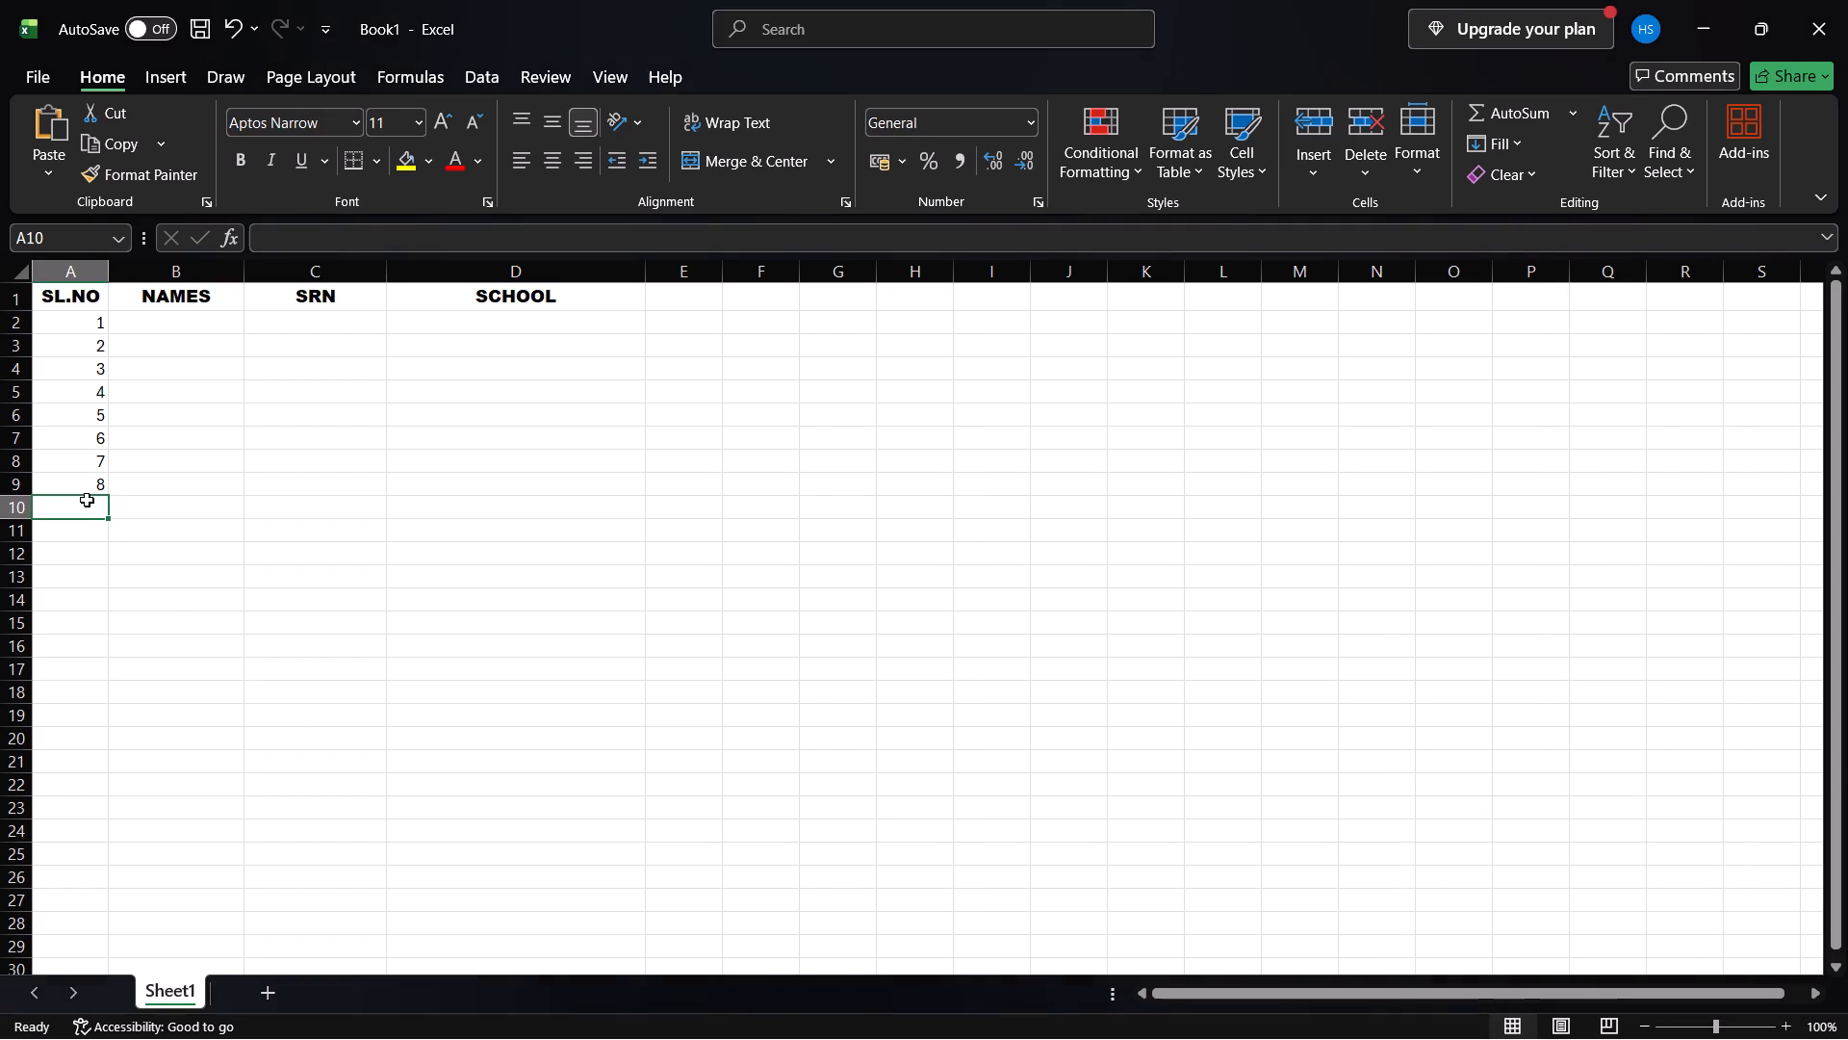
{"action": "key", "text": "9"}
{"action": "key", "text": "Return"}
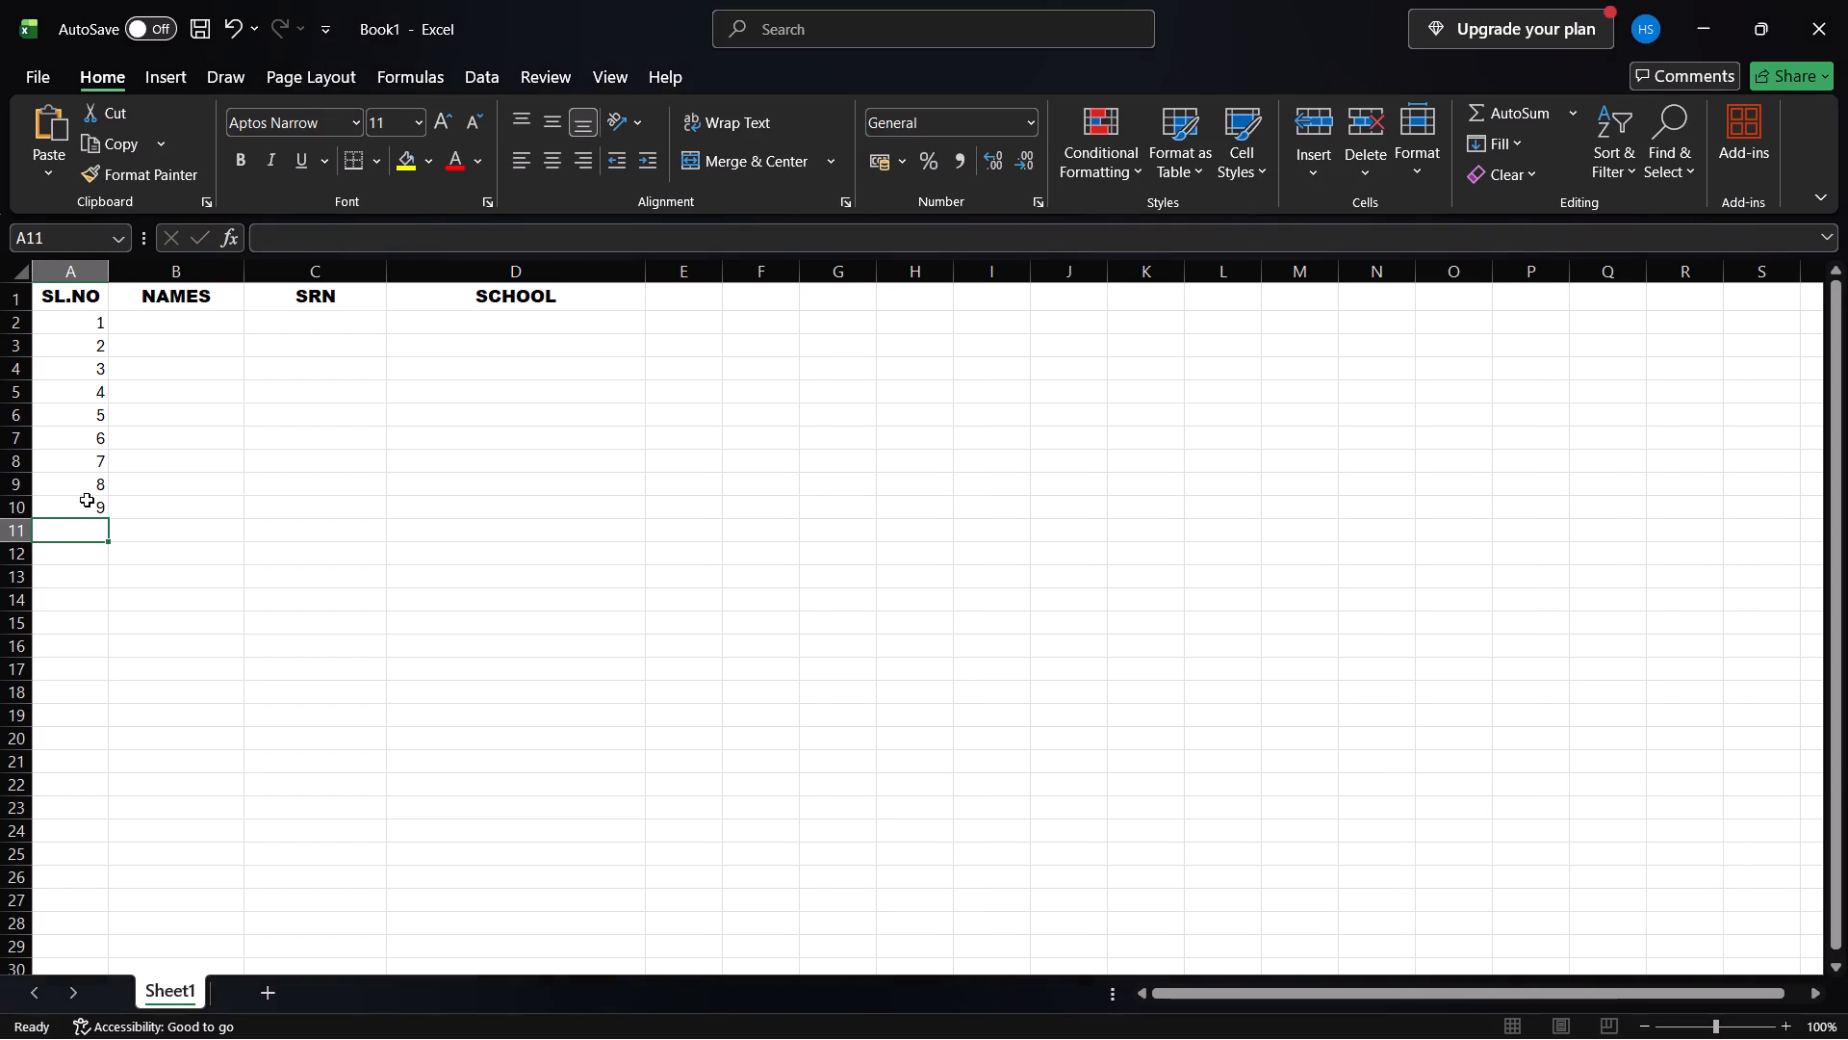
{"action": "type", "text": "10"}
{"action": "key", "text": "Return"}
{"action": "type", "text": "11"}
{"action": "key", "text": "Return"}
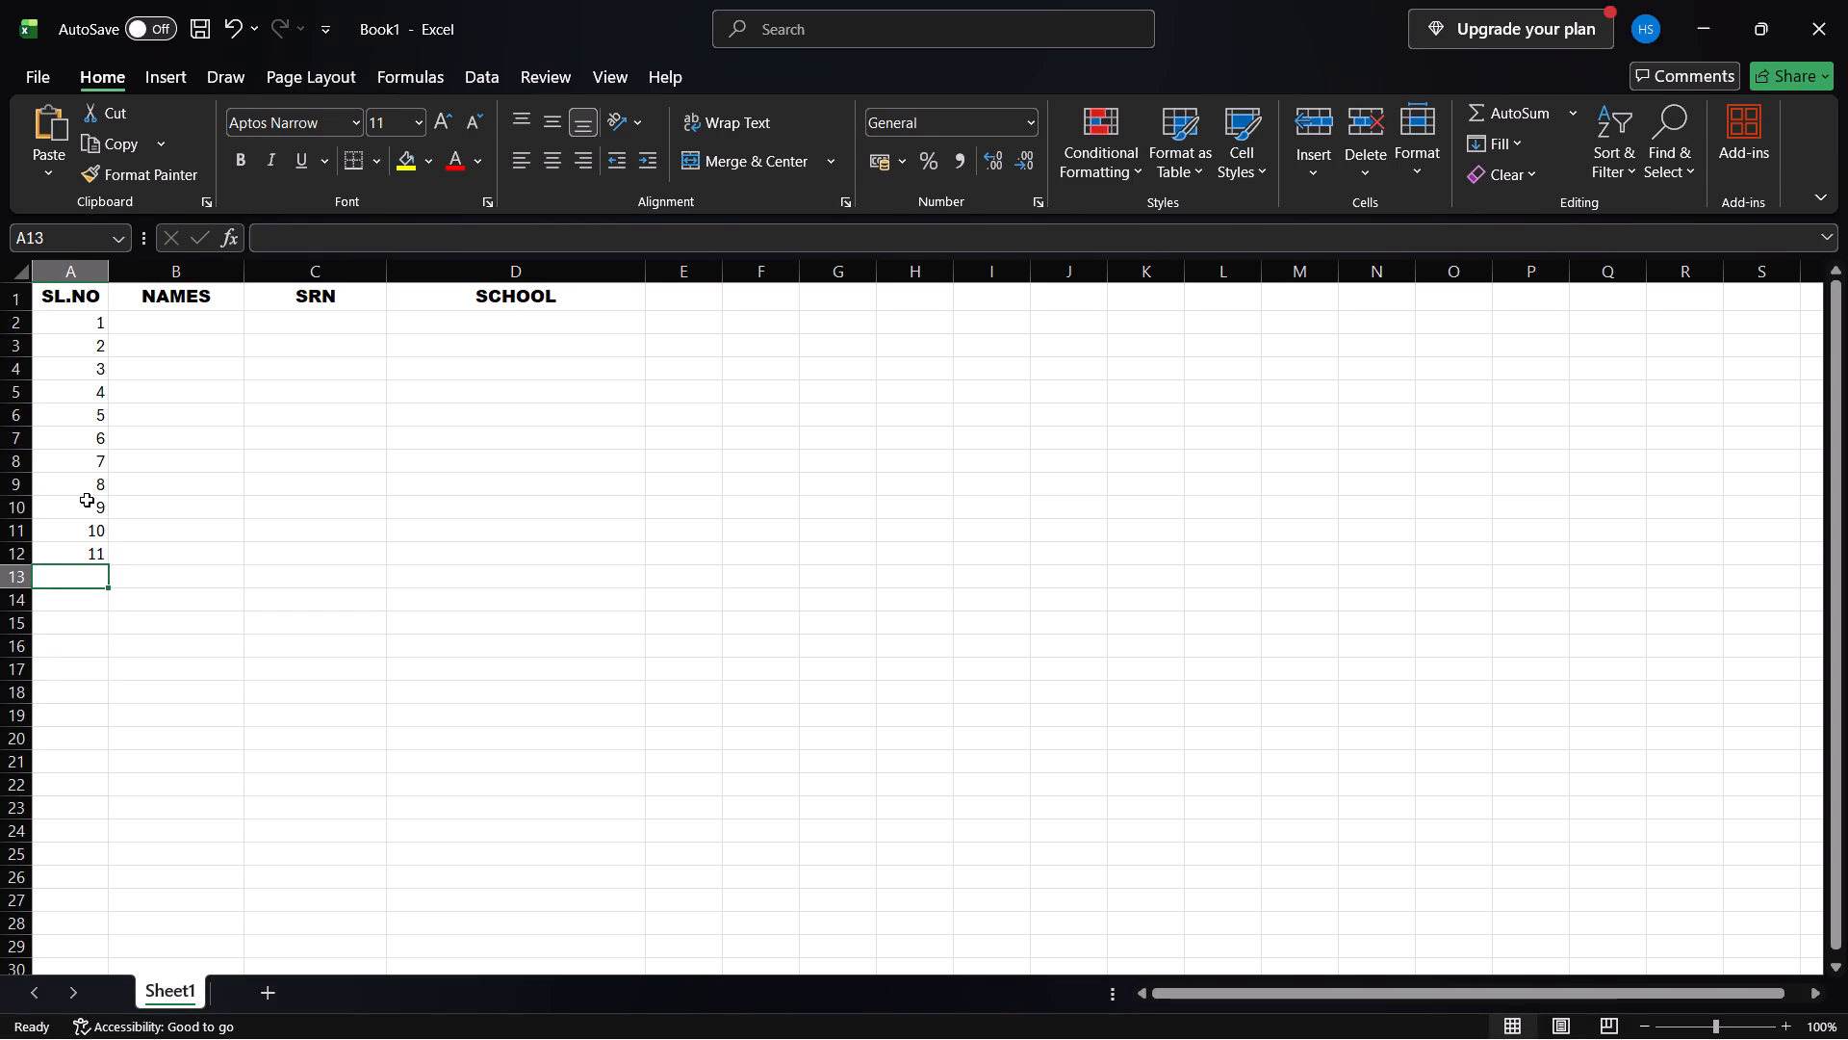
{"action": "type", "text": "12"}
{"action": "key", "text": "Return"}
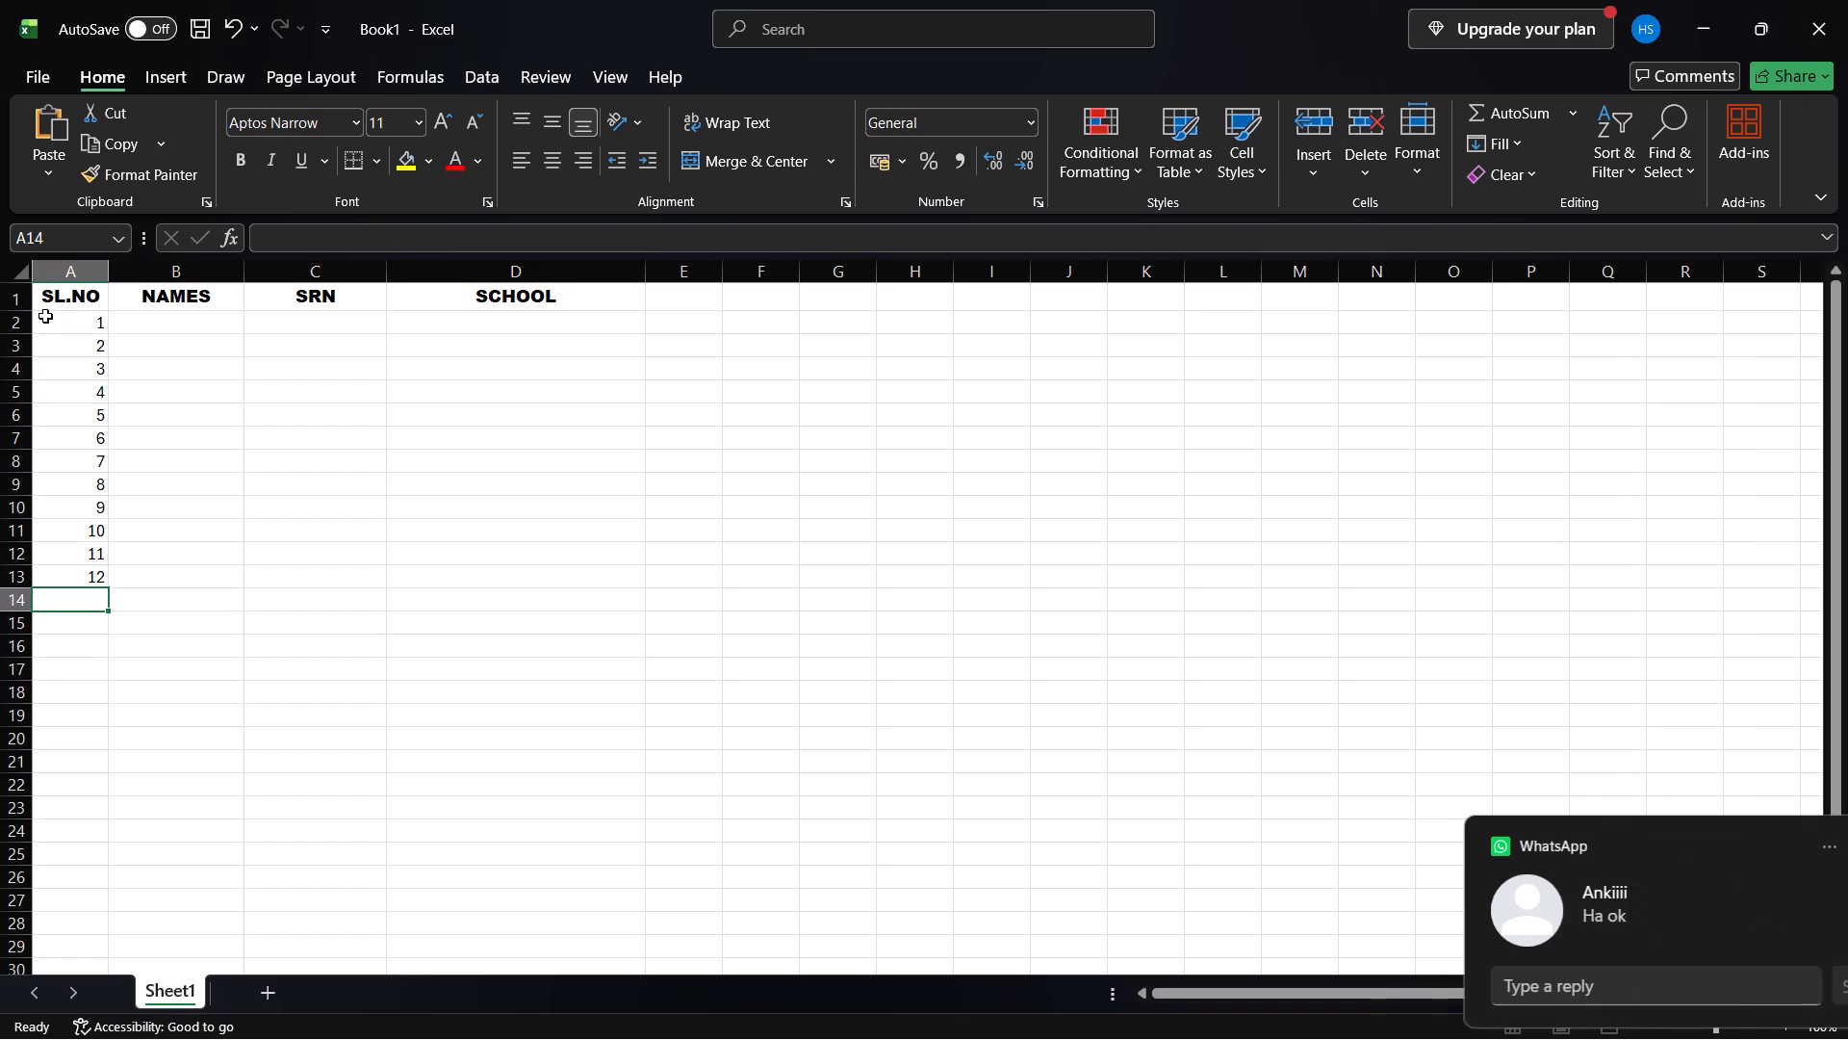
Centre the serial numbers 1 to 12 in cells A2 to A13 horizontally.
{"action": "left_click_drag", "start_coordinate": [45, 316], "coordinate": [81, 572]}
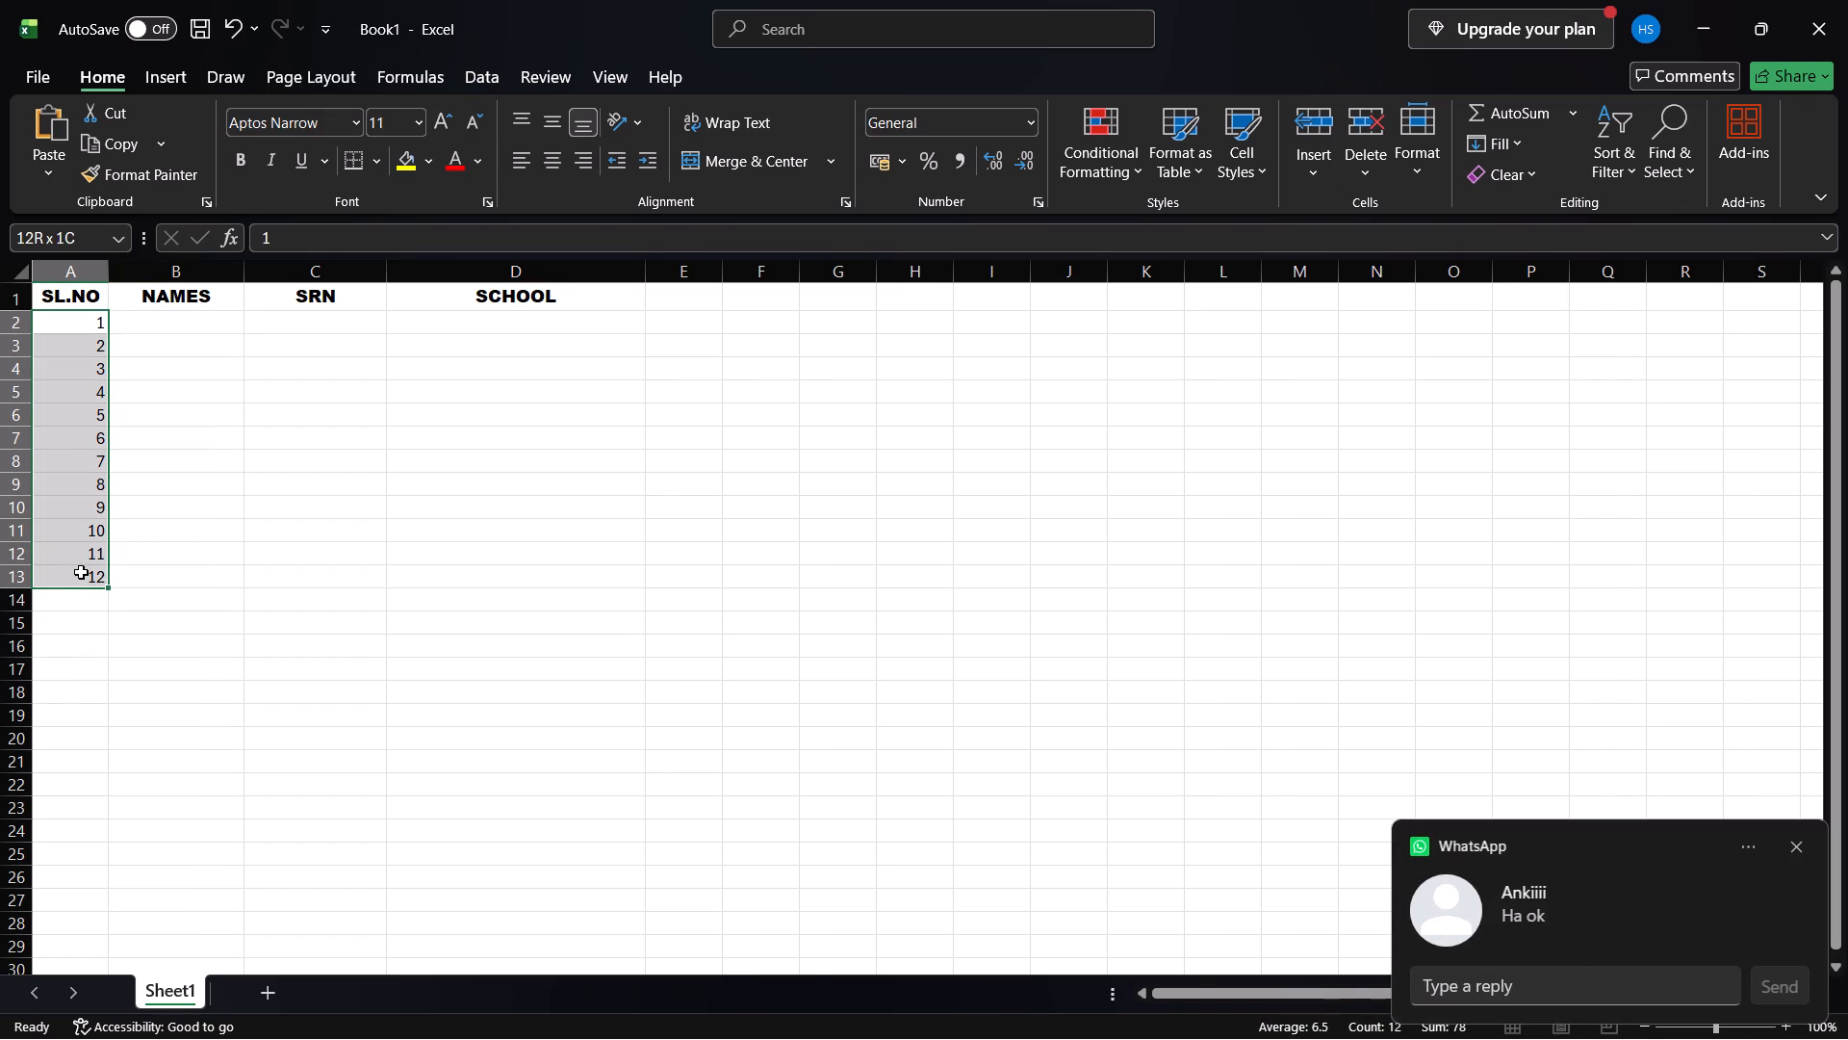
{"action": "left_click_drag", "start_coordinate": [81, 572], "coordinate": [96, 579]}
{"action": "left_click", "coordinate": [543, 149]}
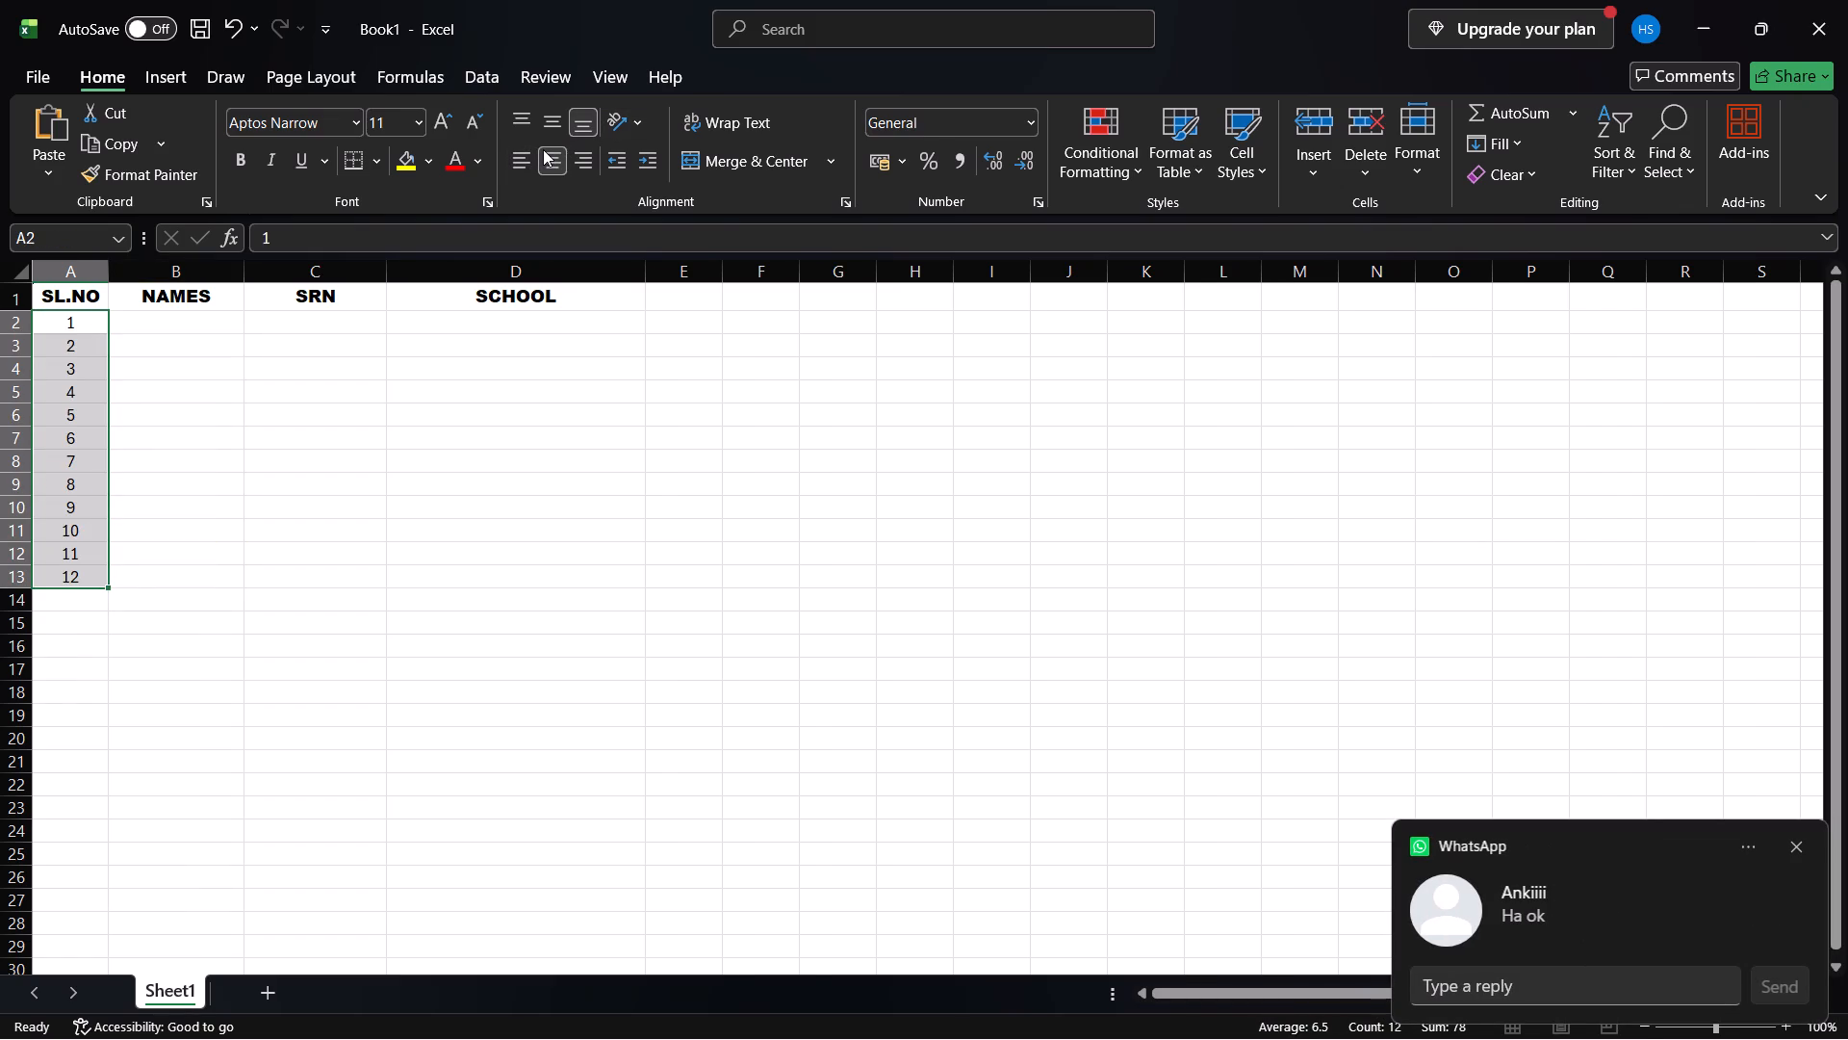
Select cell B2, the first entry cell under the NAMES heading.
{"action": "left_click", "coordinate": [166, 321]}
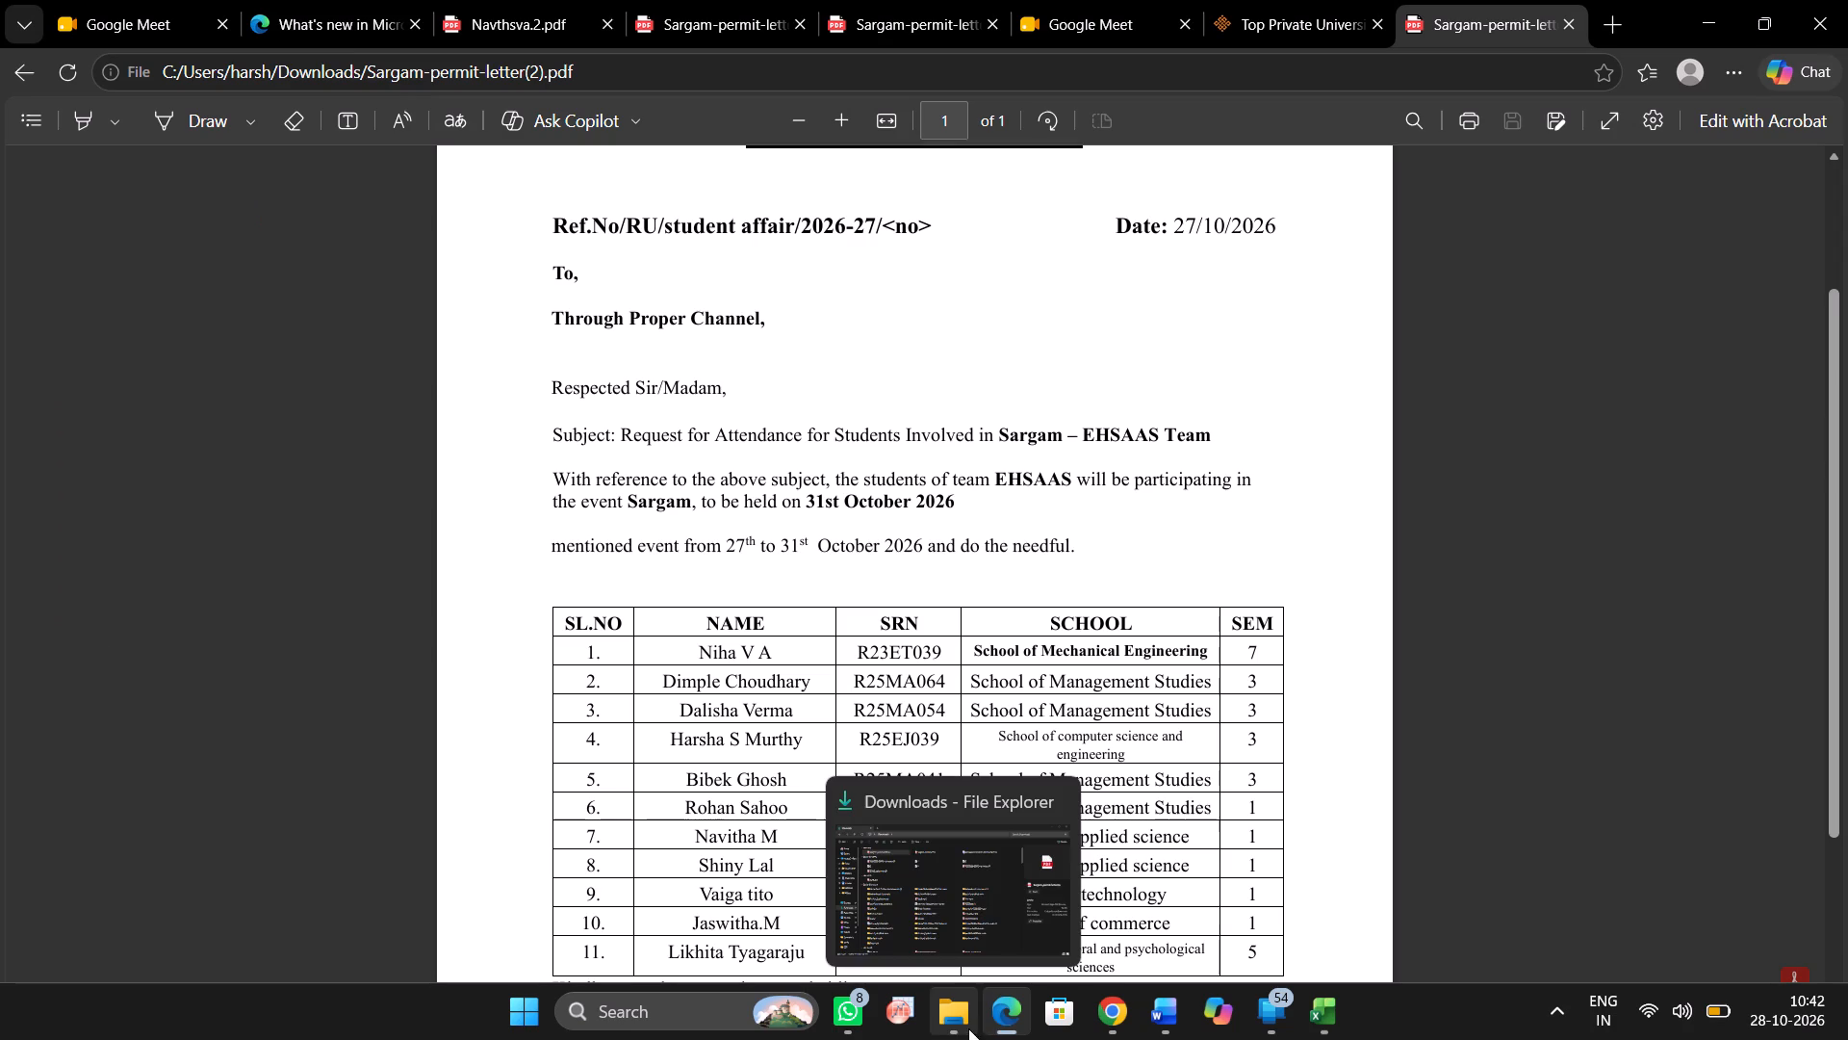
Arrange the Sargam permit letter and the Book1 workbook side by side, each filling half of the screen.
{"action": "left_click", "coordinate": [1007, 1015]}
{"action": "left_click", "coordinate": [1007, 1015]}
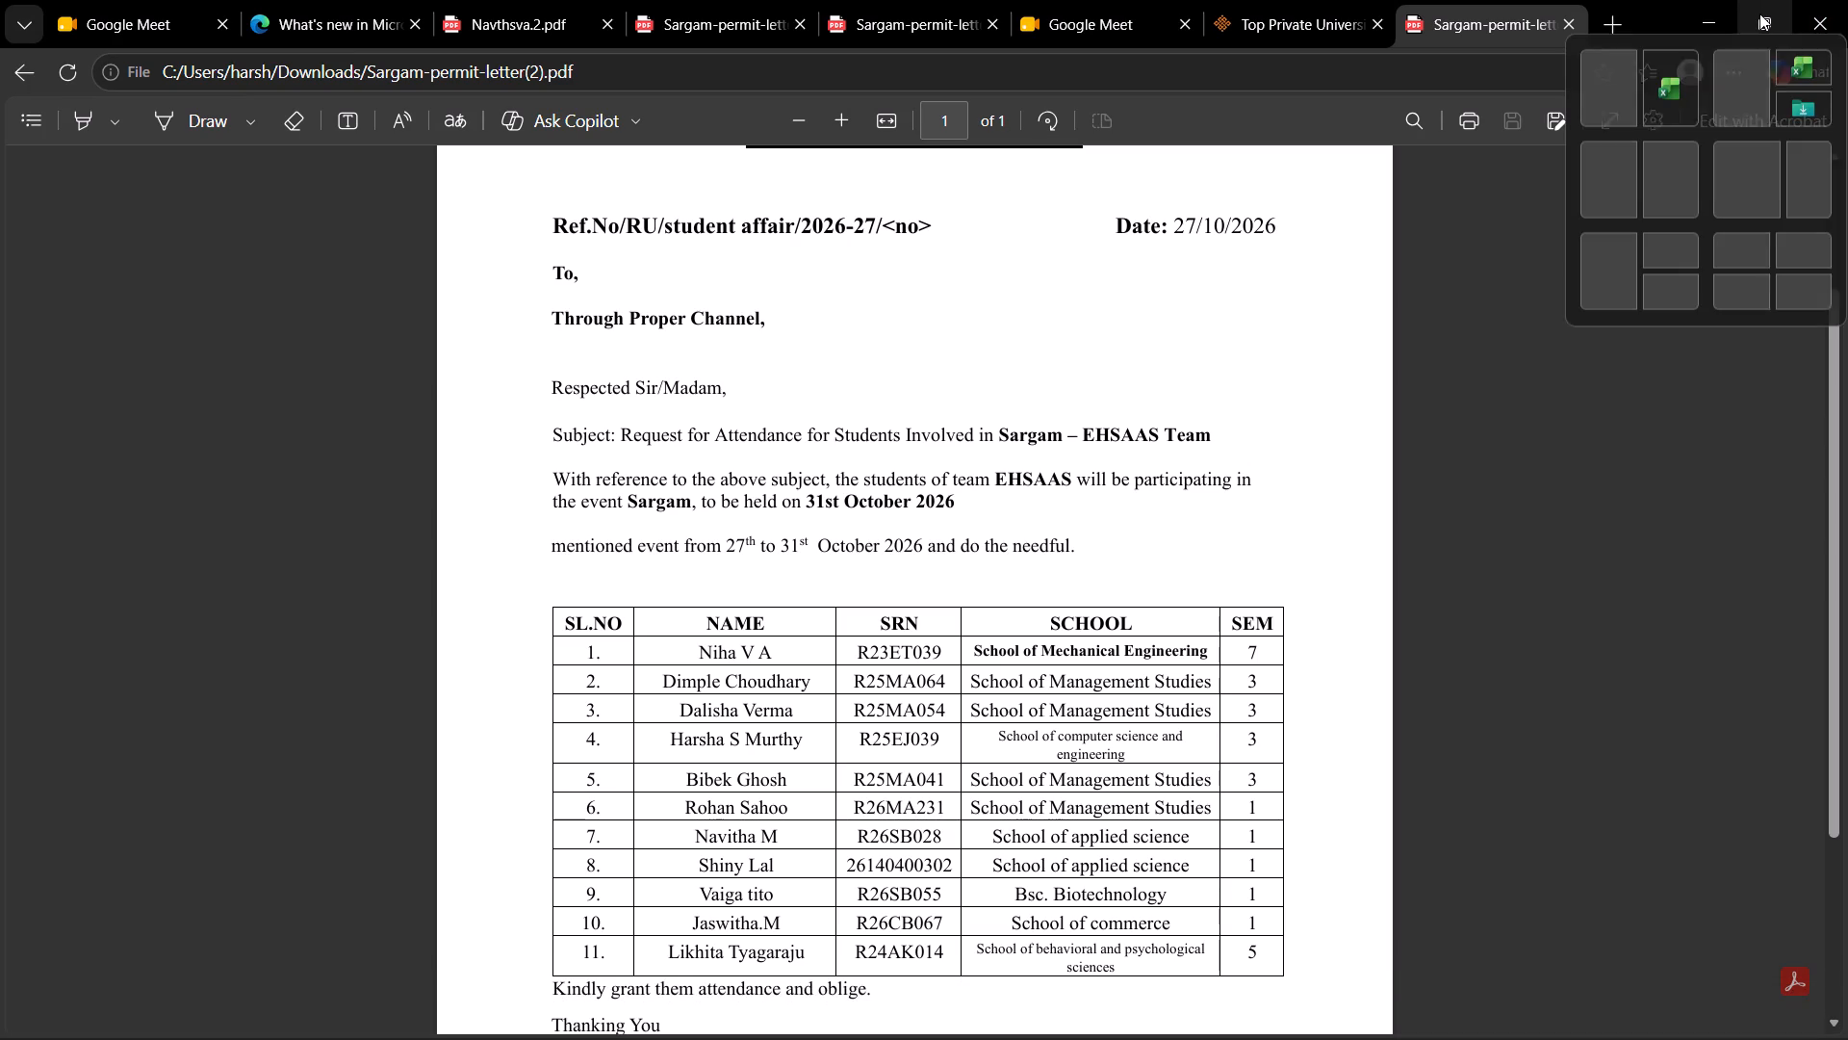
{"action": "left_click", "coordinate": [1815, 167]}
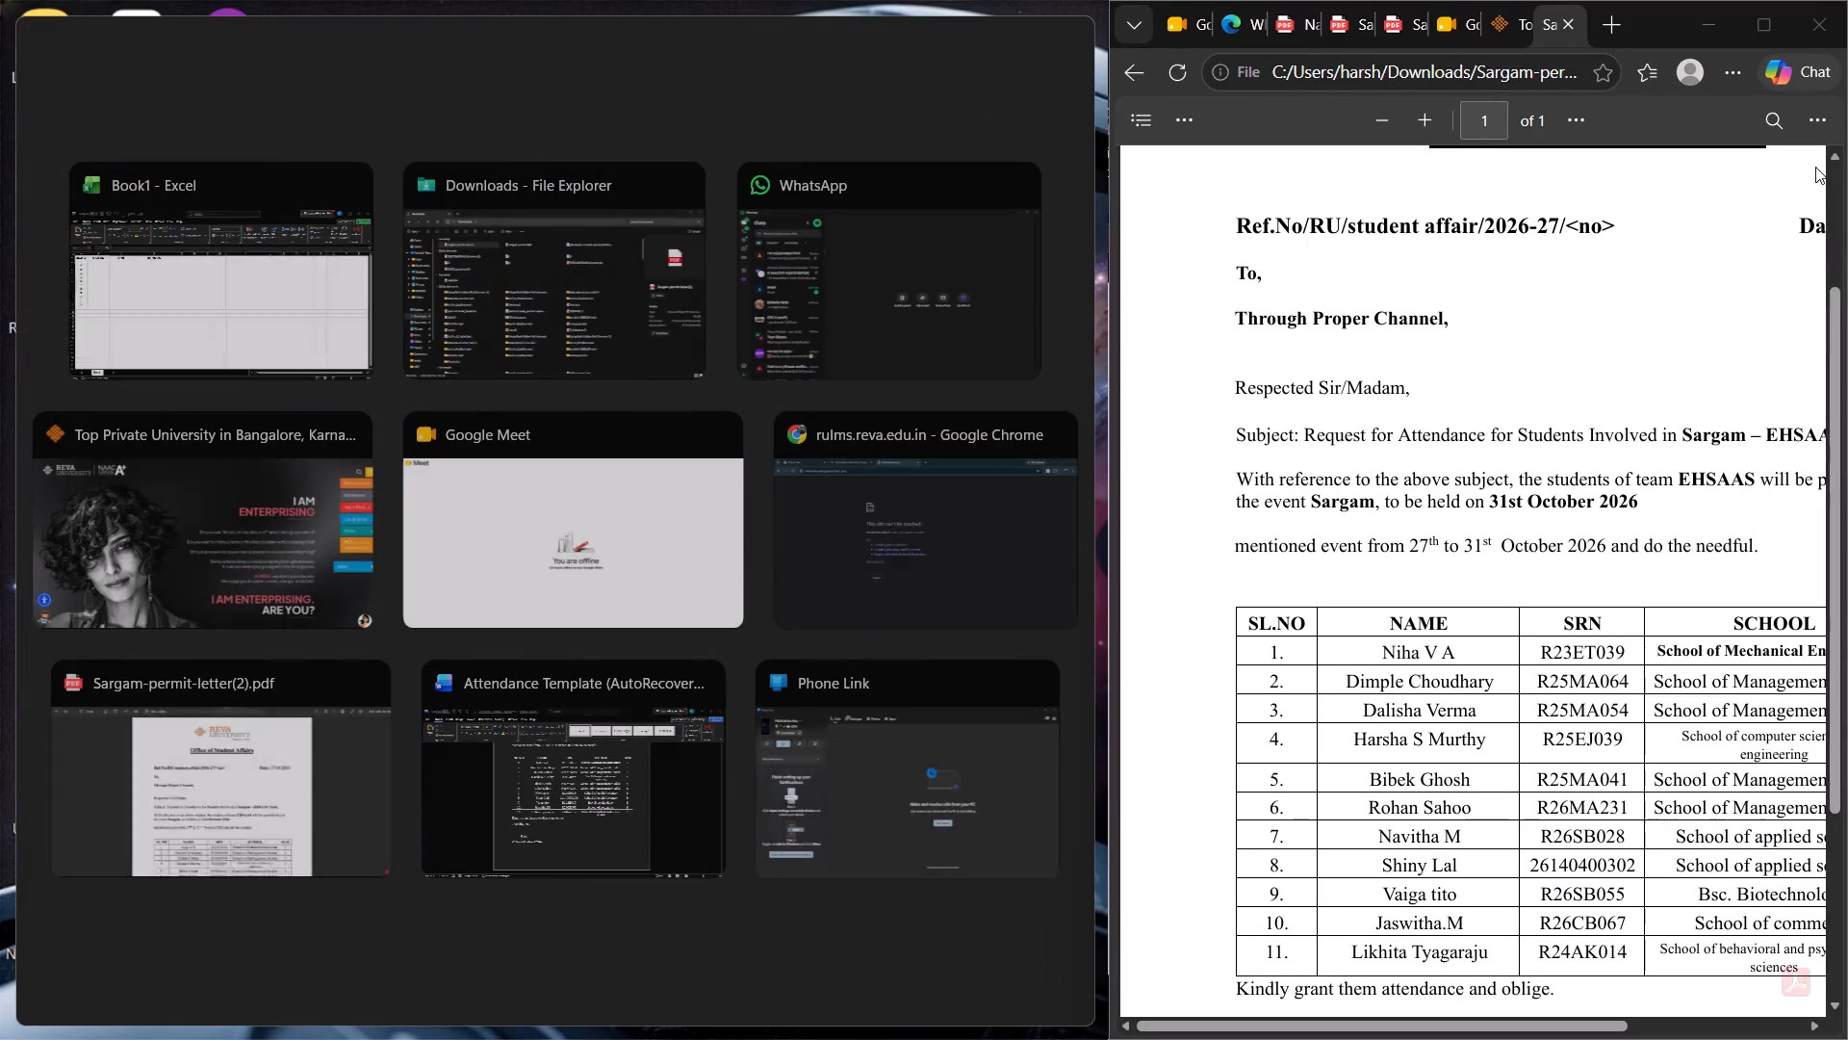
{"action": "left_click", "coordinate": [282, 296]}
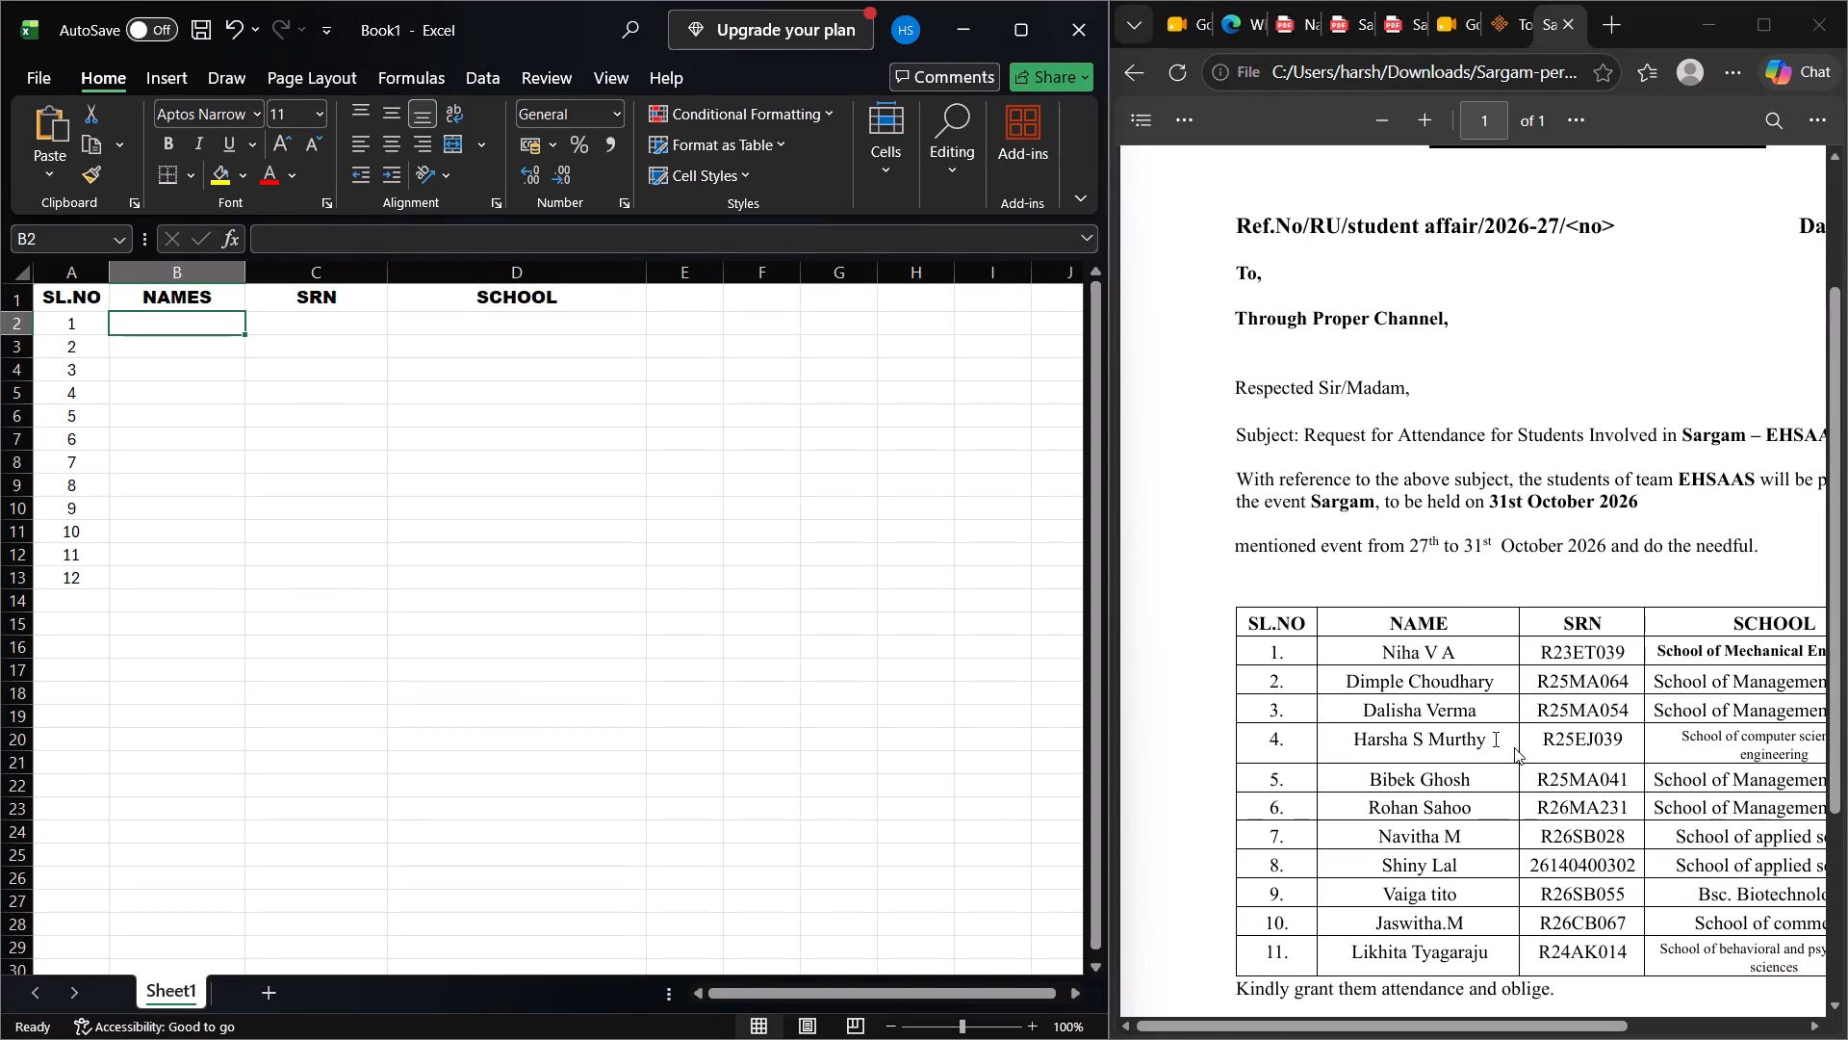
Copy the names of students 1 and 2 from the letter's table into cells B2 and B3 of the workbook.
{"action": "scroll", "coordinate": [1514, 747], "scroll_direction": "down", "scroll_amount": 2}
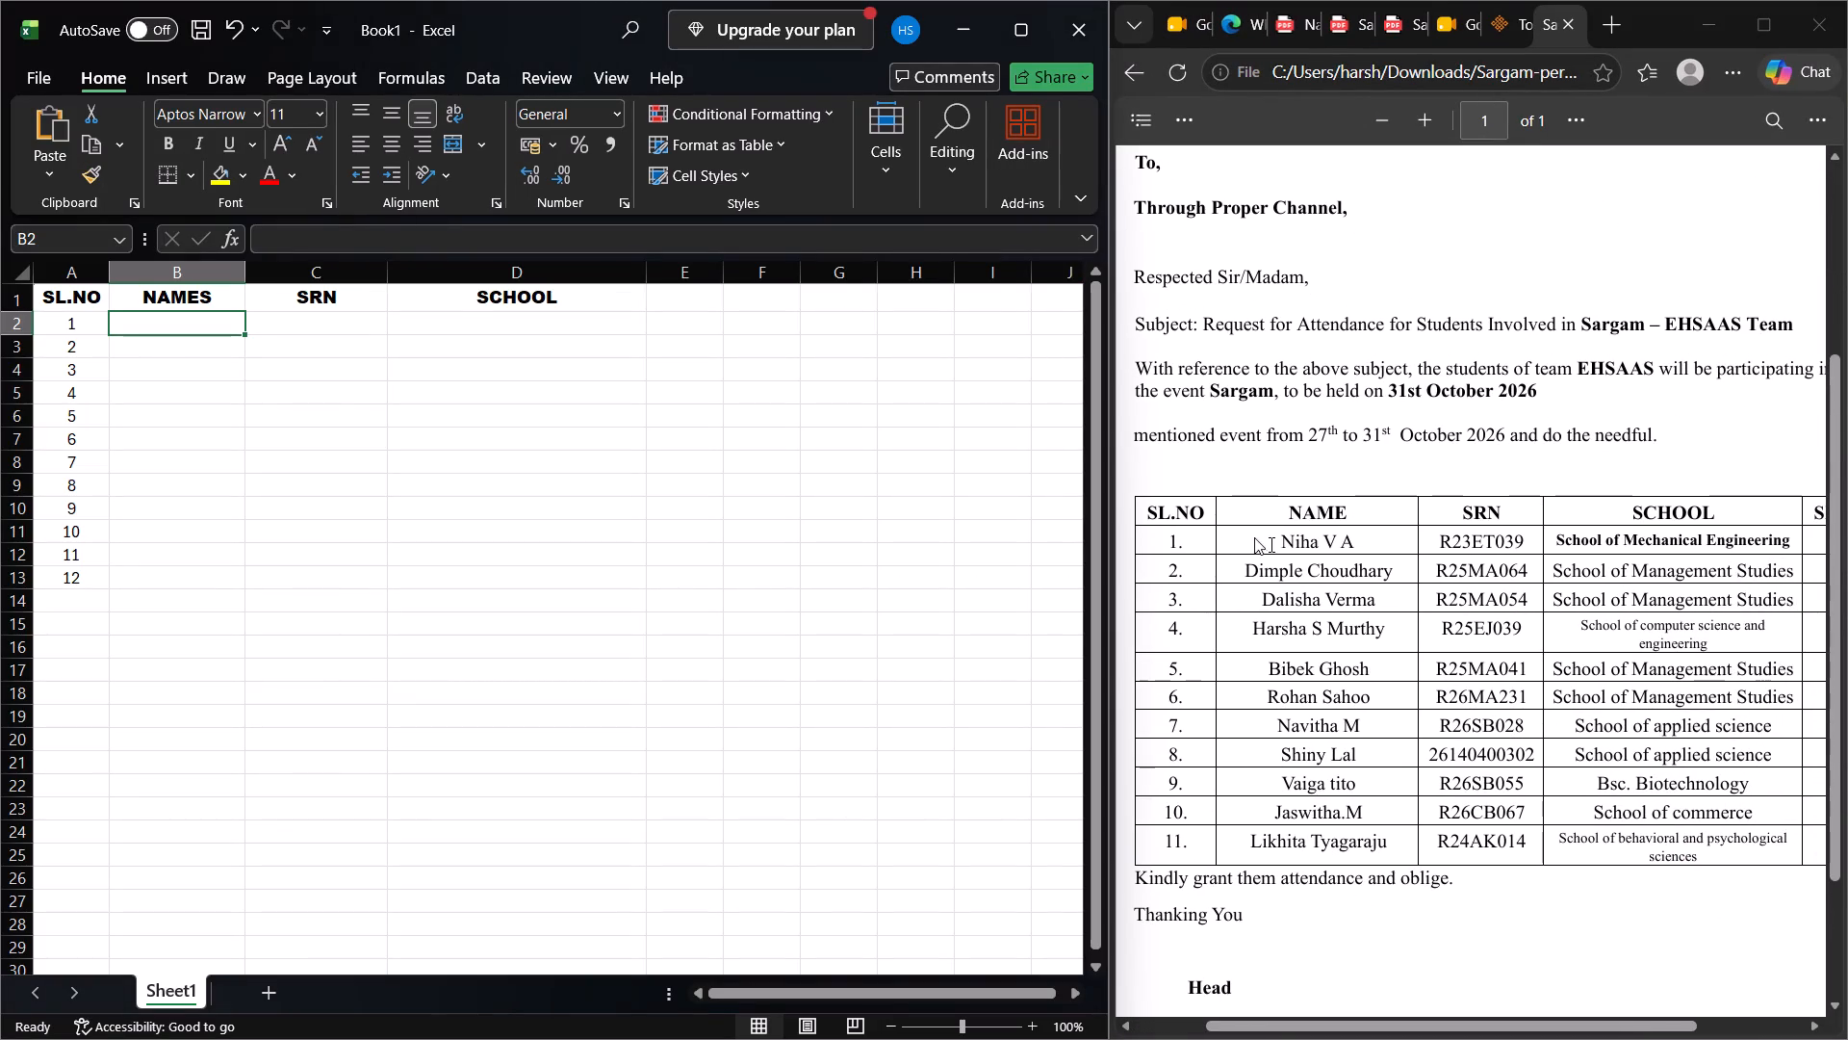
{"action": "left_click_drag", "start_coordinate": [1272, 538], "coordinate": [1326, 637]}
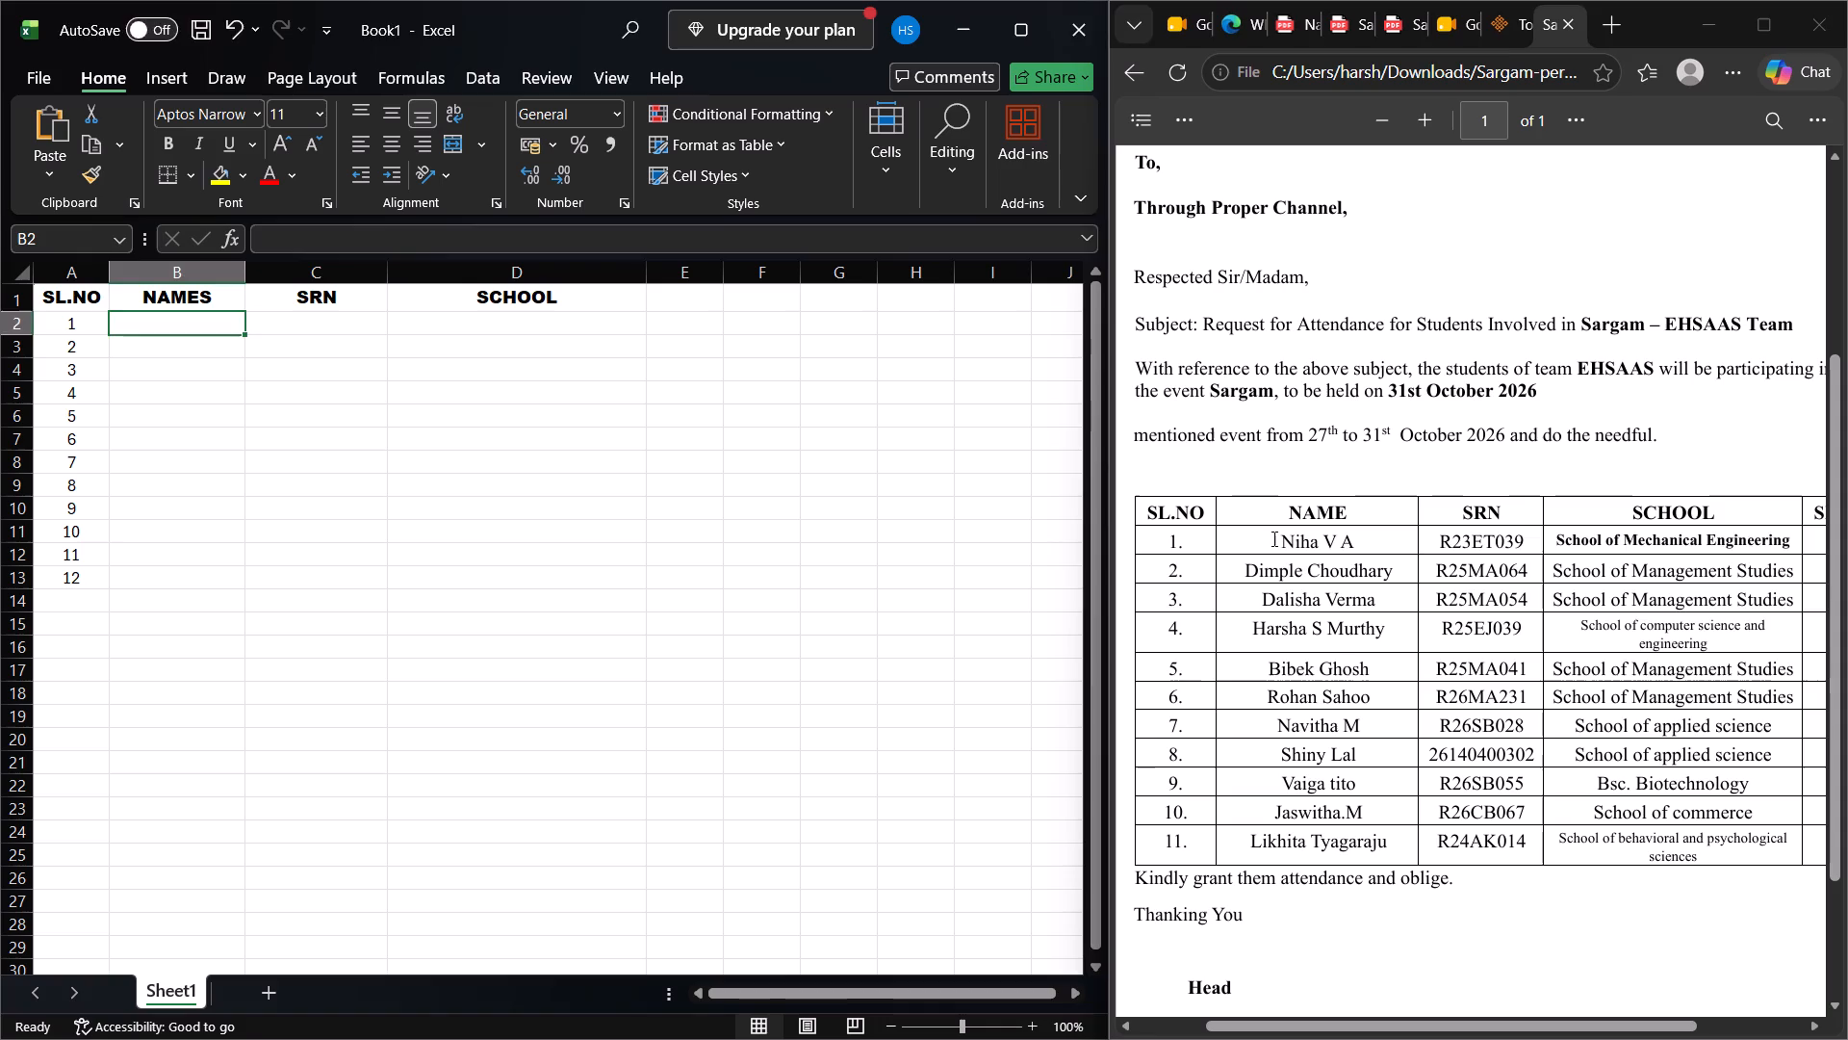
{"action": "left_click_drag", "start_coordinate": [1326, 637], "coordinate": [1366, 540]}
{"action": "key", "text": "ctrl+c"}
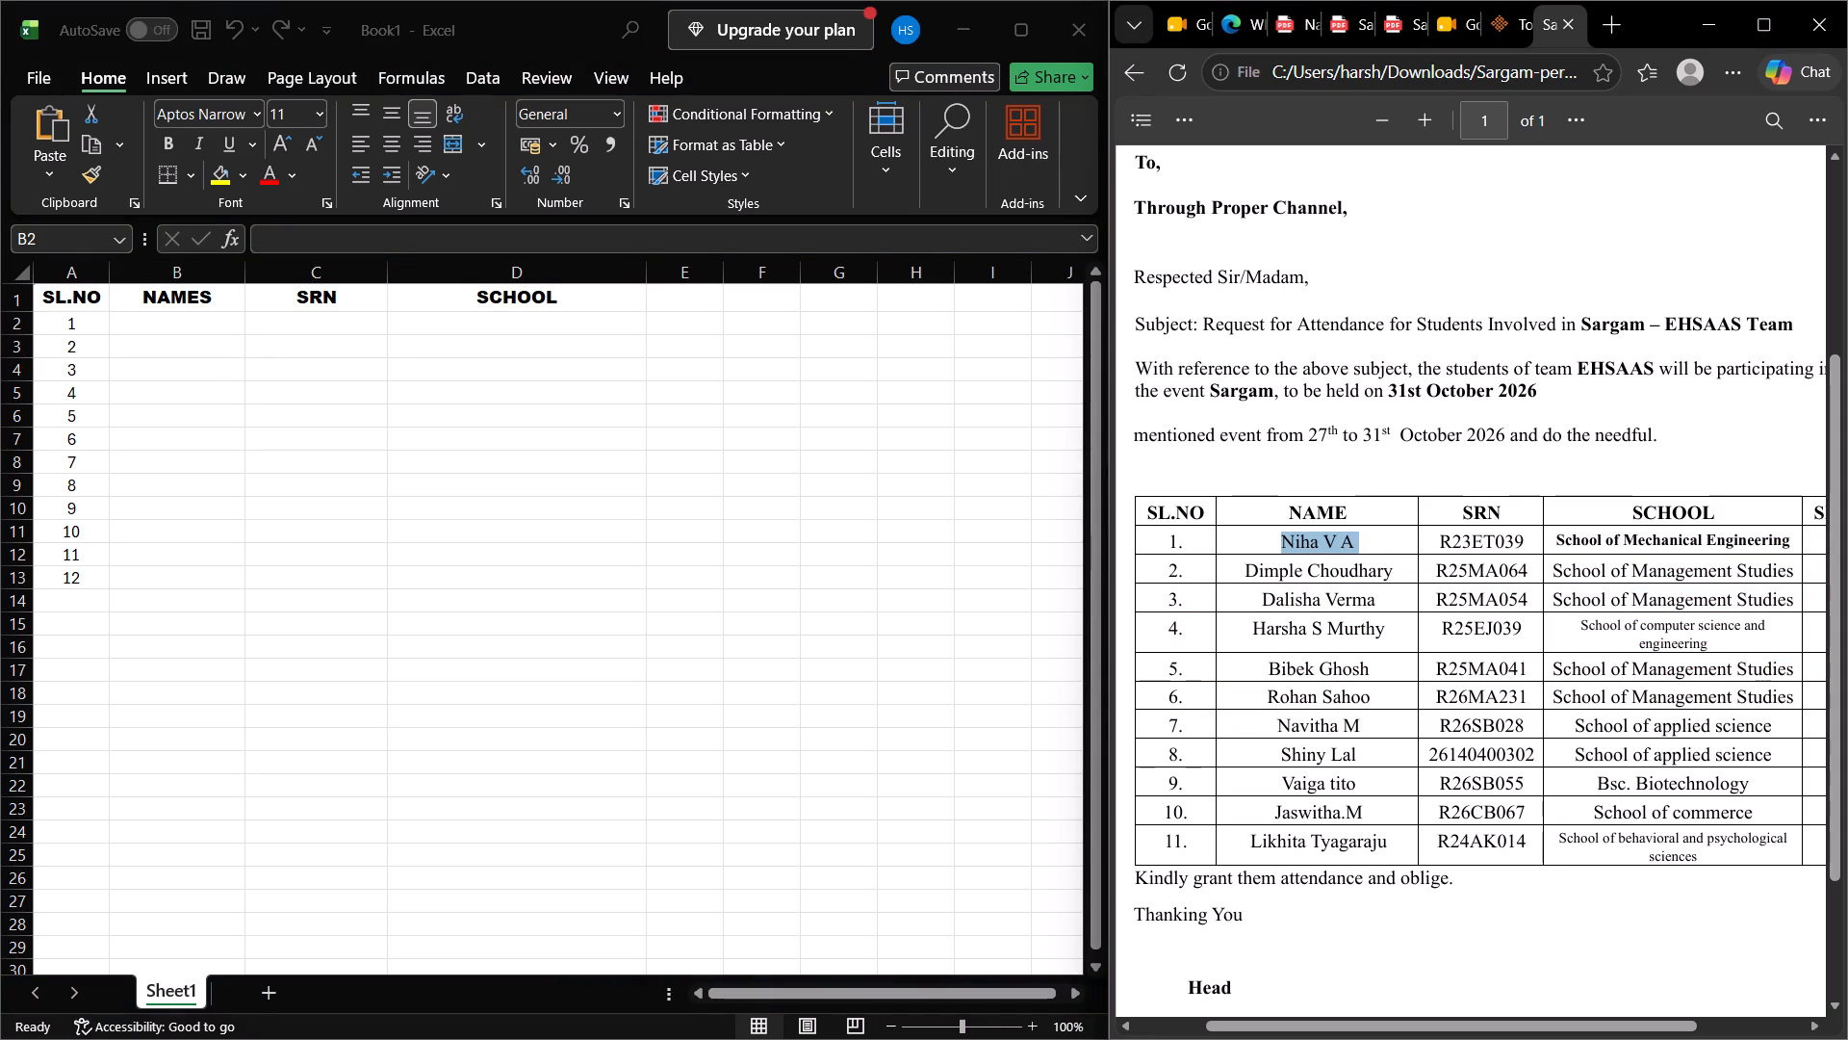
{"action": "left_click", "coordinate": [152, 319]}
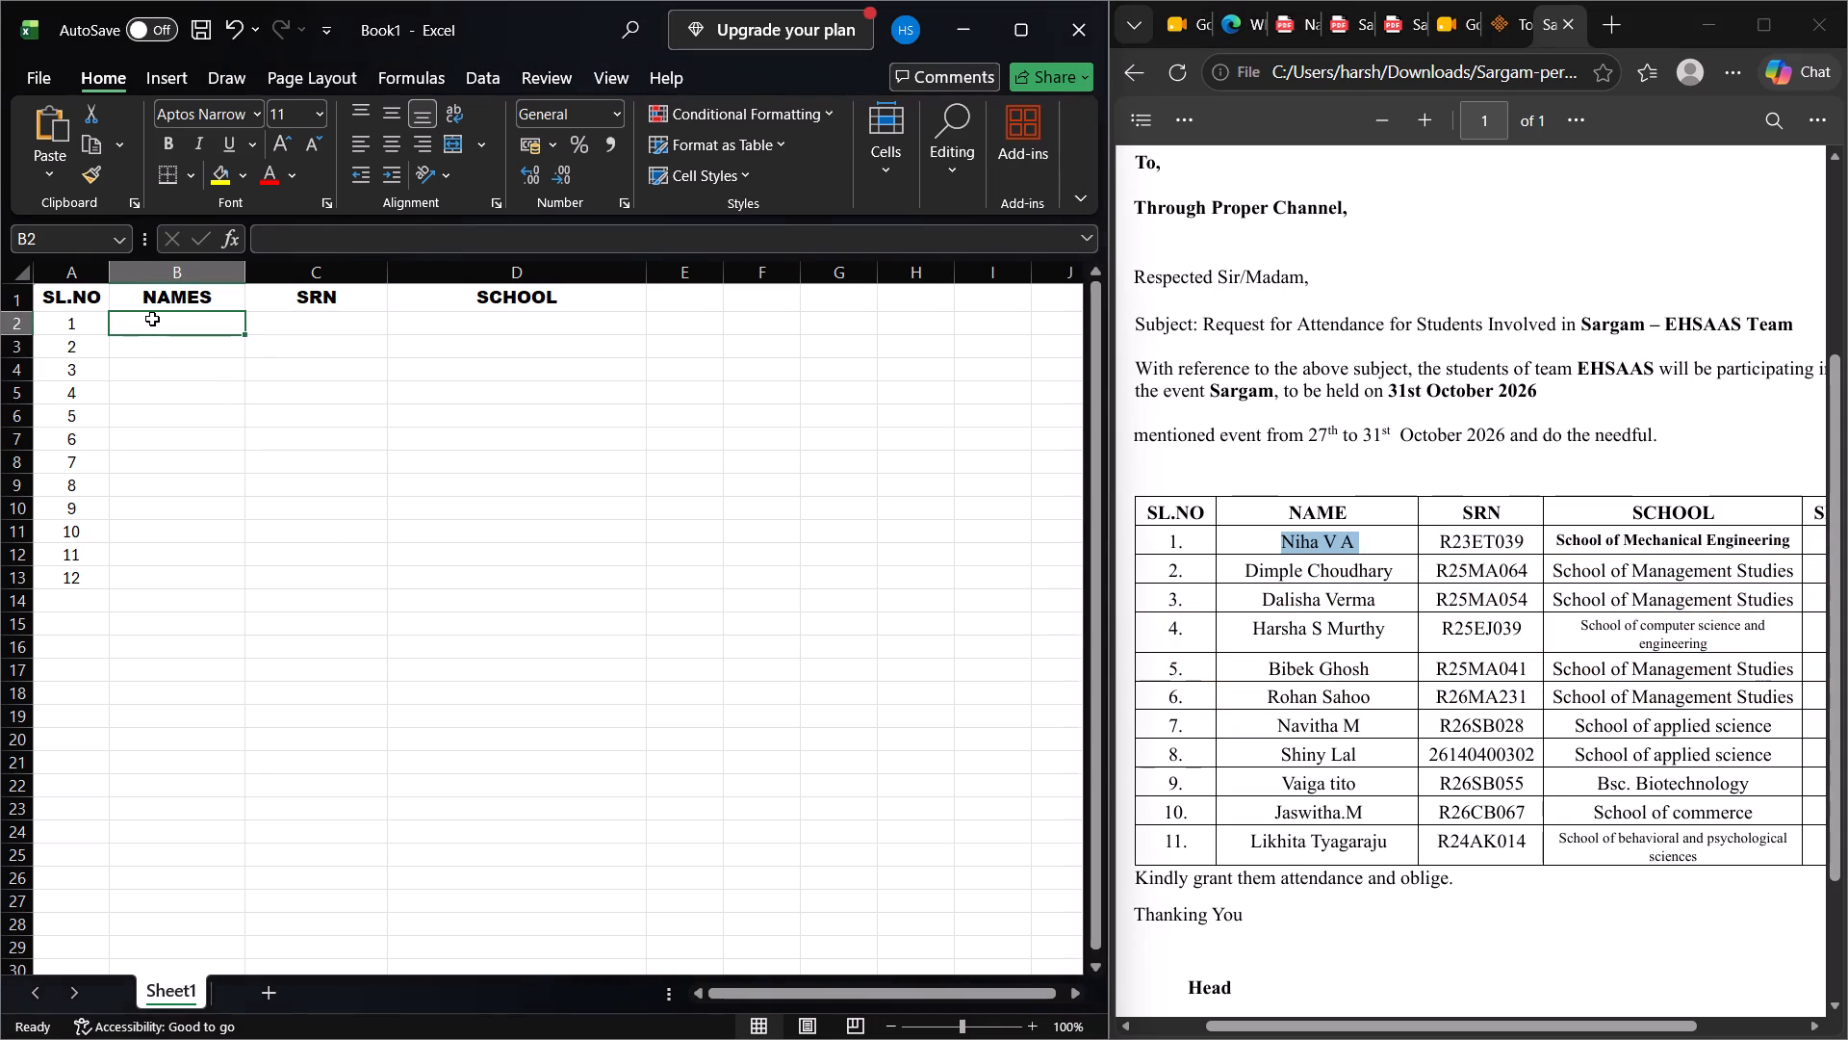
{"action": "key", "text": "ctrl+v"}
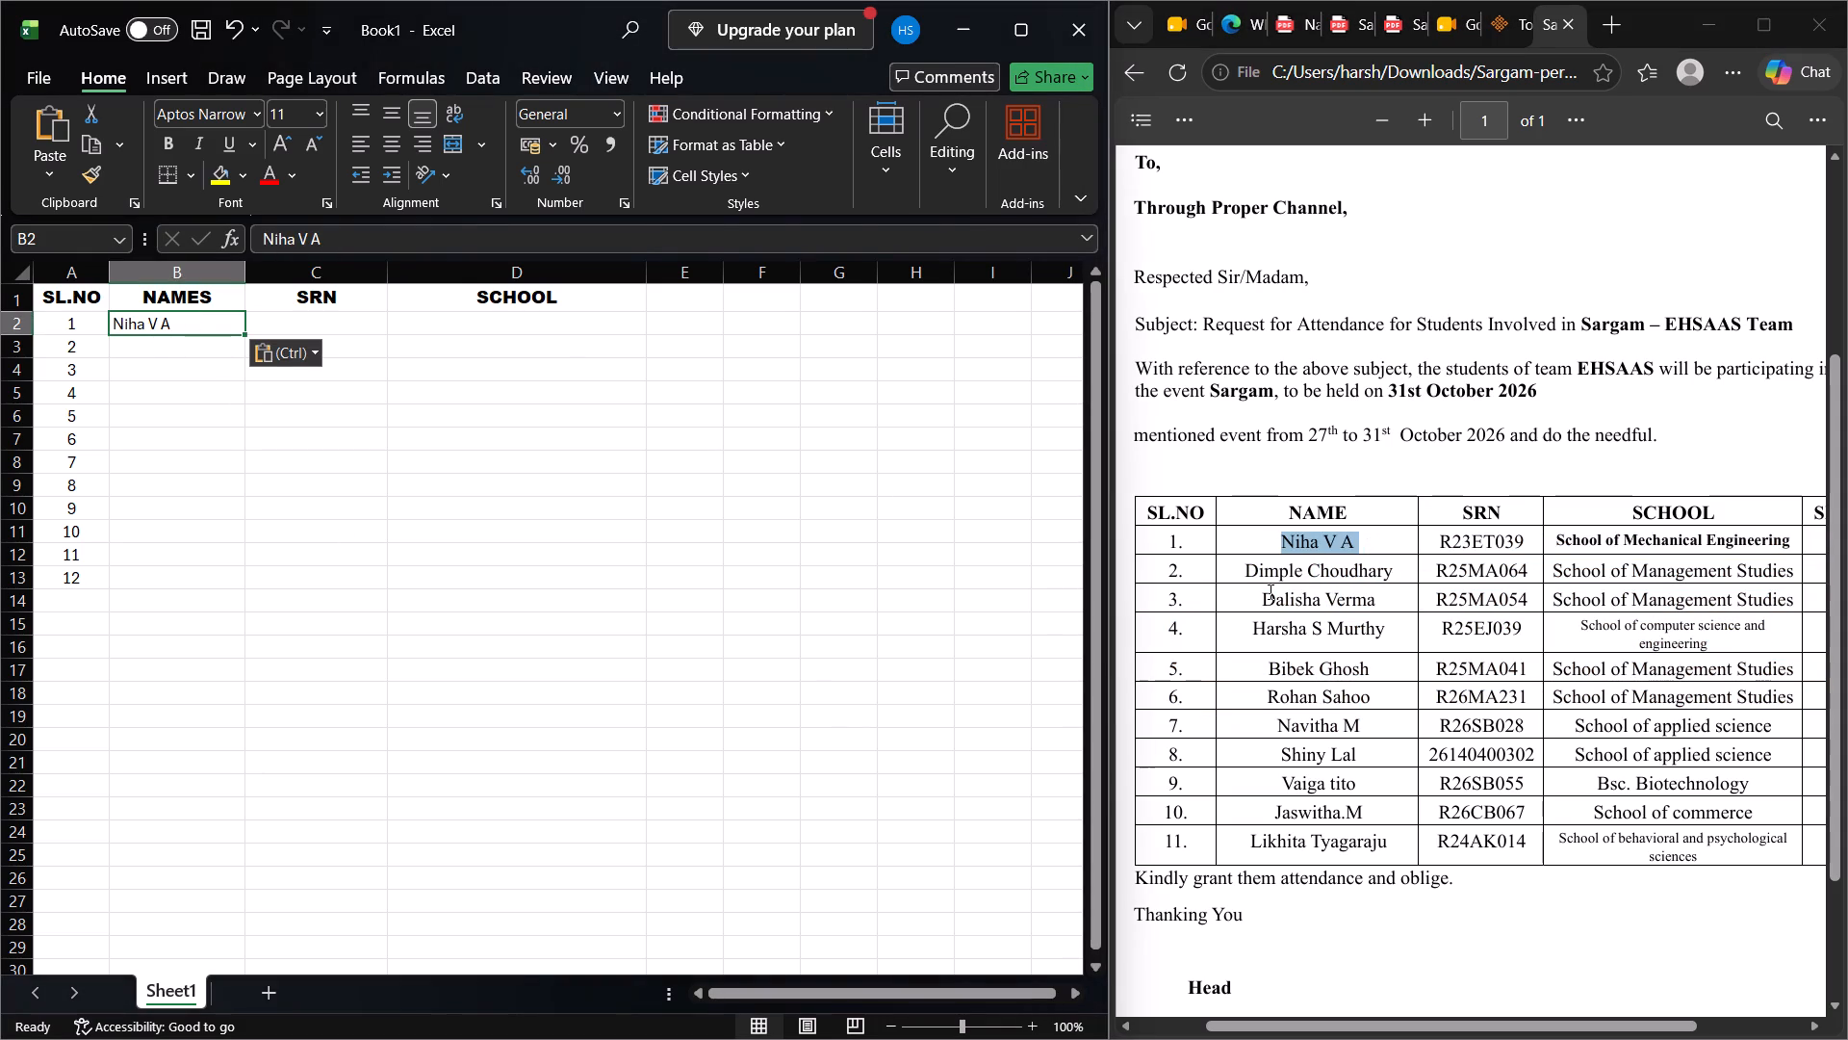
{"action": "left_click_drag", "start_coordinate": [1242, 572], "coordinate": [1405, 568]}
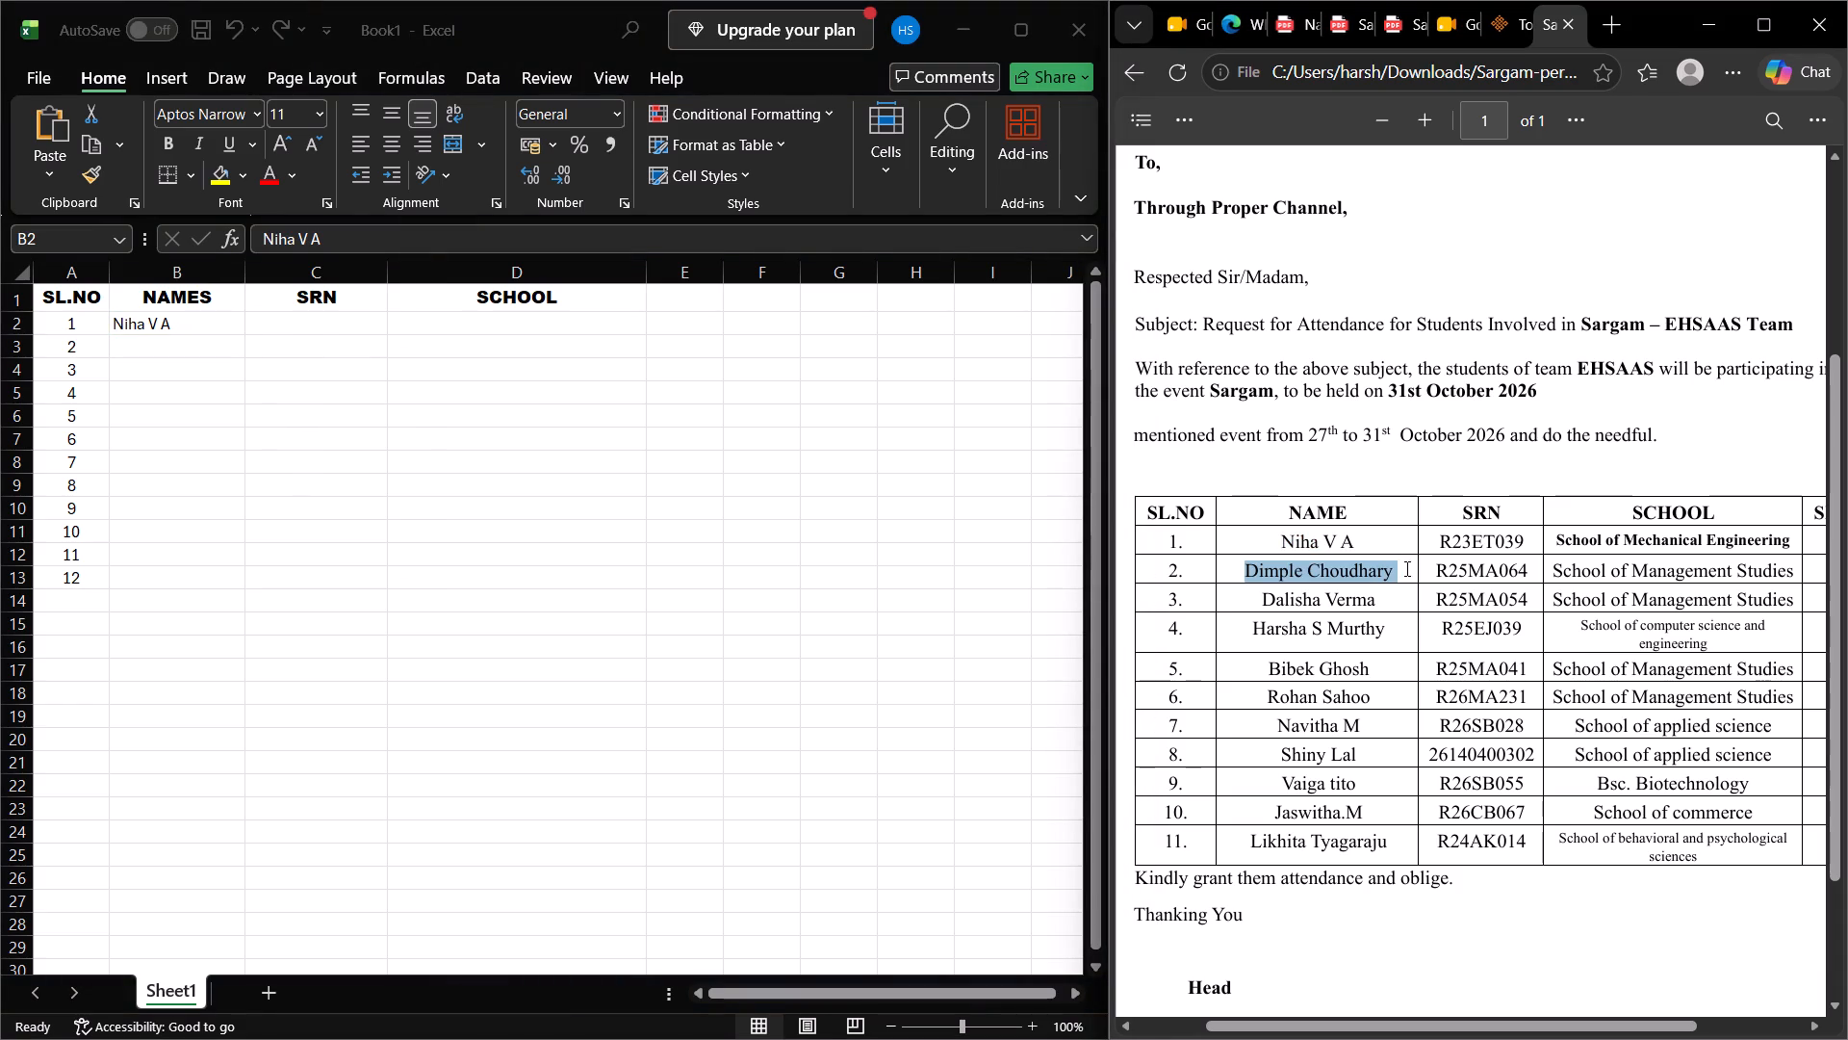
{"action": "left_click_drag", "start_coordinate": [1405, 568], "coordinate": [1404, 568]}
{"action": "key", "text": "ctrl+c"}
{"action": "left_click", "coordinate": [137, 344]}
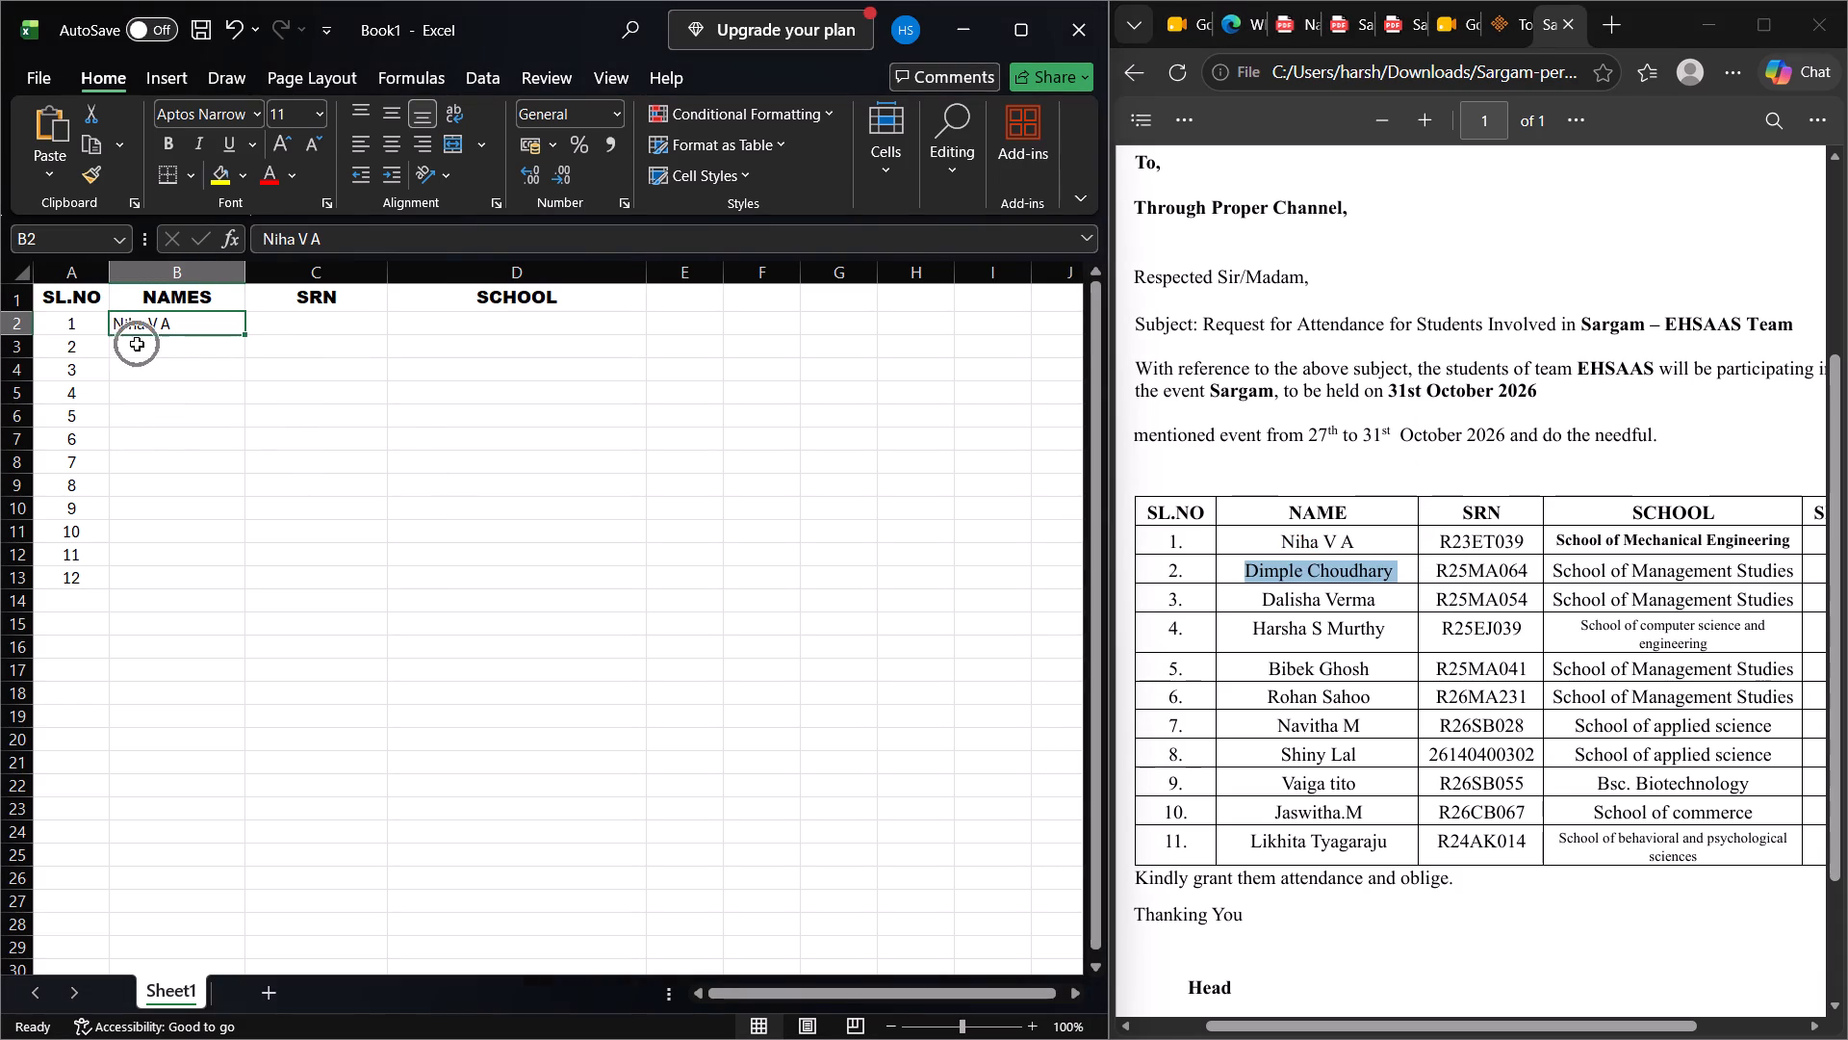
{"action": "key", "text": "Down"}
{"action": "key", "text": "ctrl+v"}
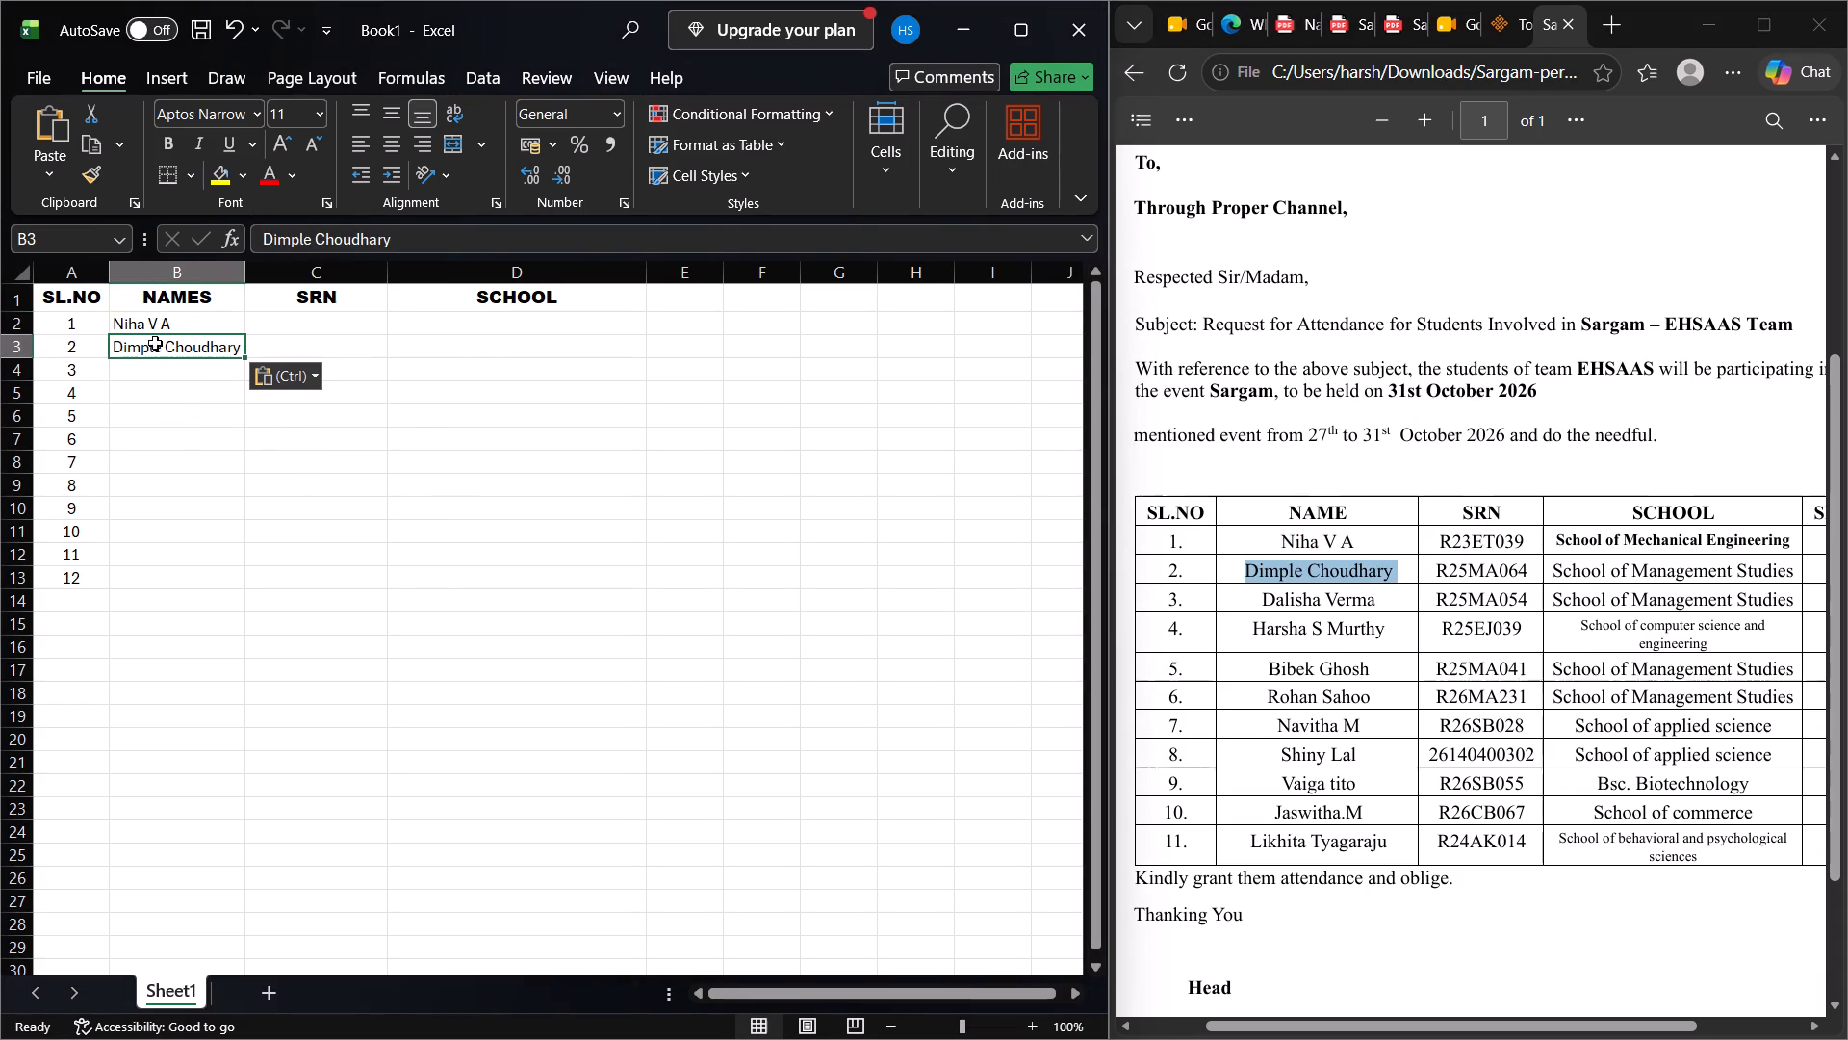
Widen the NAMES column B slightly so it has more room for the student names.
{"action": "left_click_drag", "start_coordinate": [244, 266], "coordinate": [286, 274]}
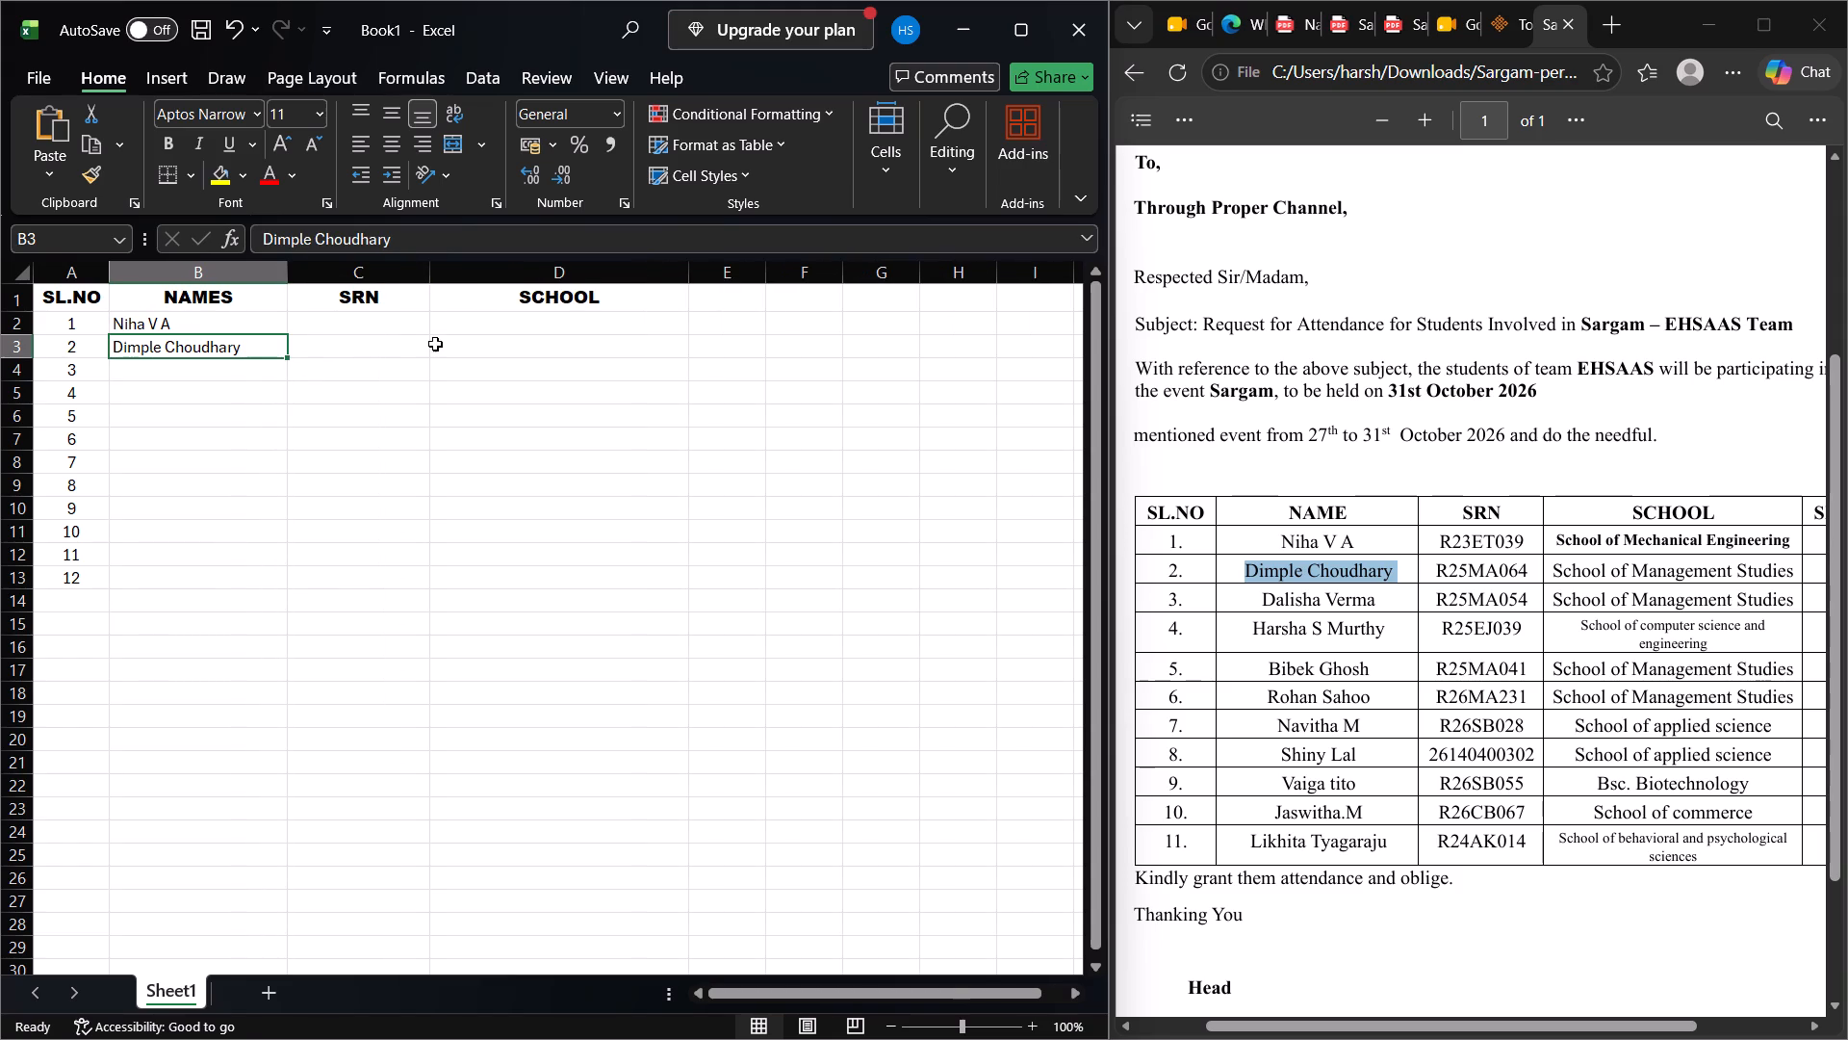
Copy the names of students 3 and 5 from the letter's table into cells B4 and B5.
{"action": "left_click_drag", "start_coordinate": [1256, 600], "coordinate": [1384, 609]}
{"action": "key", "text": "ctrl+c"}
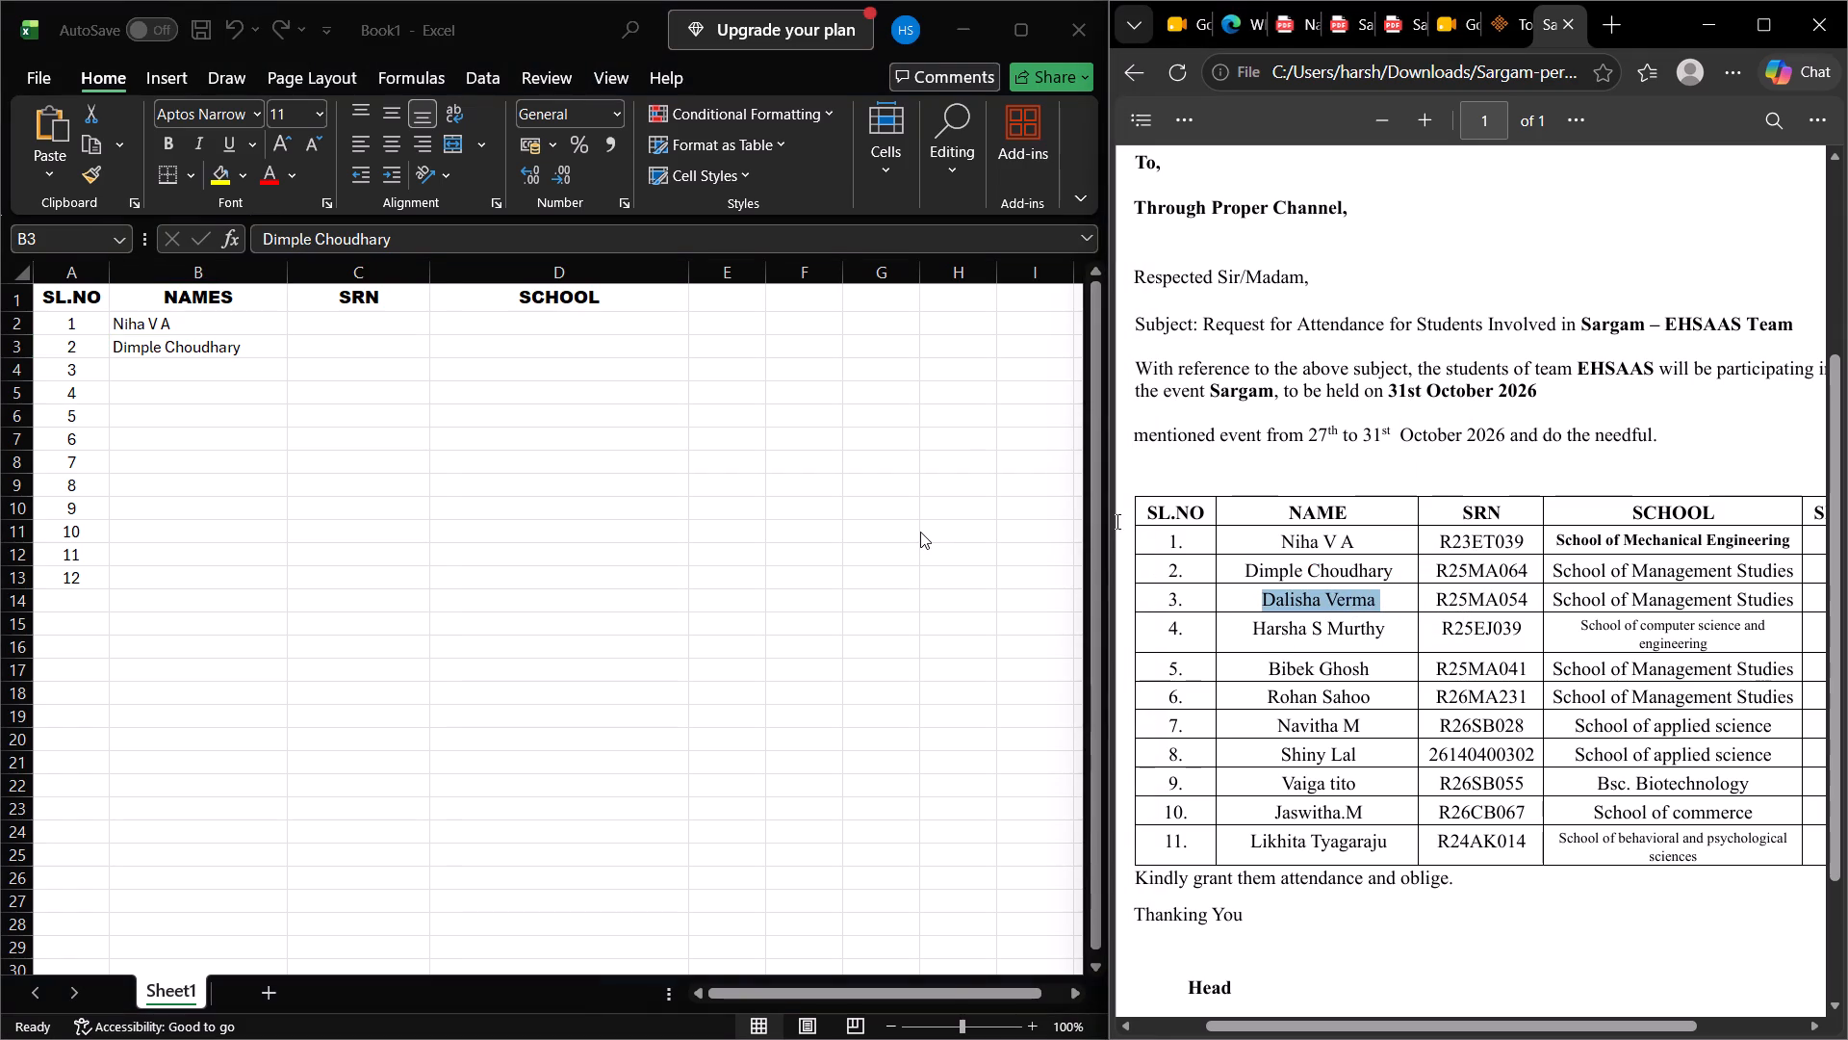
{"action": "left_click", "coordinate": [214, 364]}
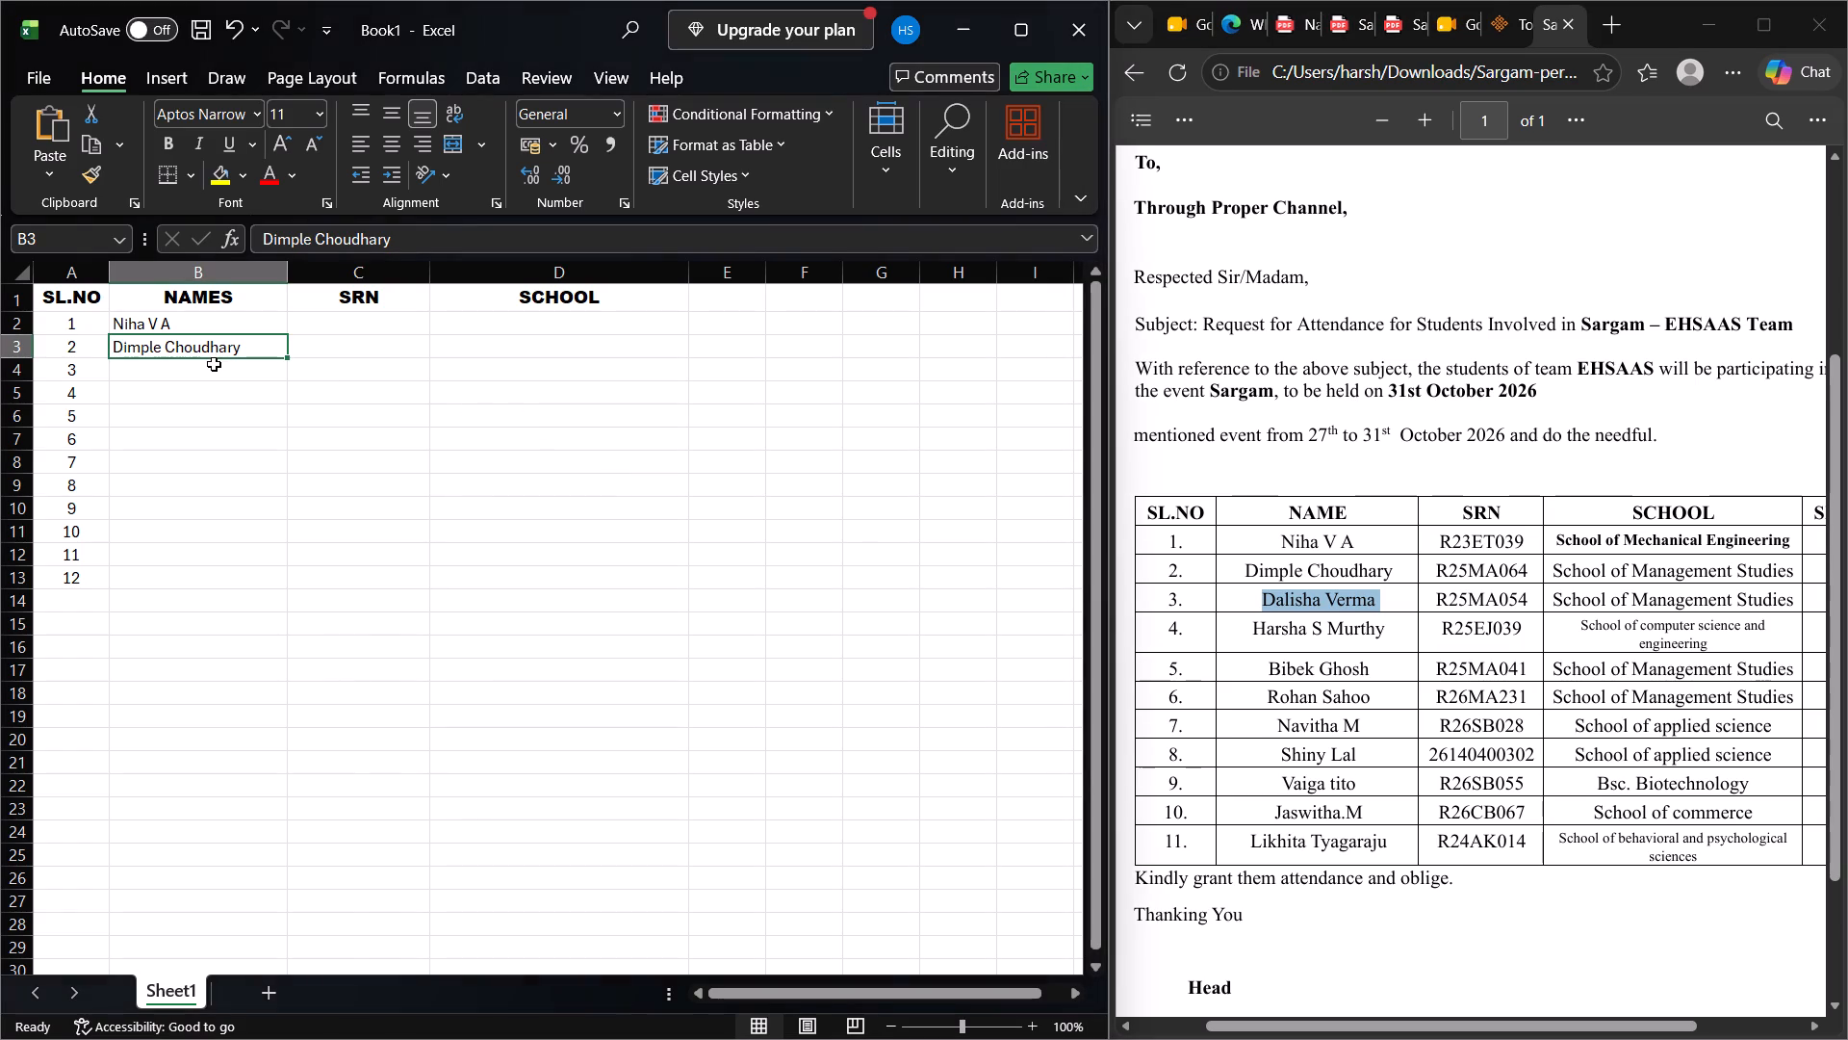
{"action": "key", "text": "Down"}
{"action": "key", "text": "ctrl+v"}
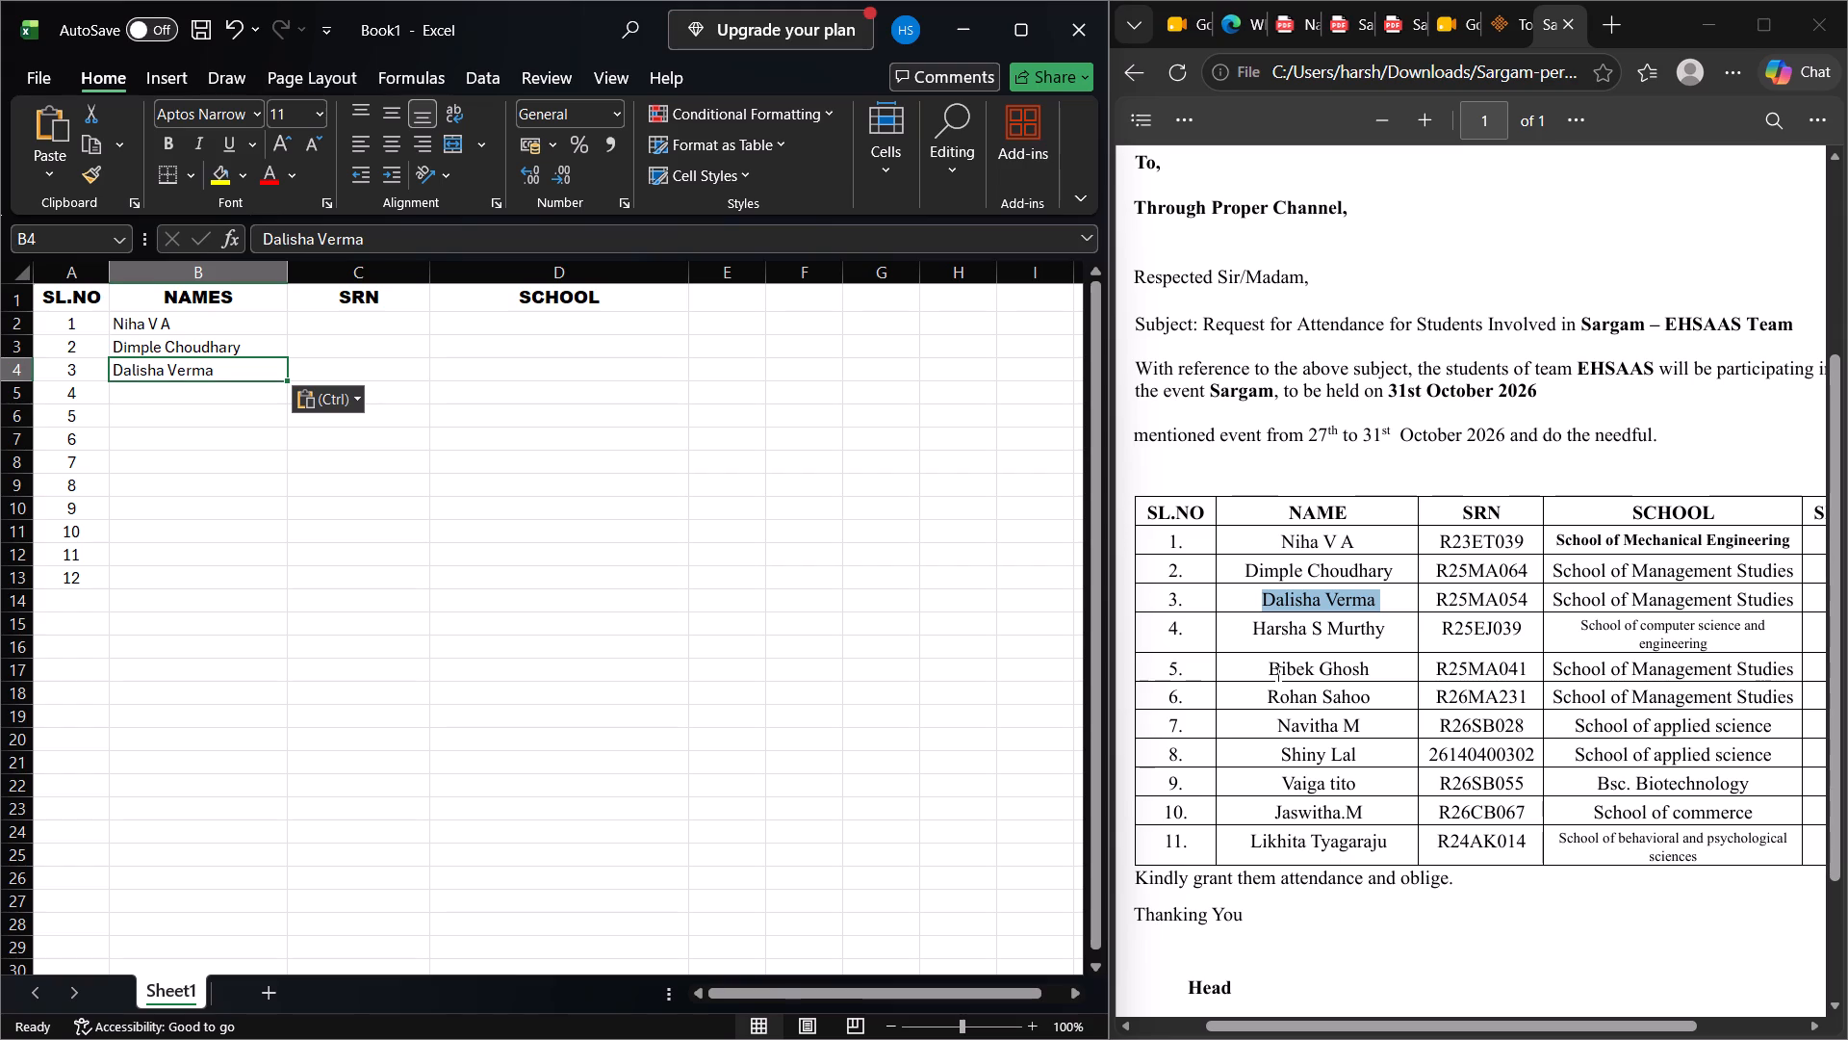
{"action": "left_click_drag", "start_coordinate": [1264, 668], "coordinate": [1371, 669]}
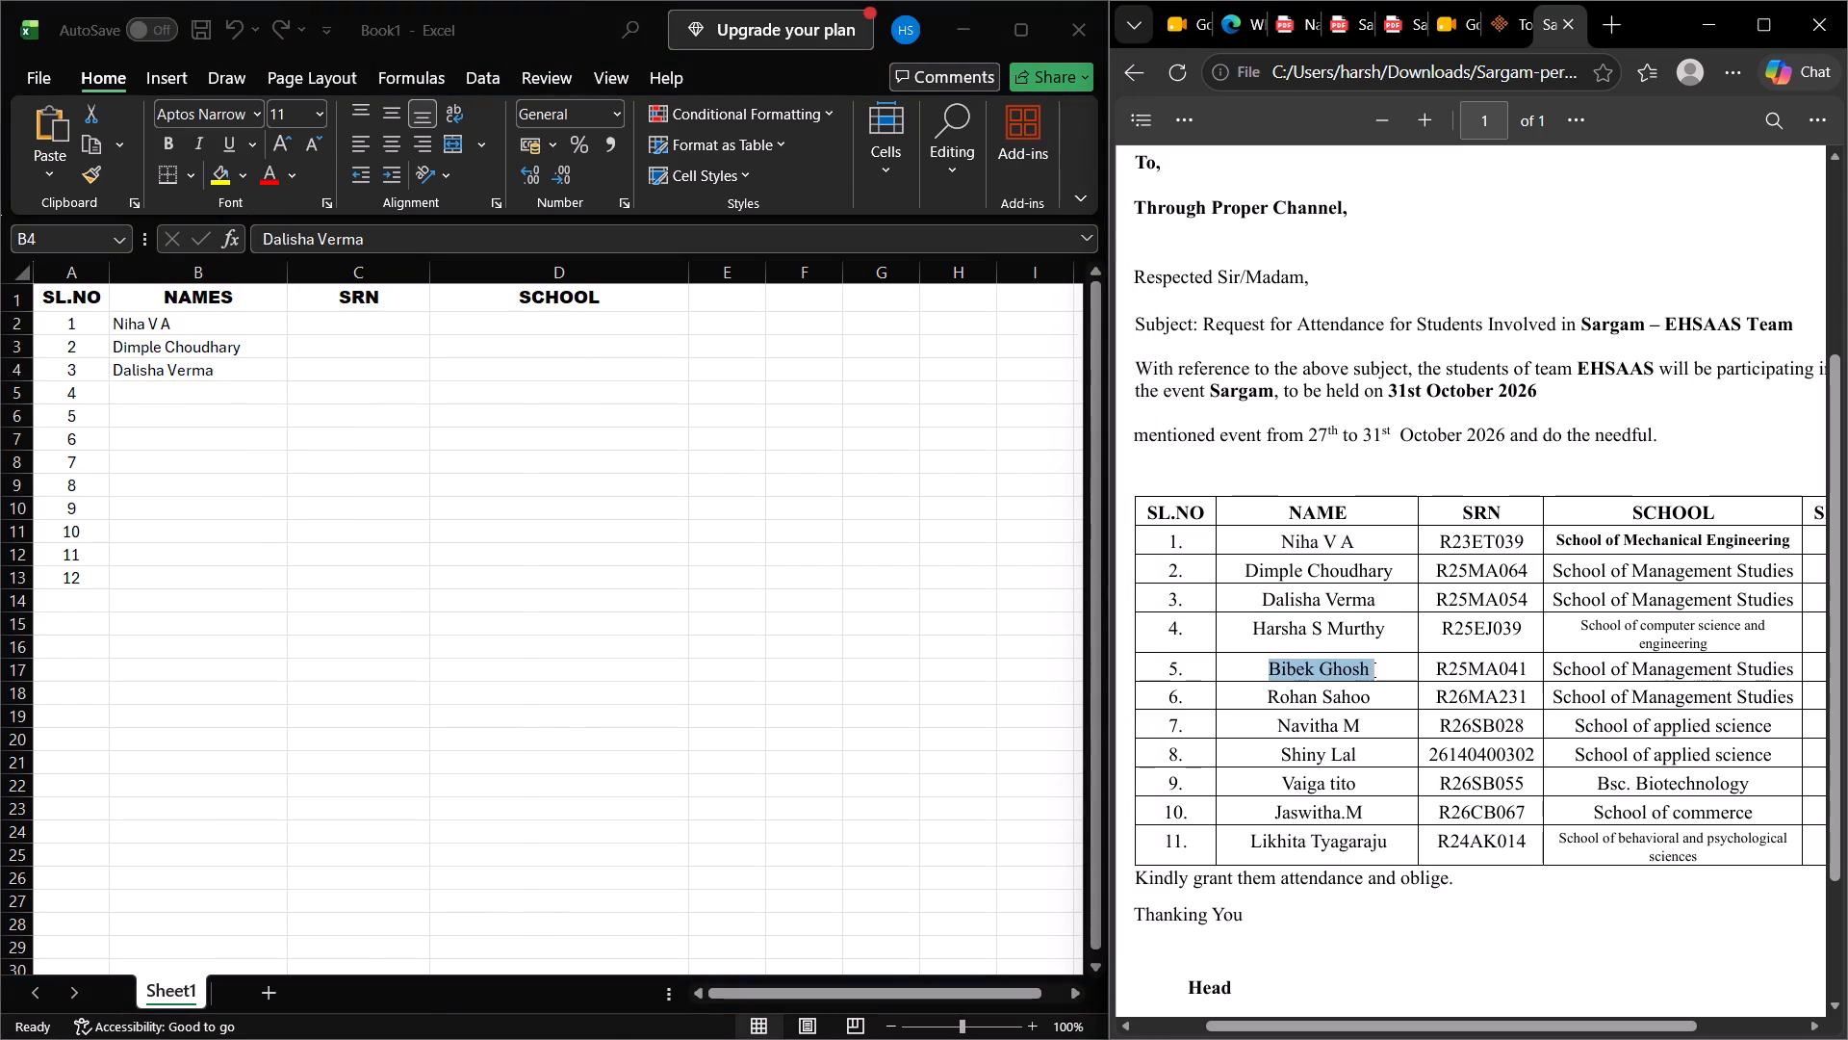
{"action": "left_click_drag", "start_coordinate": [1371, 669], "coordinate": [1372, 669]}
{"action": "key", "text": "ctrl+c"}
{"action": "left_click", "coordinate": [237, 381]}
{"action": "key", "text": "Down"}
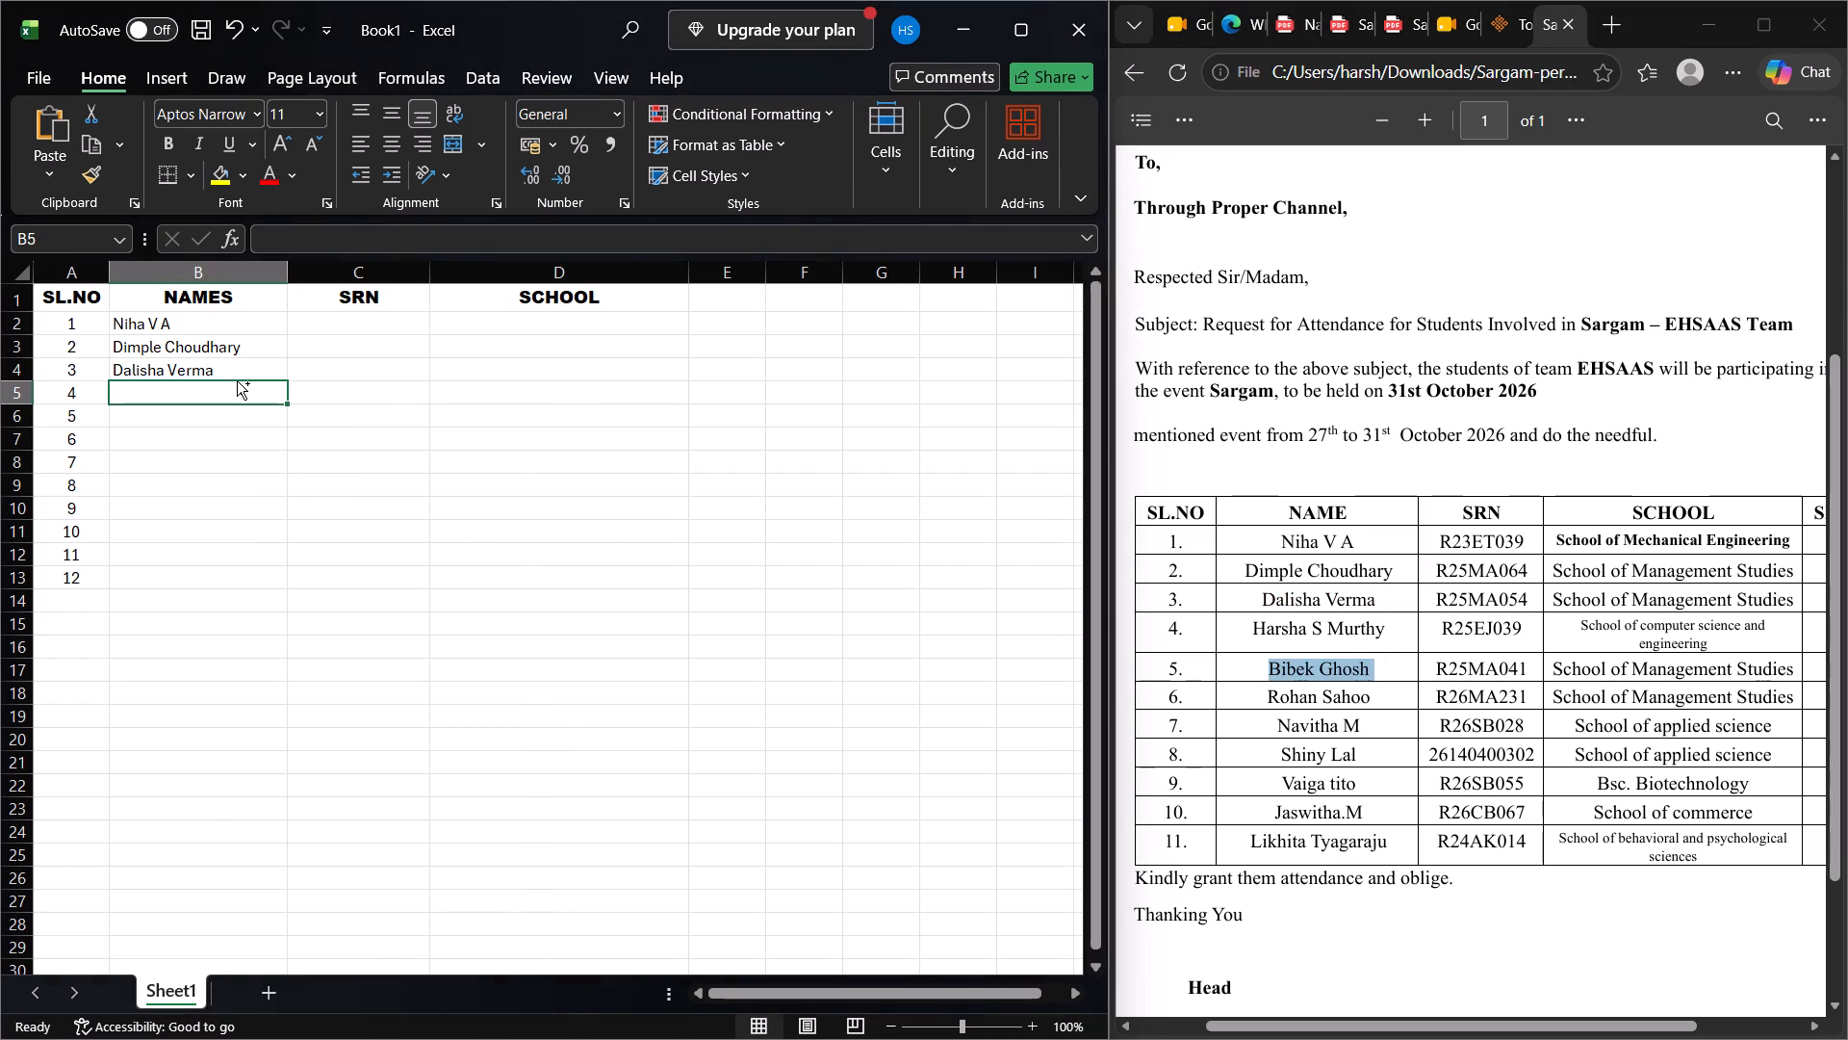
{"action": "key", "text": "ctrl+v"}
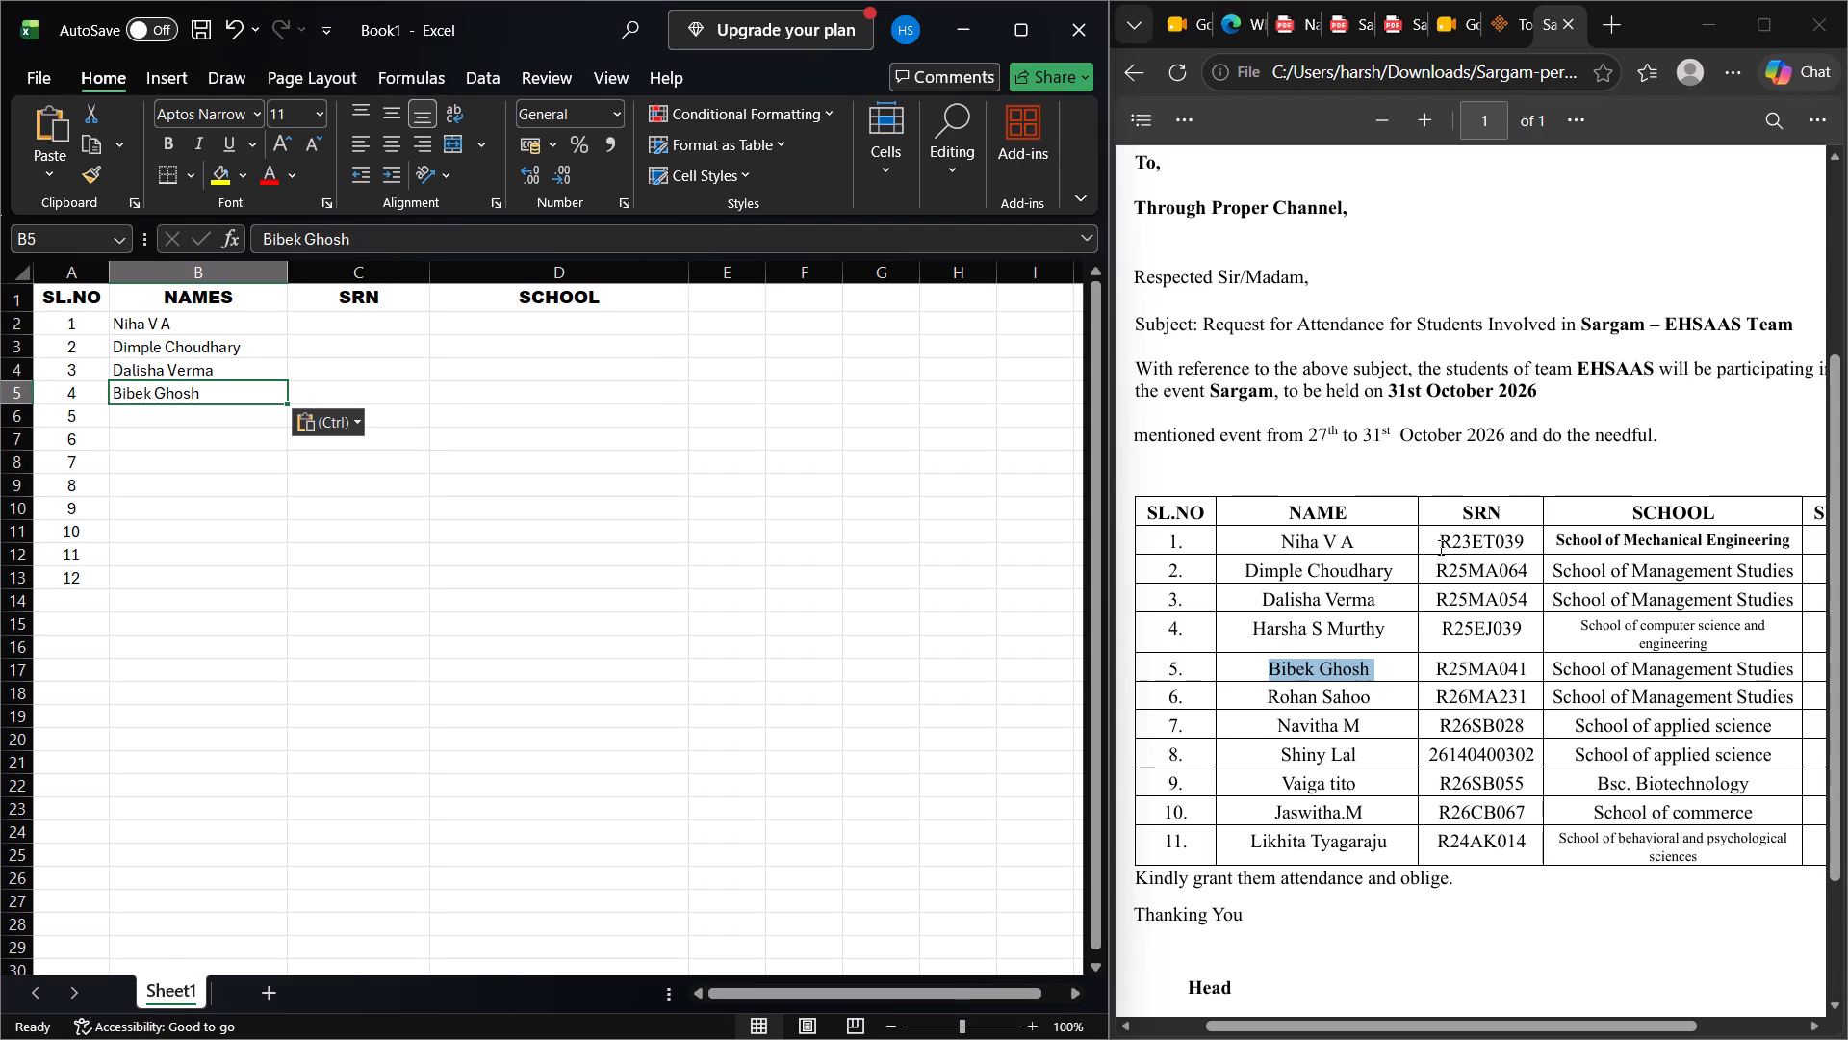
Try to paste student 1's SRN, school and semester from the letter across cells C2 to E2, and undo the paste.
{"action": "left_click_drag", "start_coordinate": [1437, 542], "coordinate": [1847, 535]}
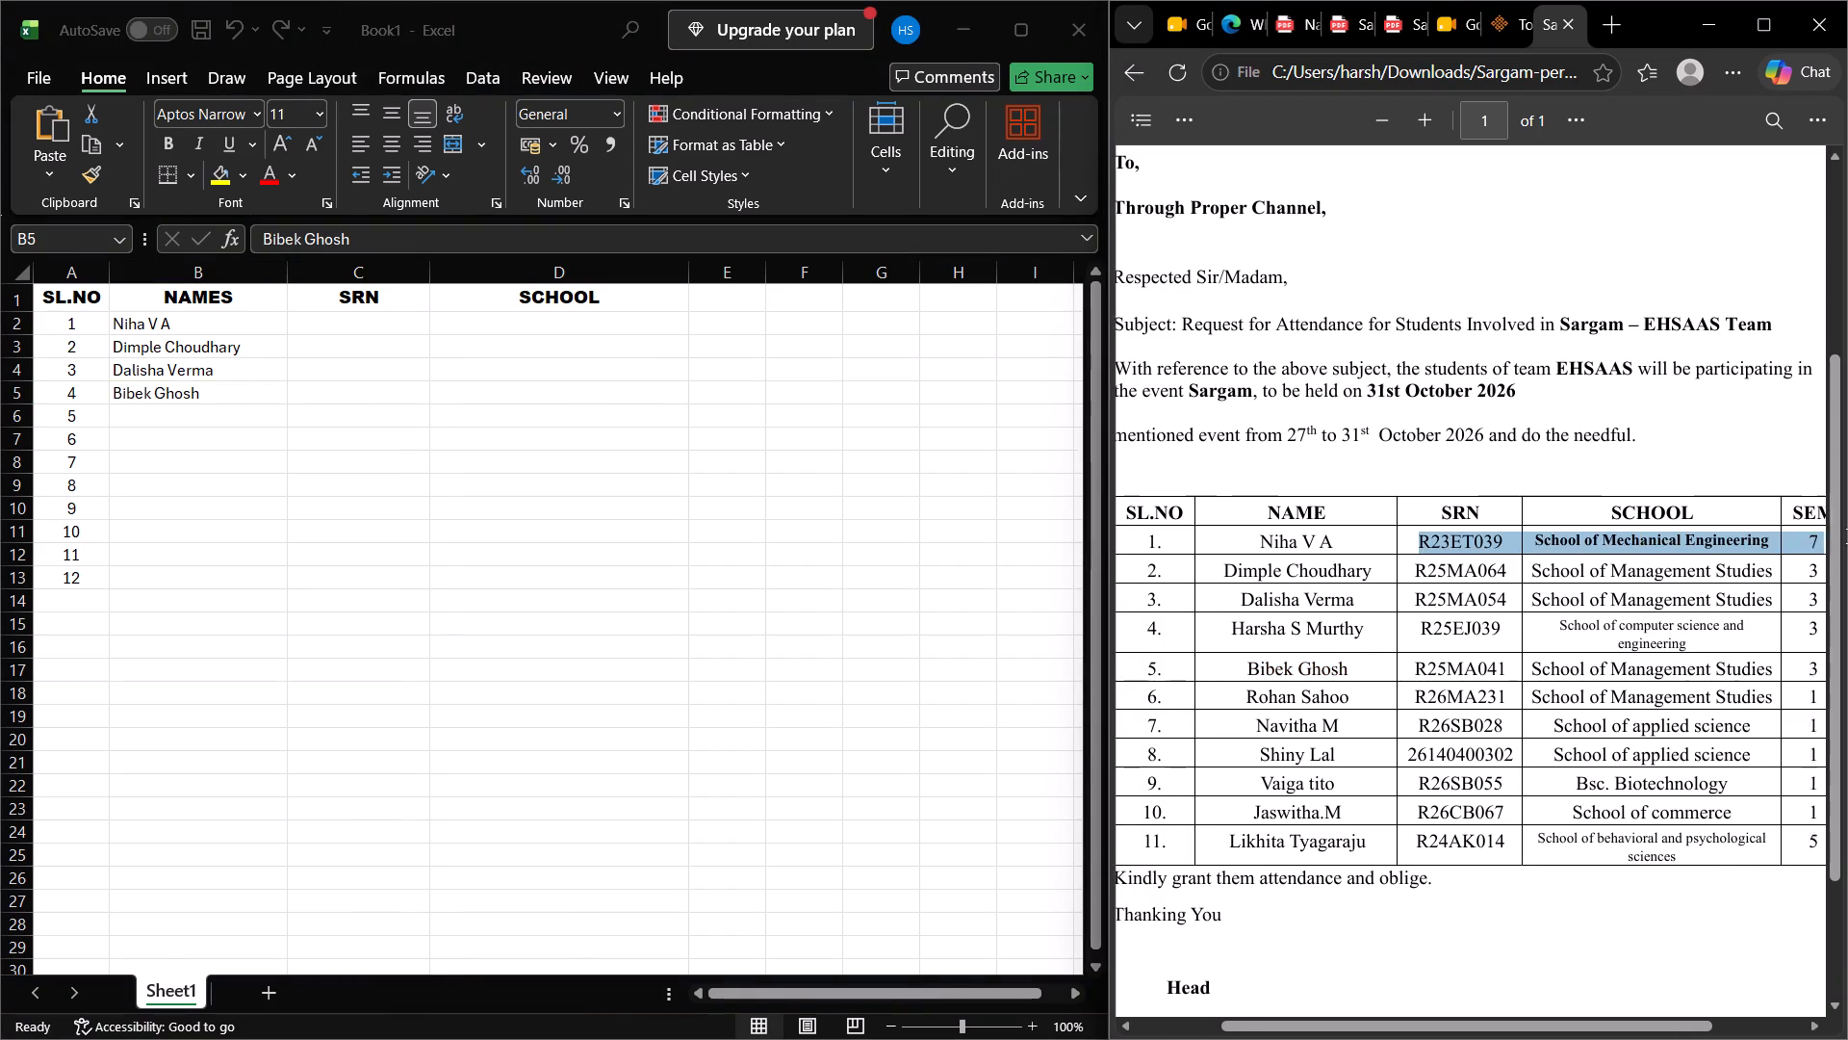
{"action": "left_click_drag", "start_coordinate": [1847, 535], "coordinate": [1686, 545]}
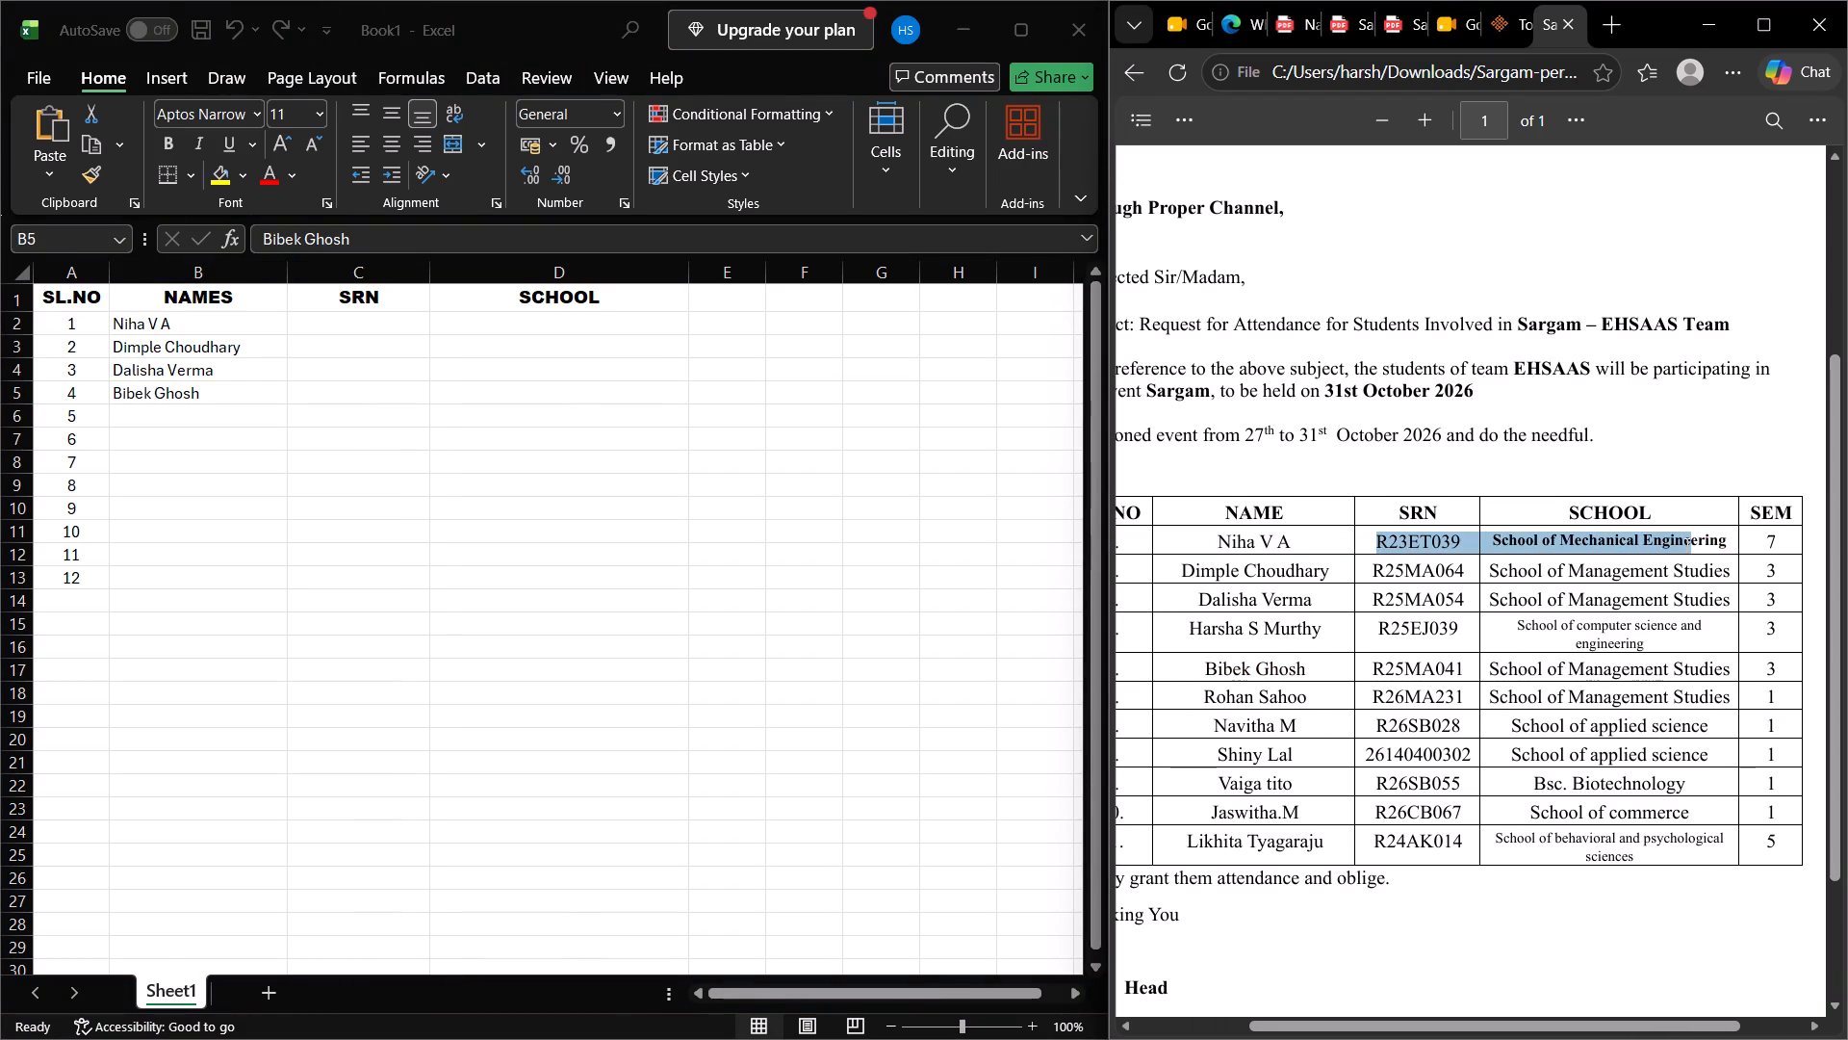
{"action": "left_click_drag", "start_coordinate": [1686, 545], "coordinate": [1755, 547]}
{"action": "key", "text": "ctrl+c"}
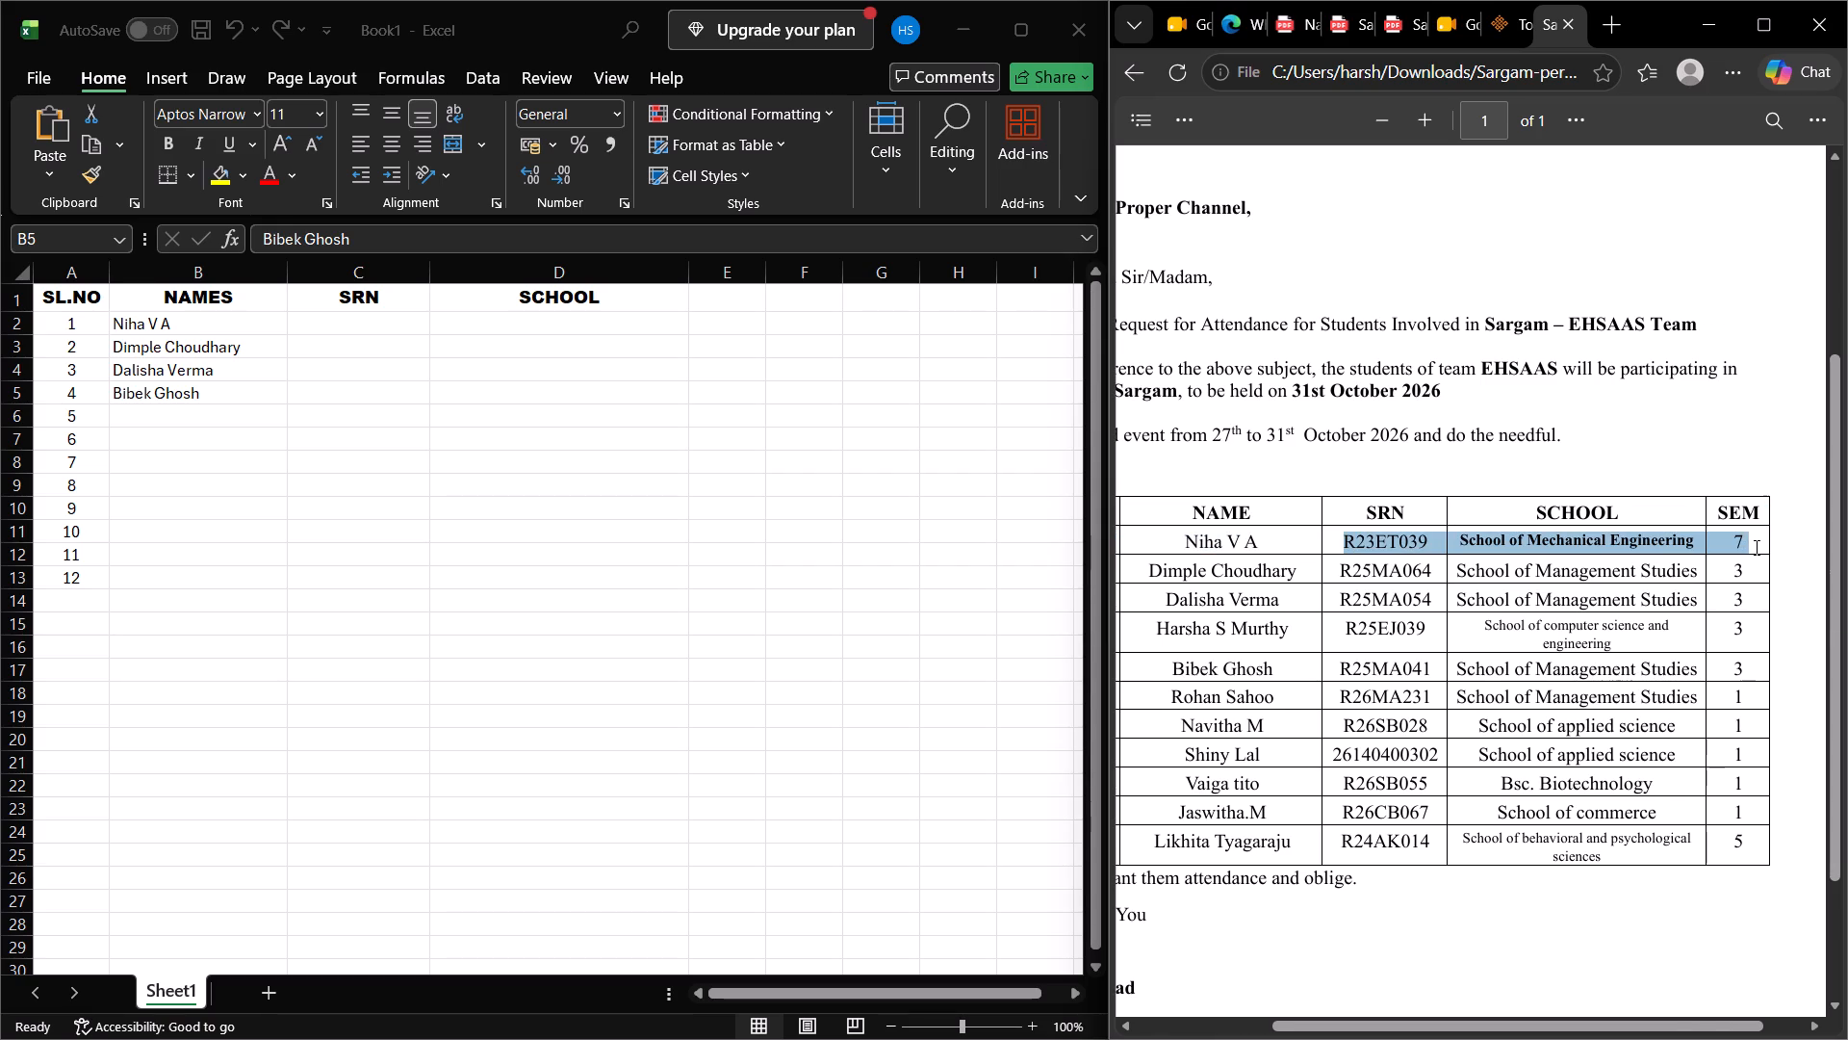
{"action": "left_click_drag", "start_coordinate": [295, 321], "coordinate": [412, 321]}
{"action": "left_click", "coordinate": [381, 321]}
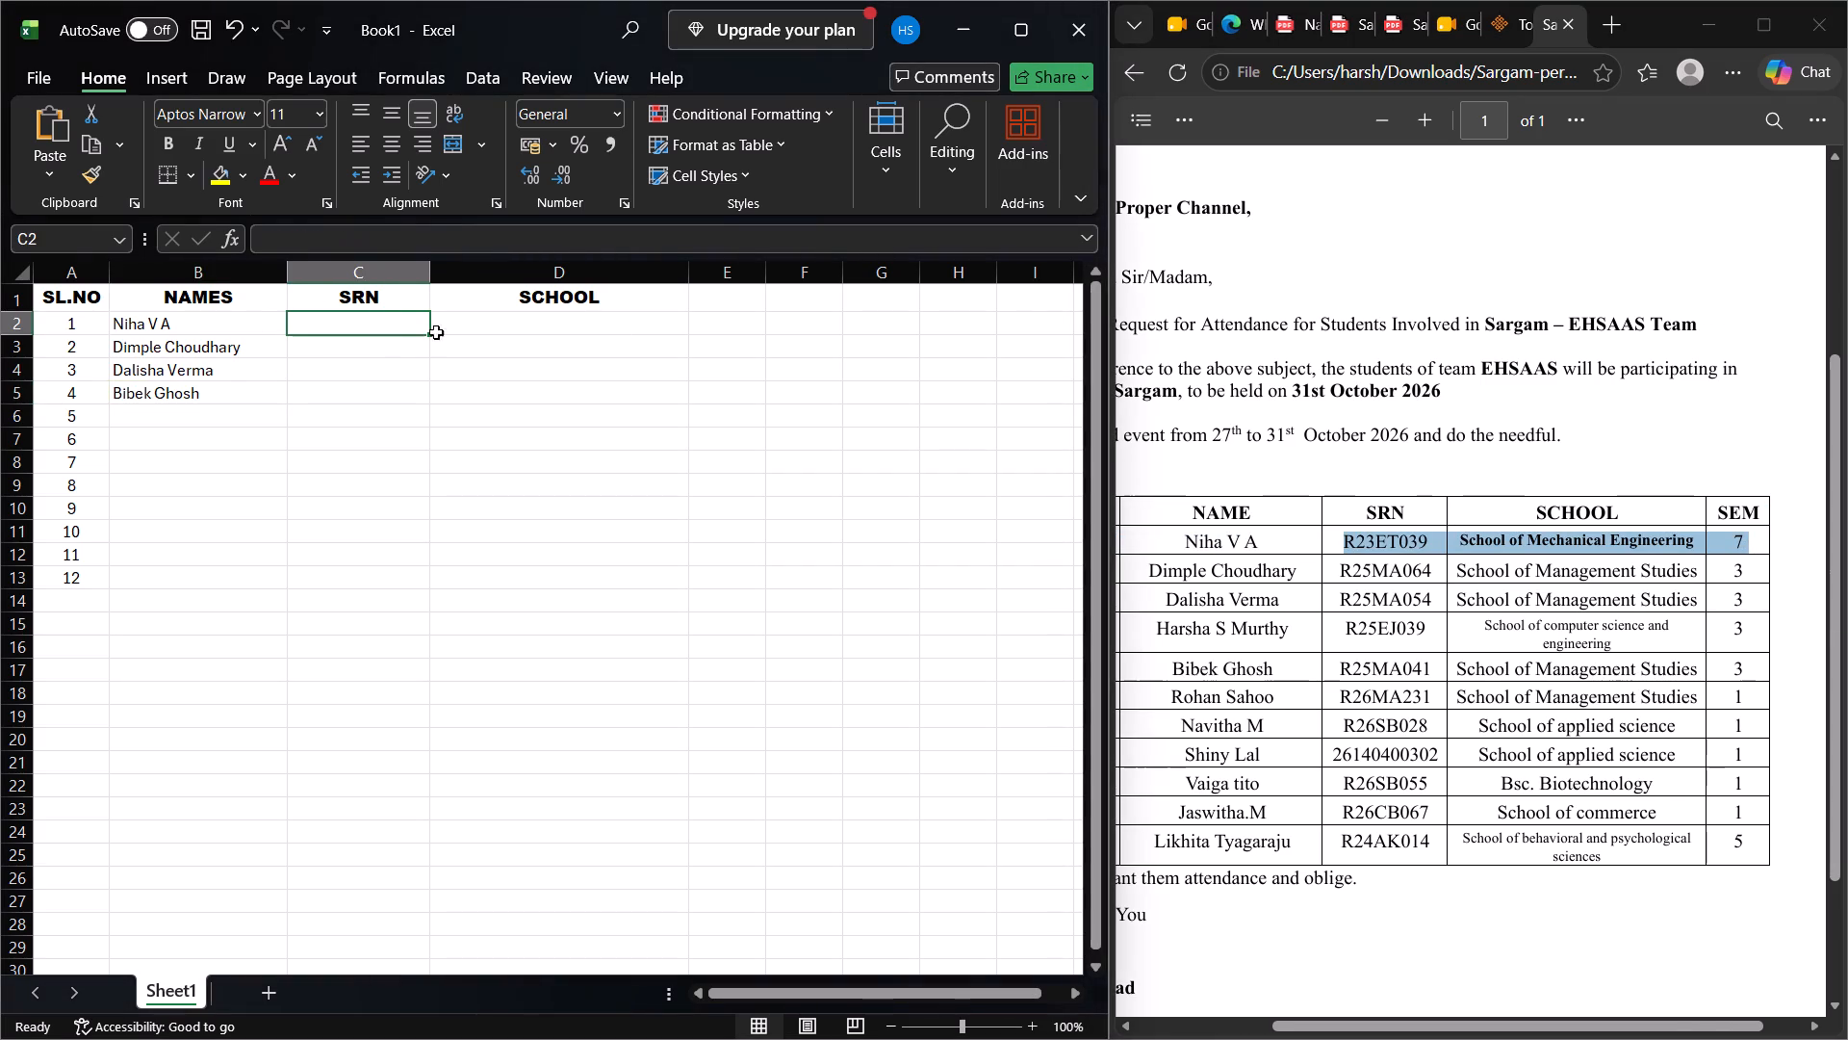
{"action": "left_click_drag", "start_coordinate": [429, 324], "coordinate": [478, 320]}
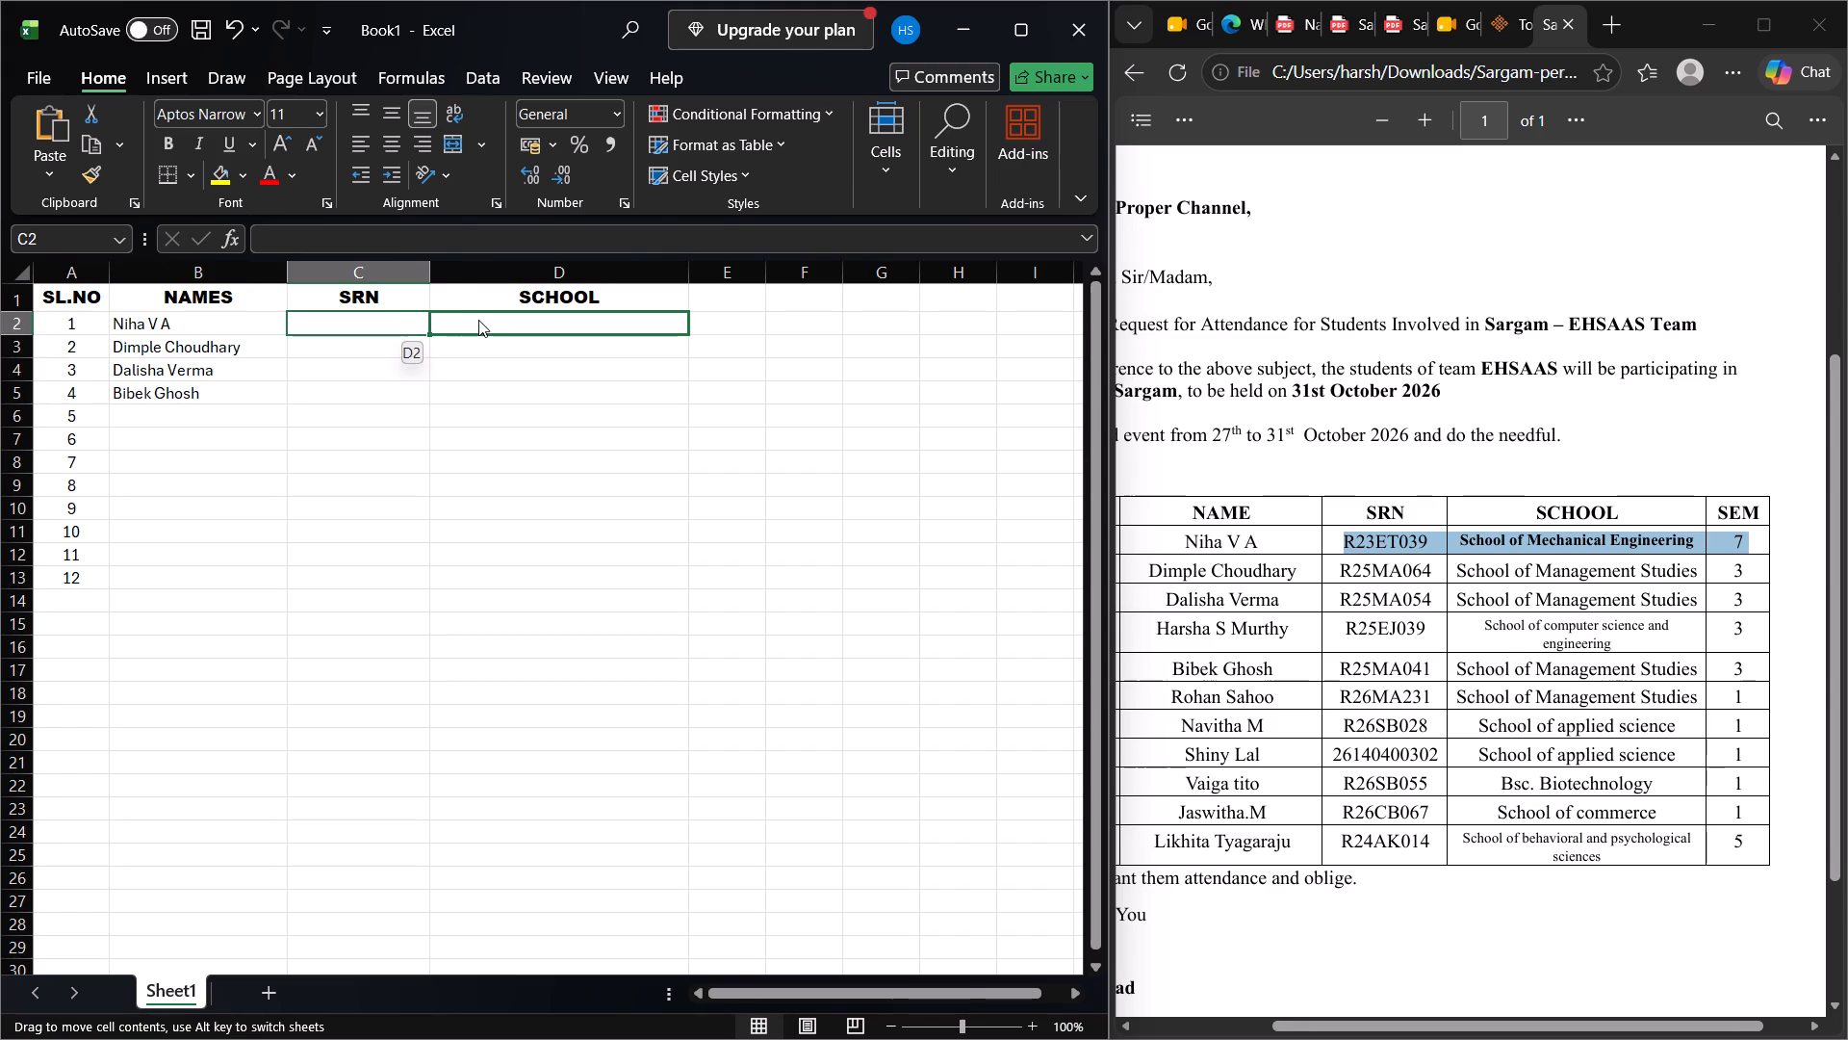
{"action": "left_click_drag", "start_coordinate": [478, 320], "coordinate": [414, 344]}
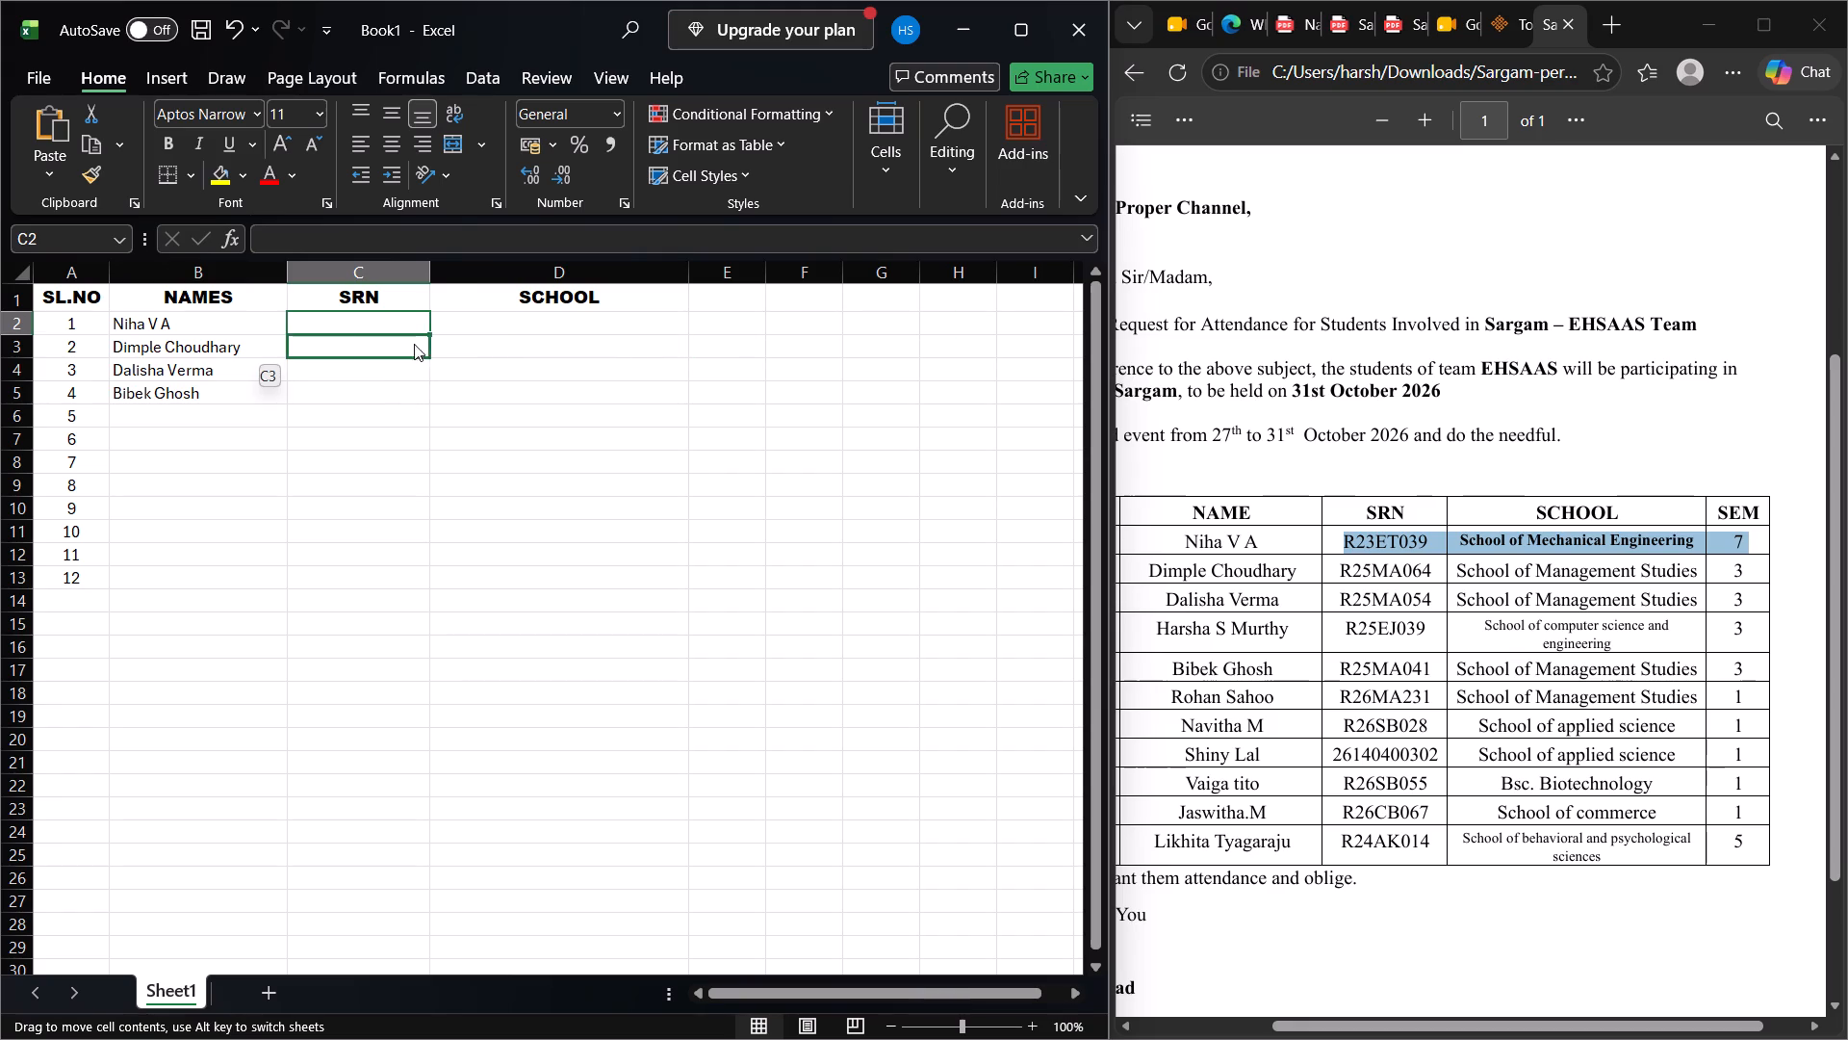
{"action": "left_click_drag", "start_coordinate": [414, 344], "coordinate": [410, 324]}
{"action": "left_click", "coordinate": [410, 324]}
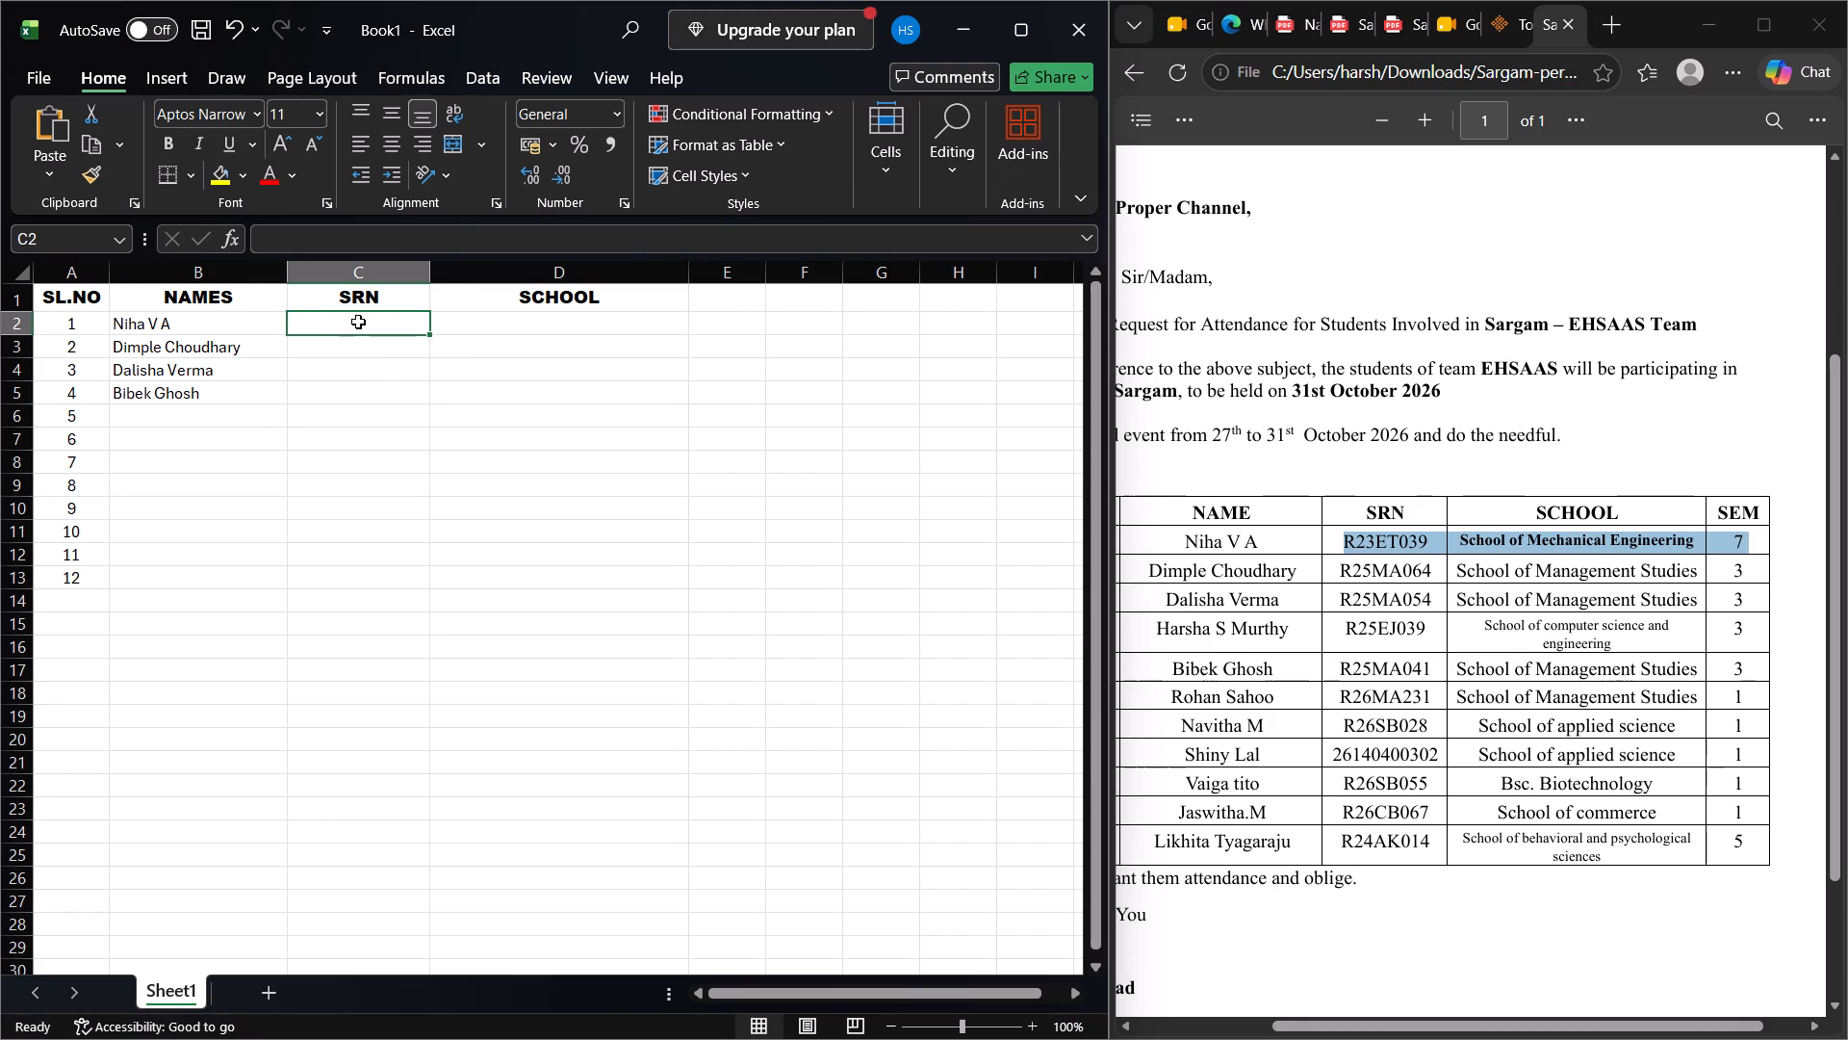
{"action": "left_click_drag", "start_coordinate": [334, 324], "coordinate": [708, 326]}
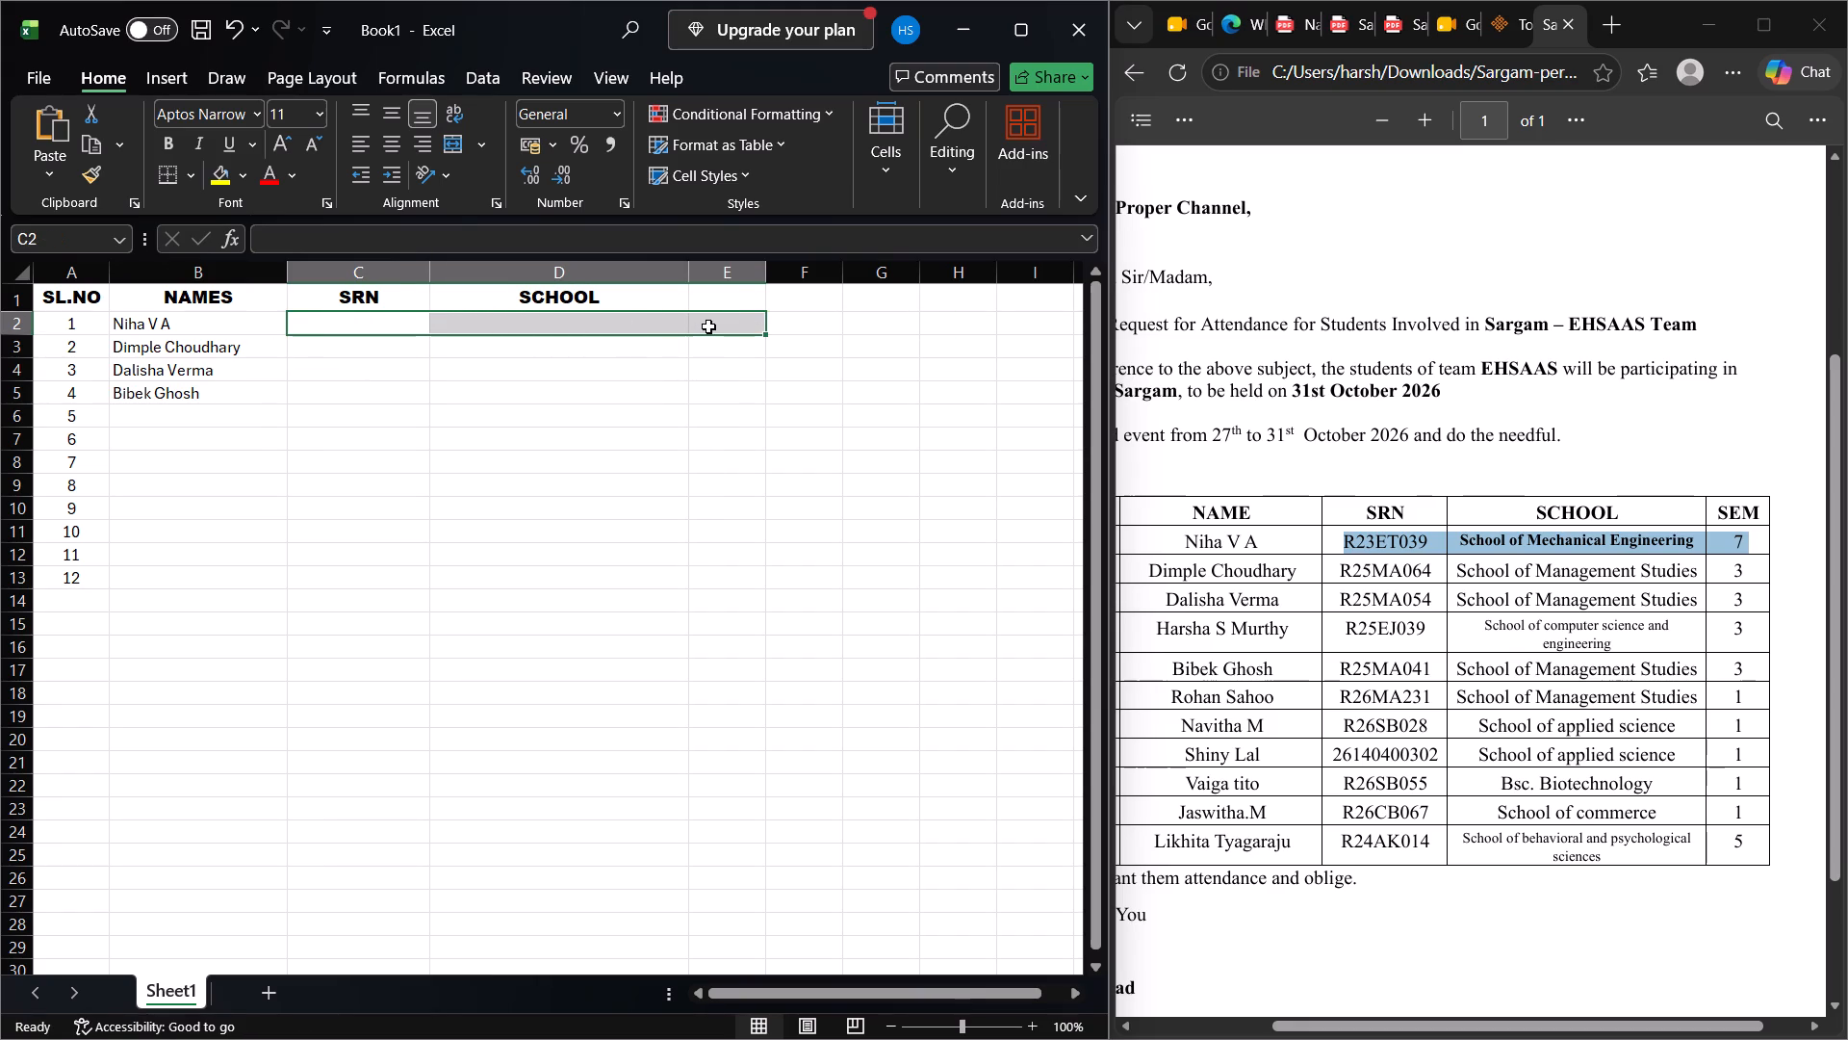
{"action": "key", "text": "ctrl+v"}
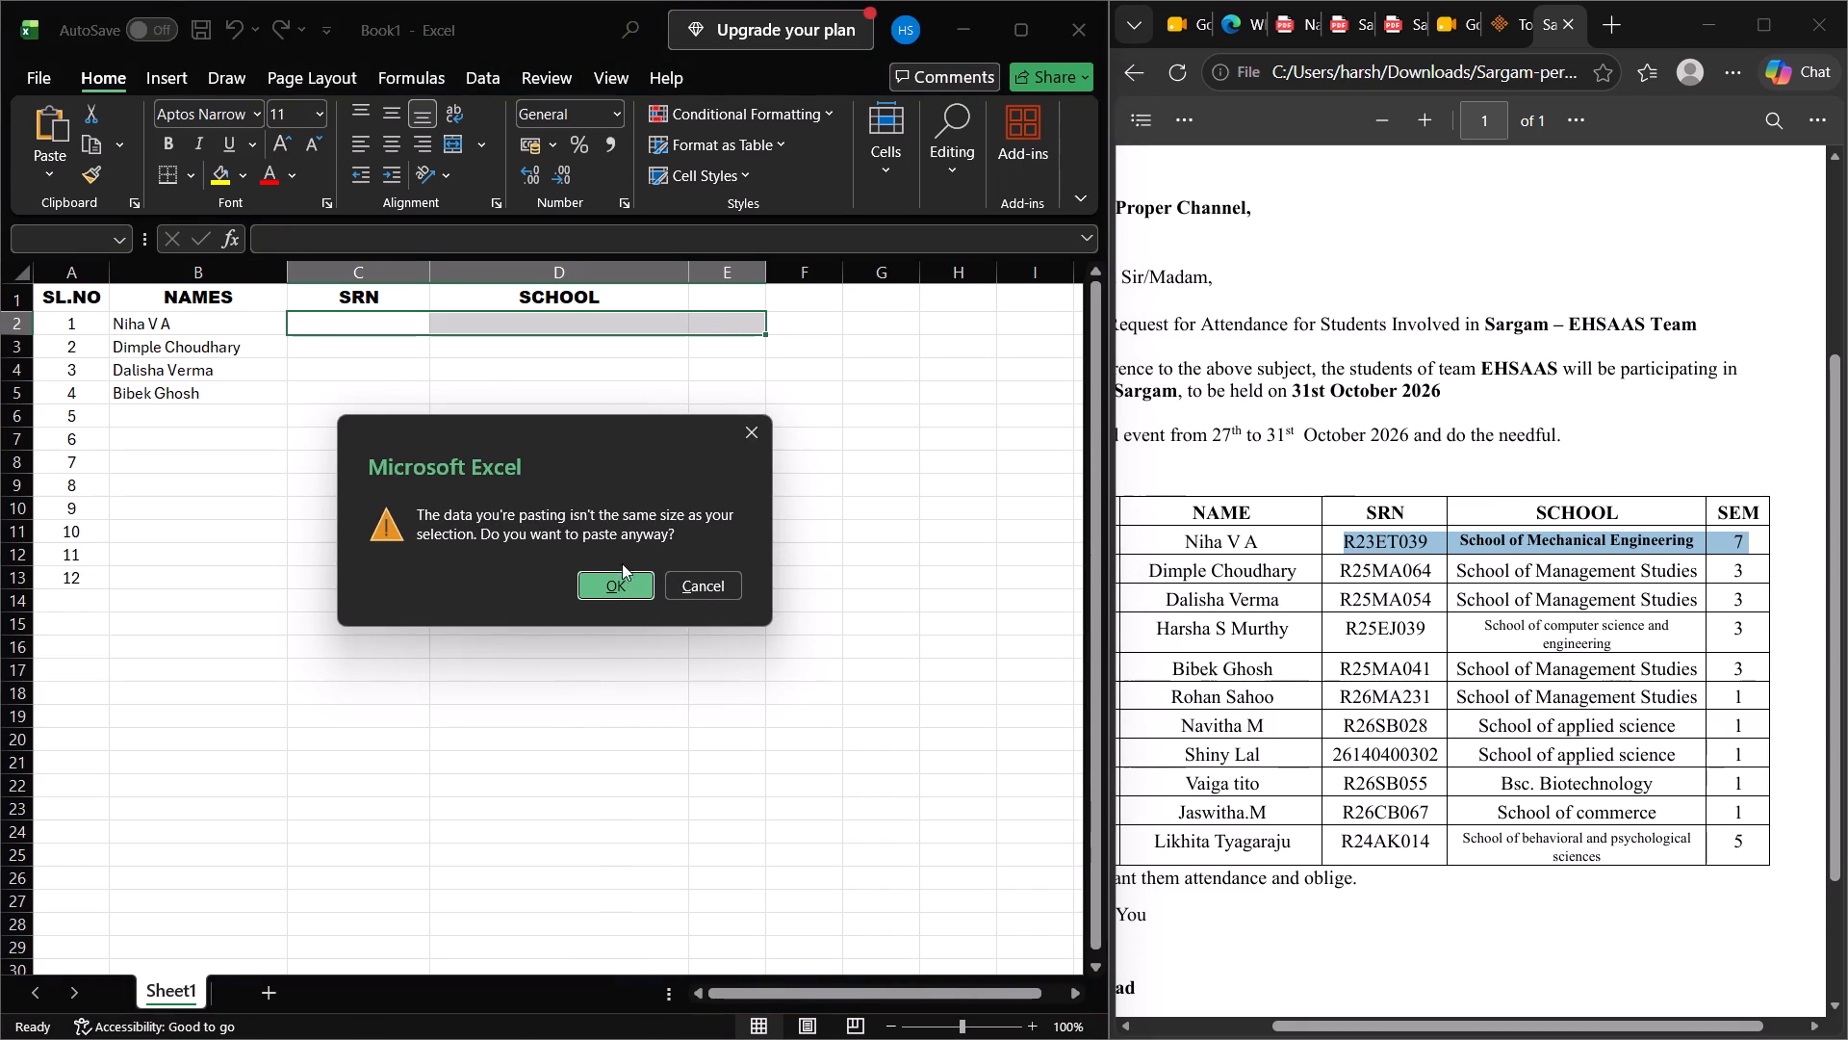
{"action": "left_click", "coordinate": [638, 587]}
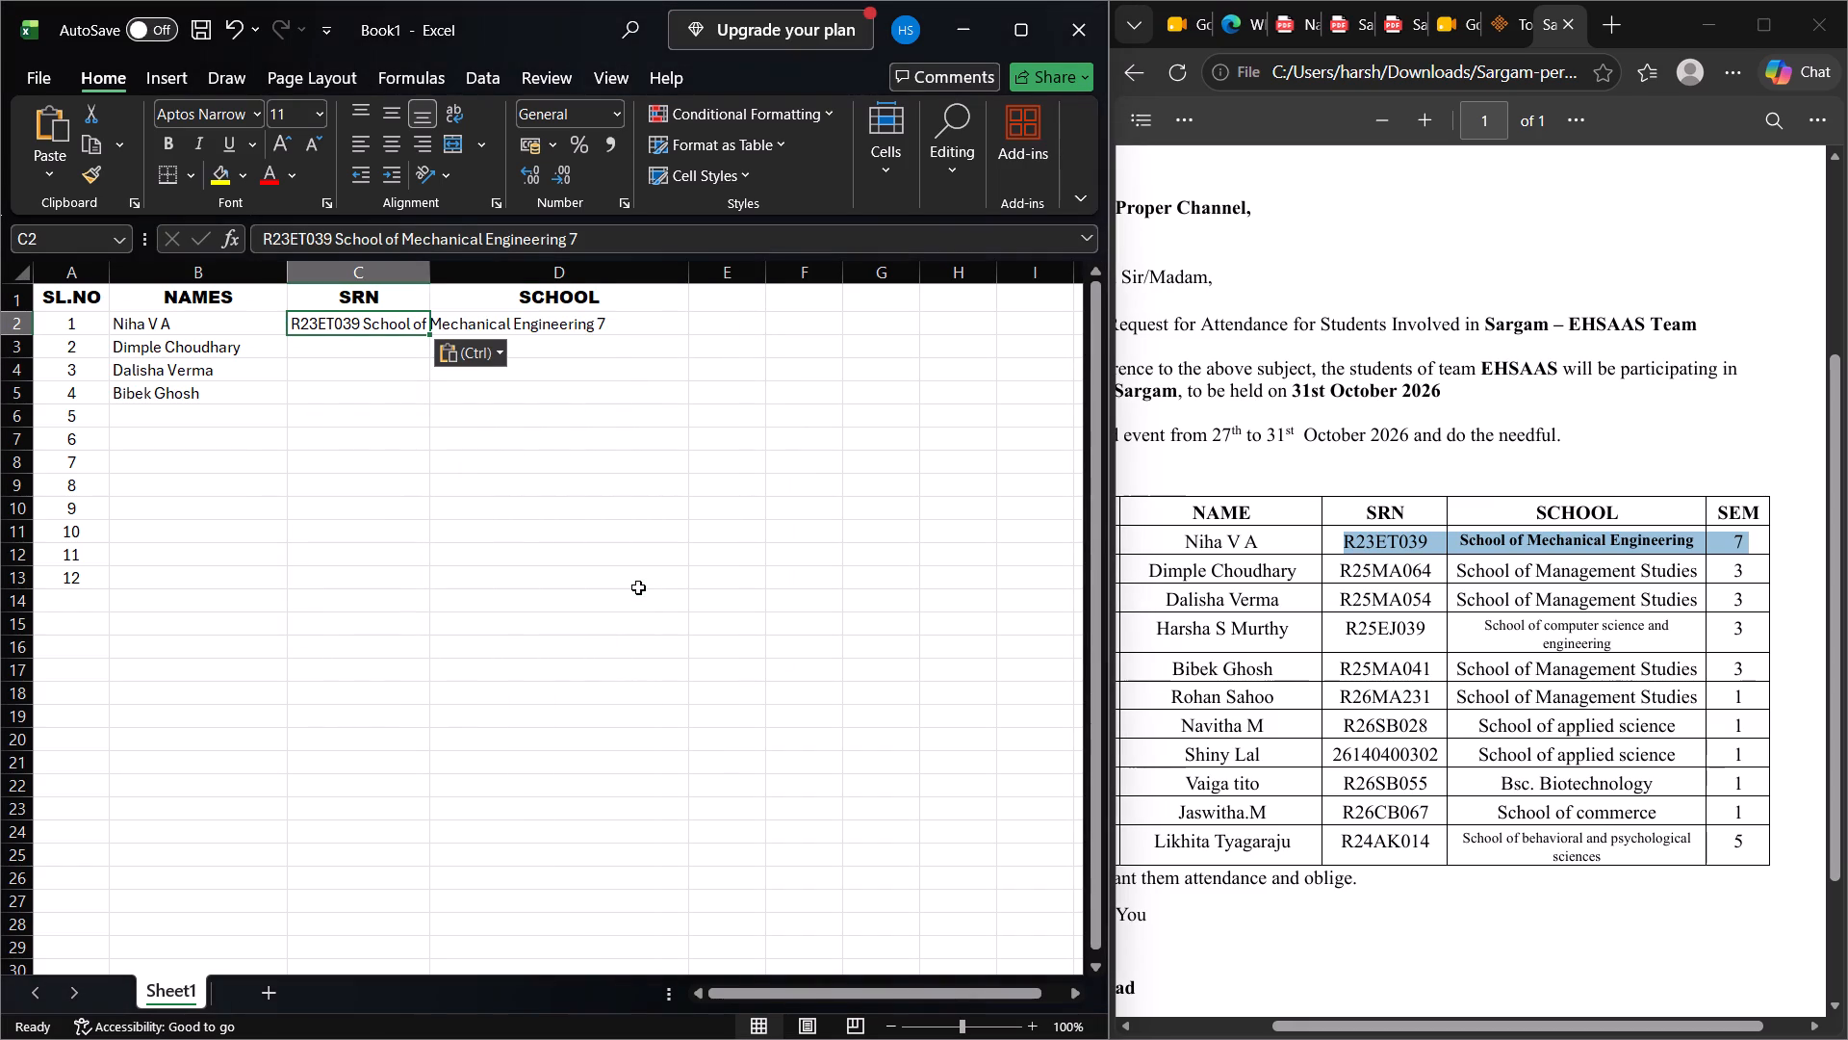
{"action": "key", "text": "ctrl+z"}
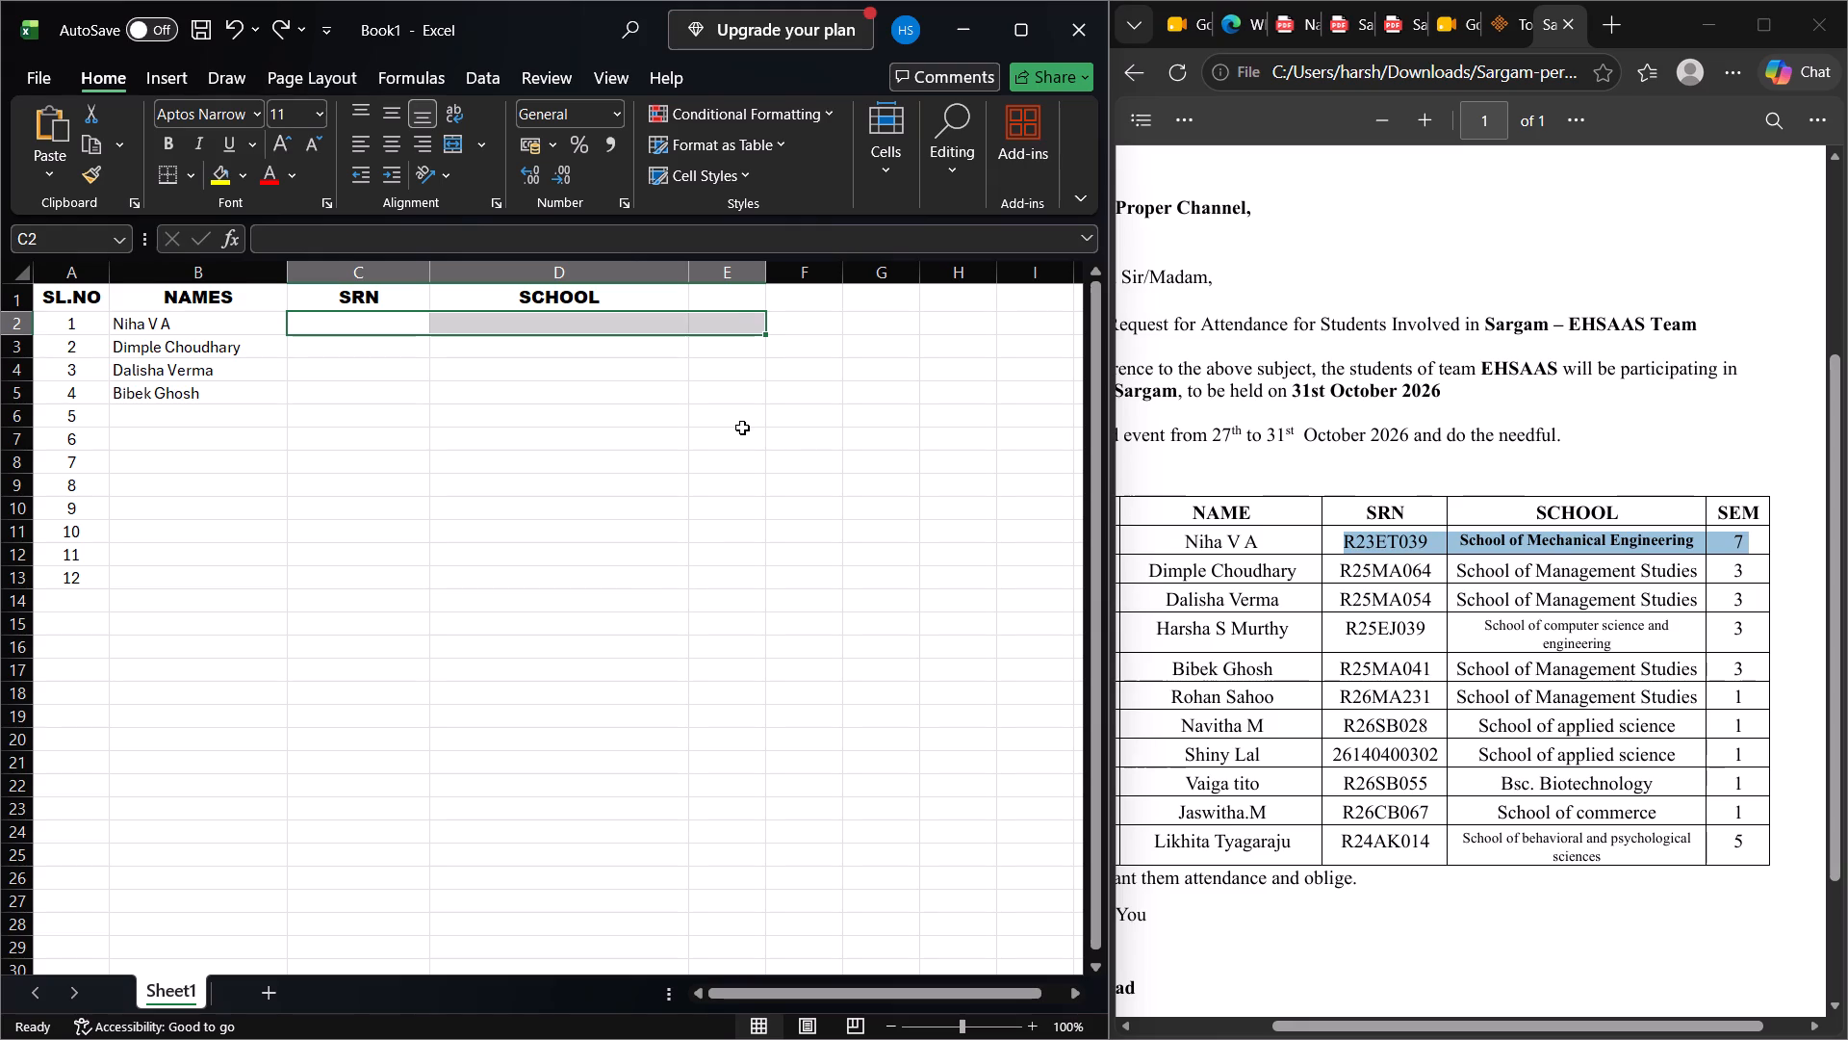
Enter the heading SEM in cell E1 and set its font to Arial Black.
{"action": "left_click", "coordinate": [737, 297]}
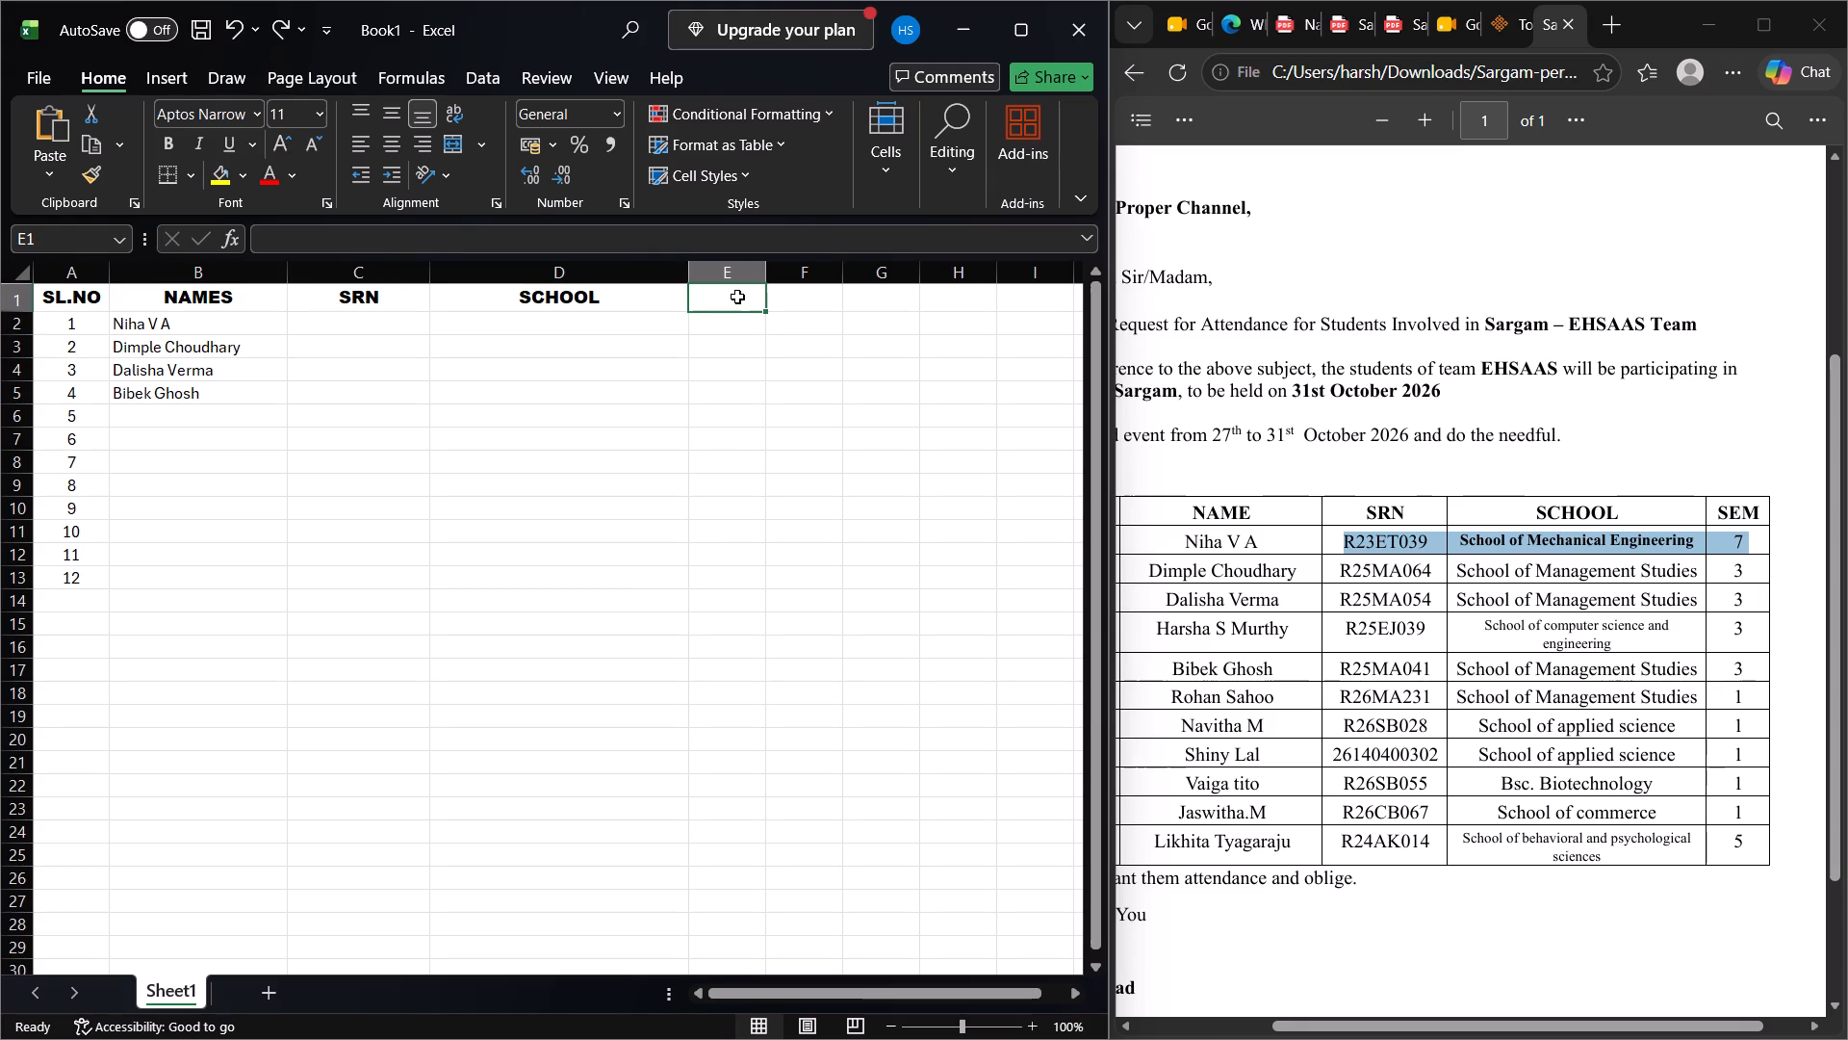
{"action": "double_click", "coordinate": [737, 297]}
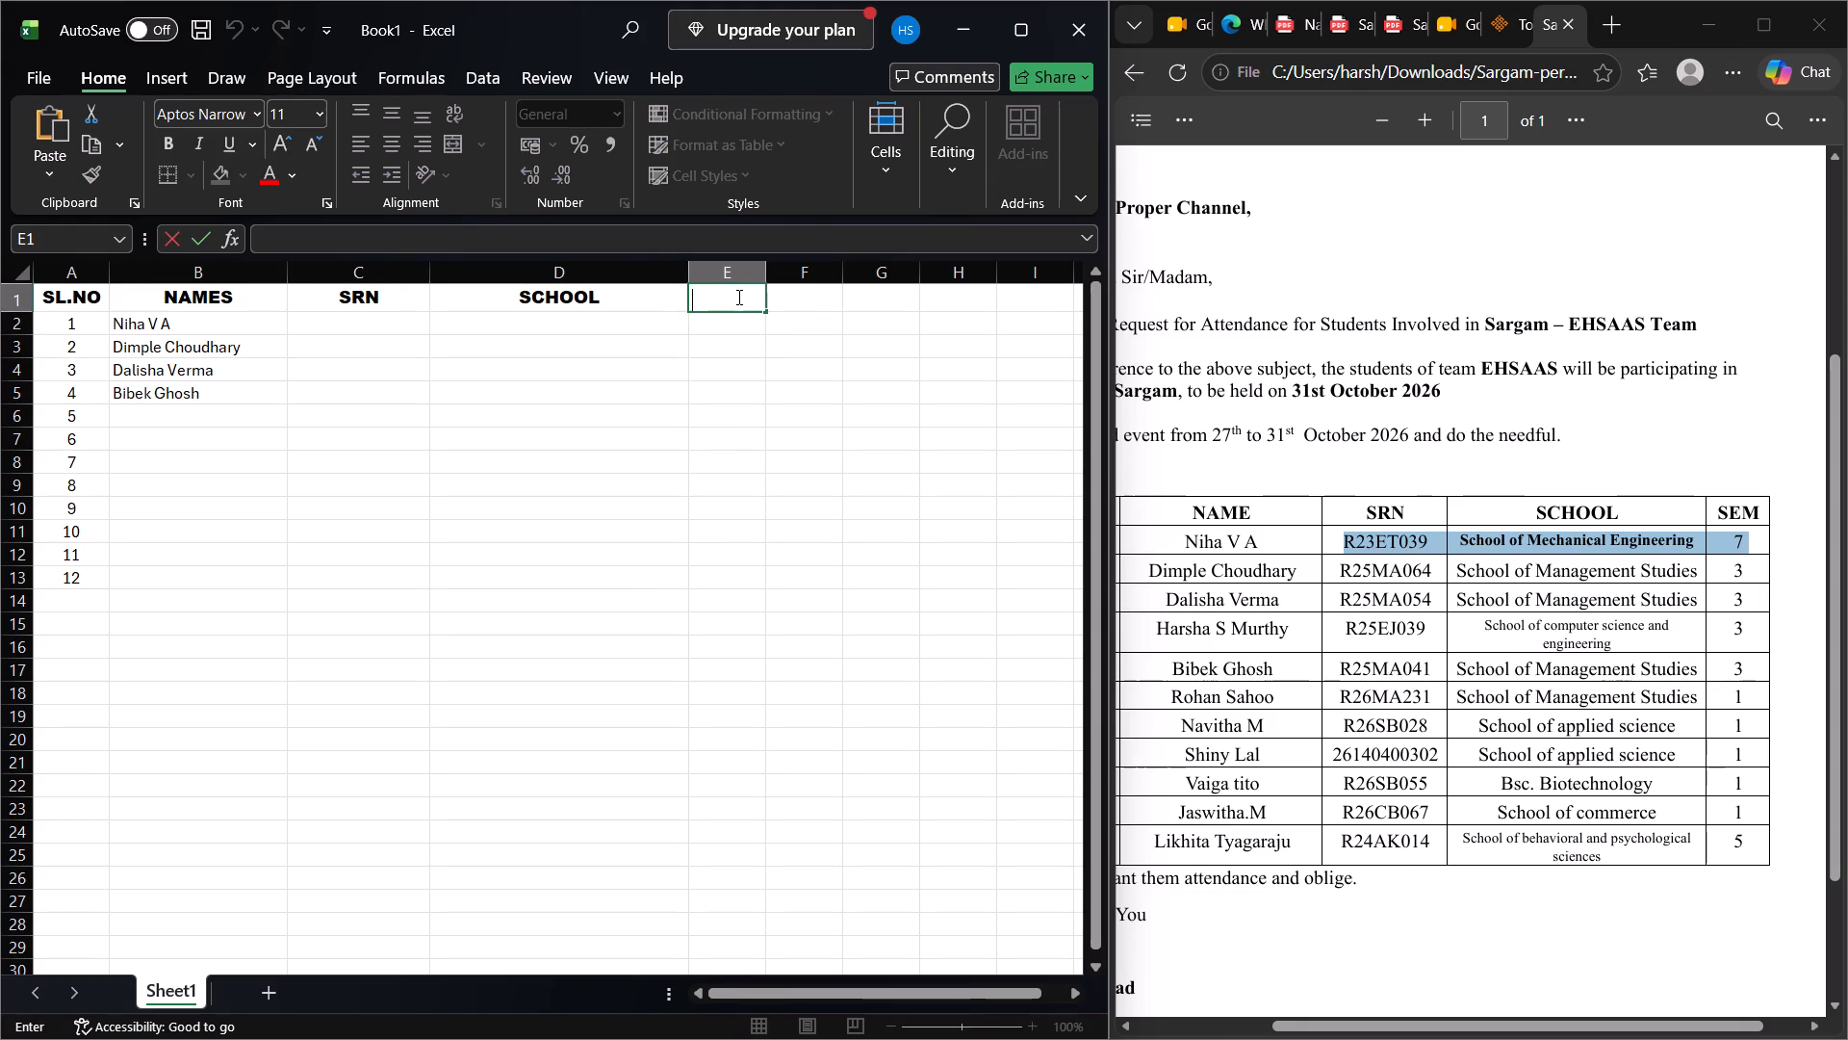
{"action": "type", "text": "SEM"}
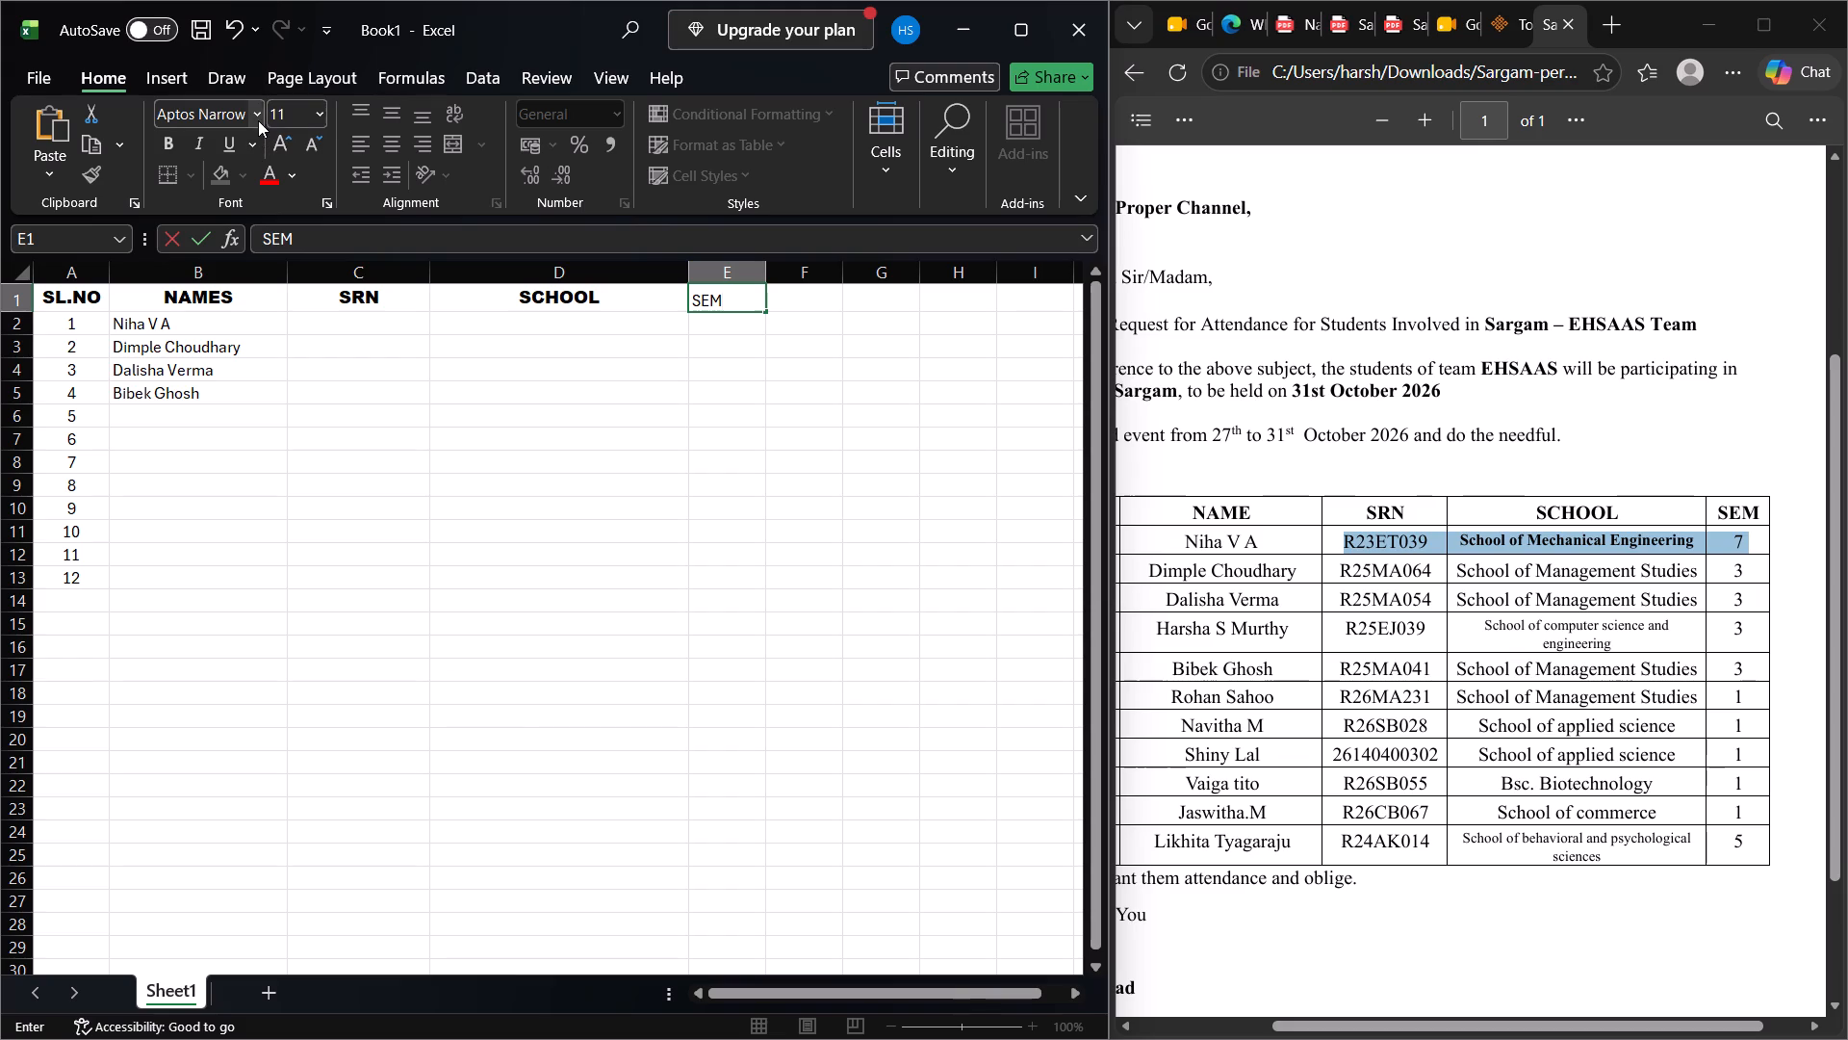
{"action": "left_click", "coordinate": [258, 115]}
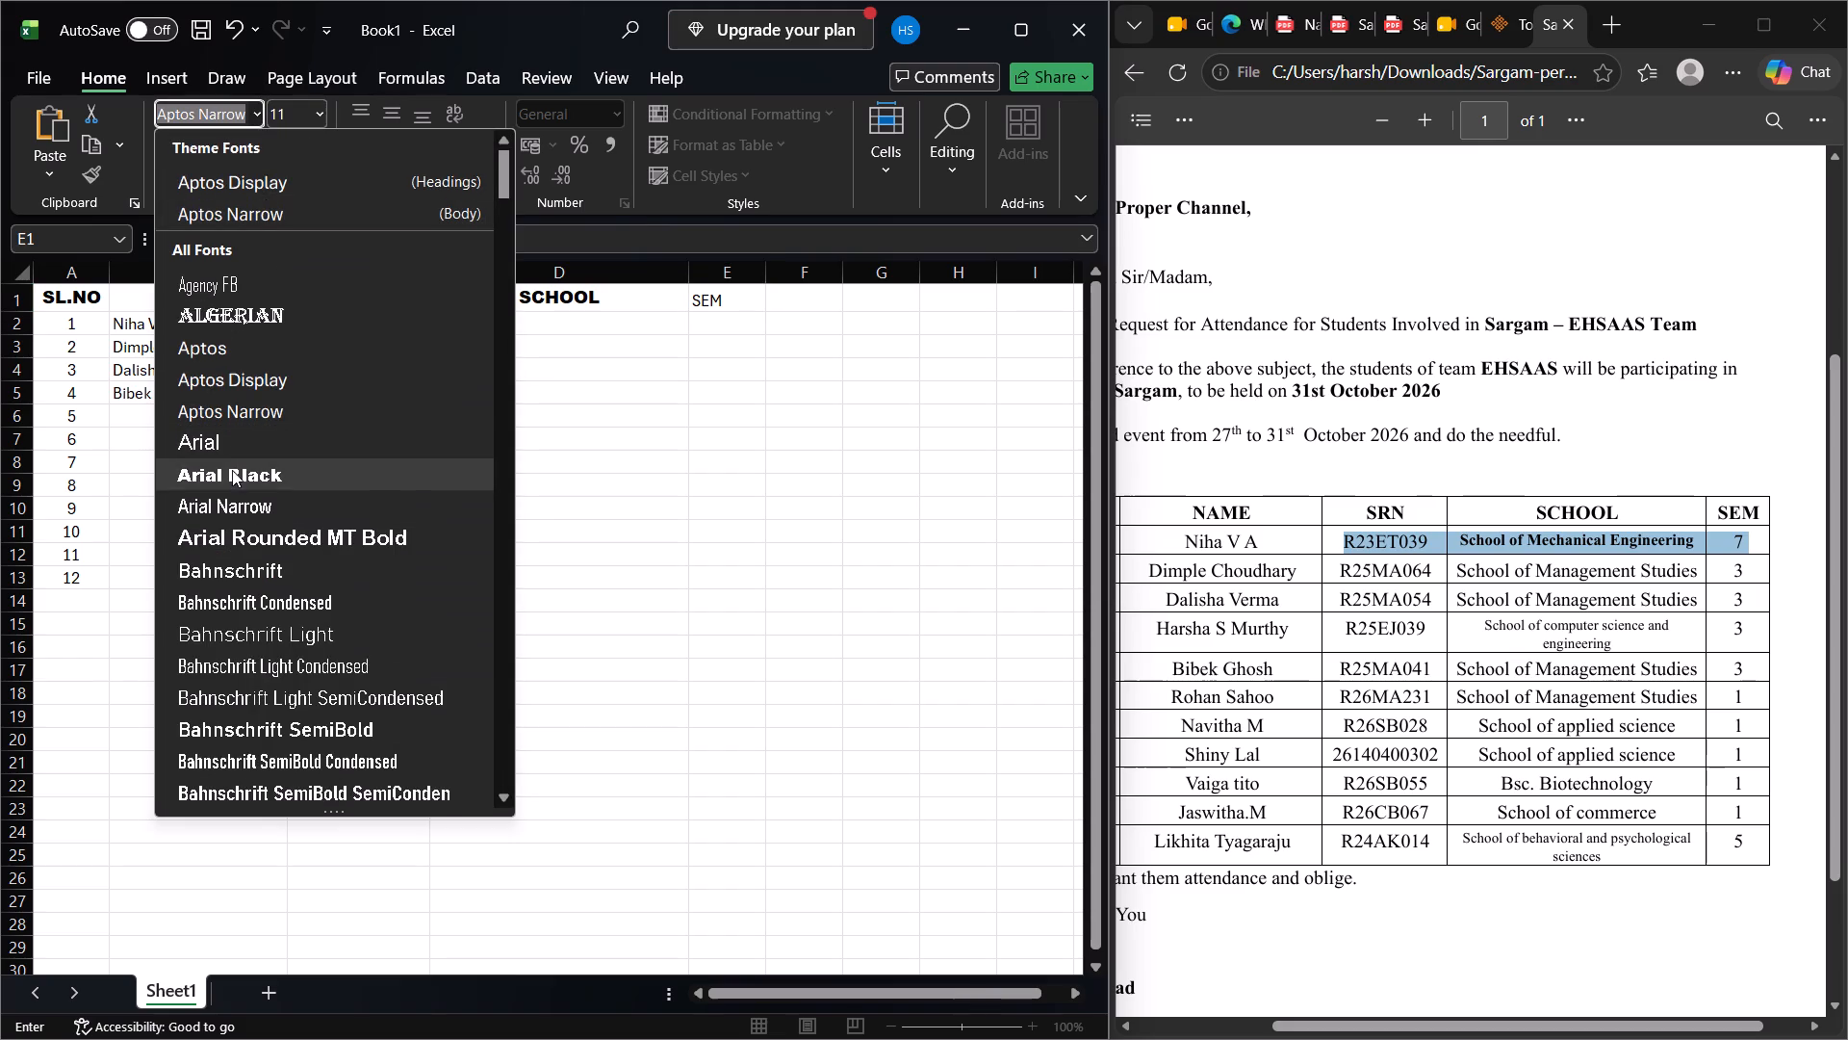
{"action": "left_click", "coordinate": [231, 472]}
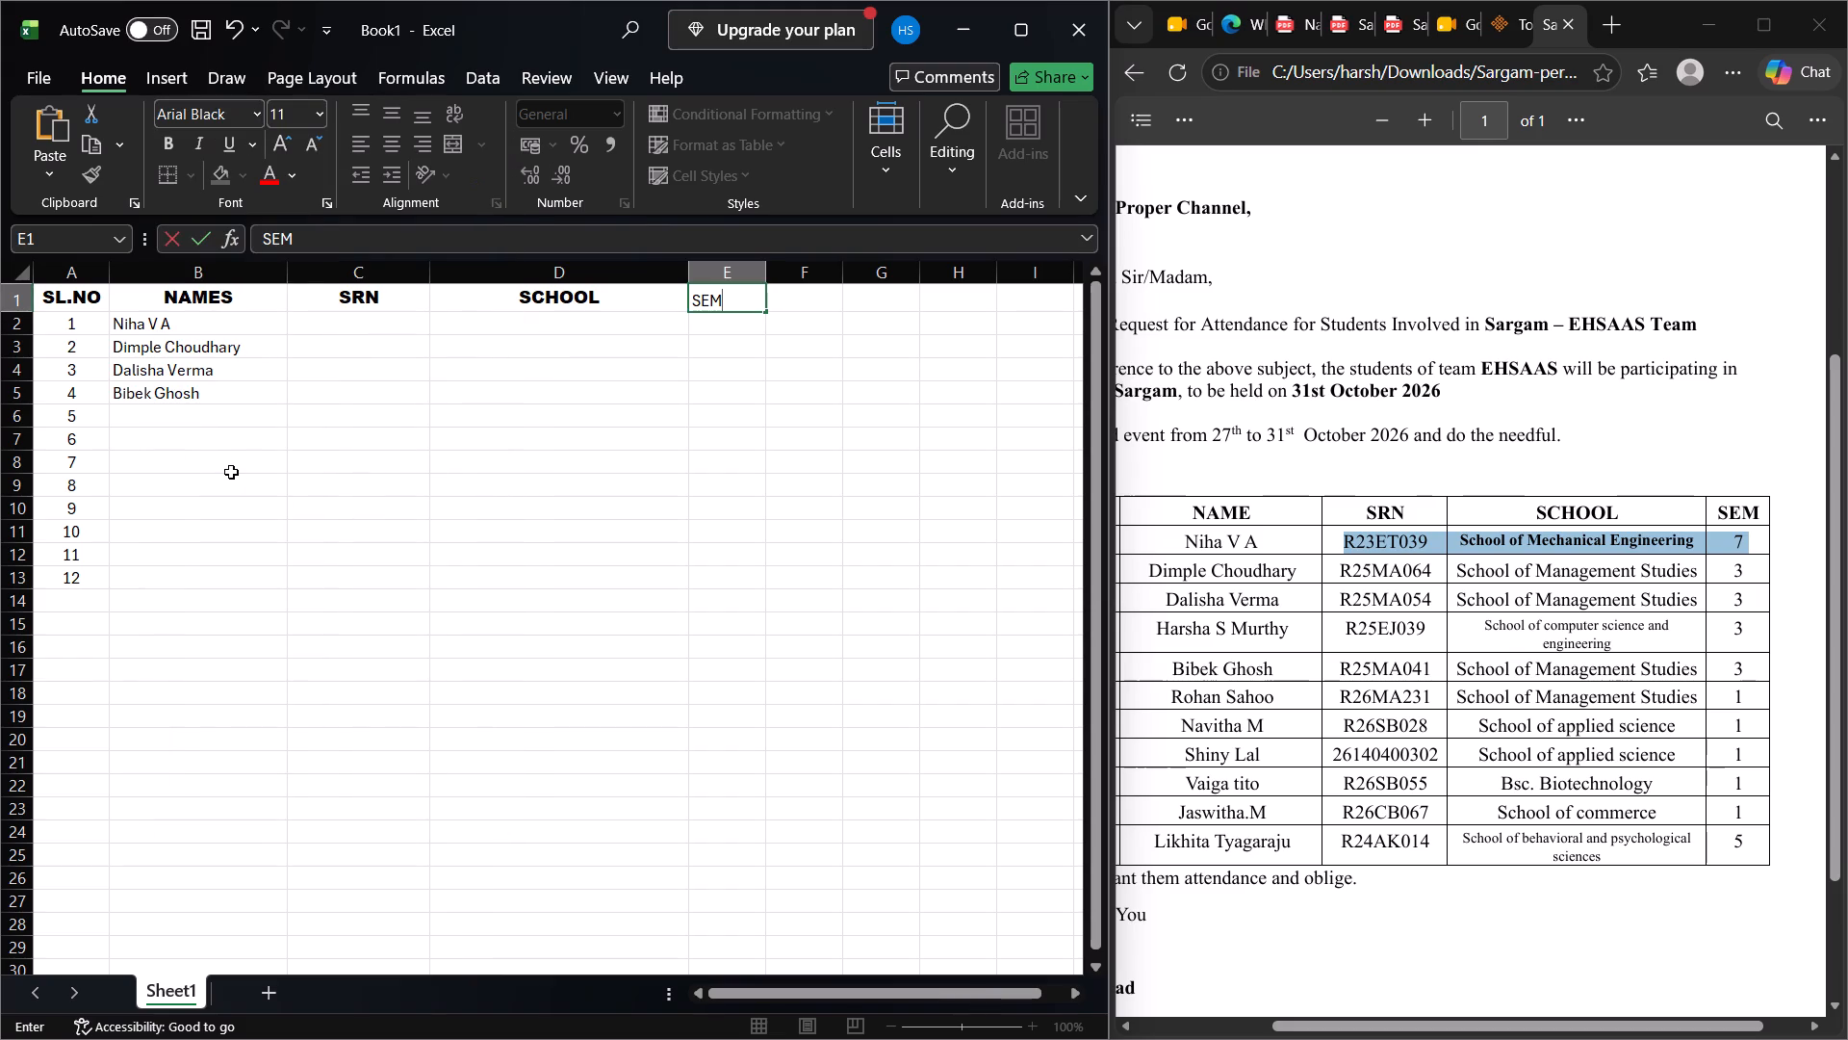
{"action": "double_click", "coordinate": [737, 301]}
{"action": "left_click", "coordinate": [251, 112]}
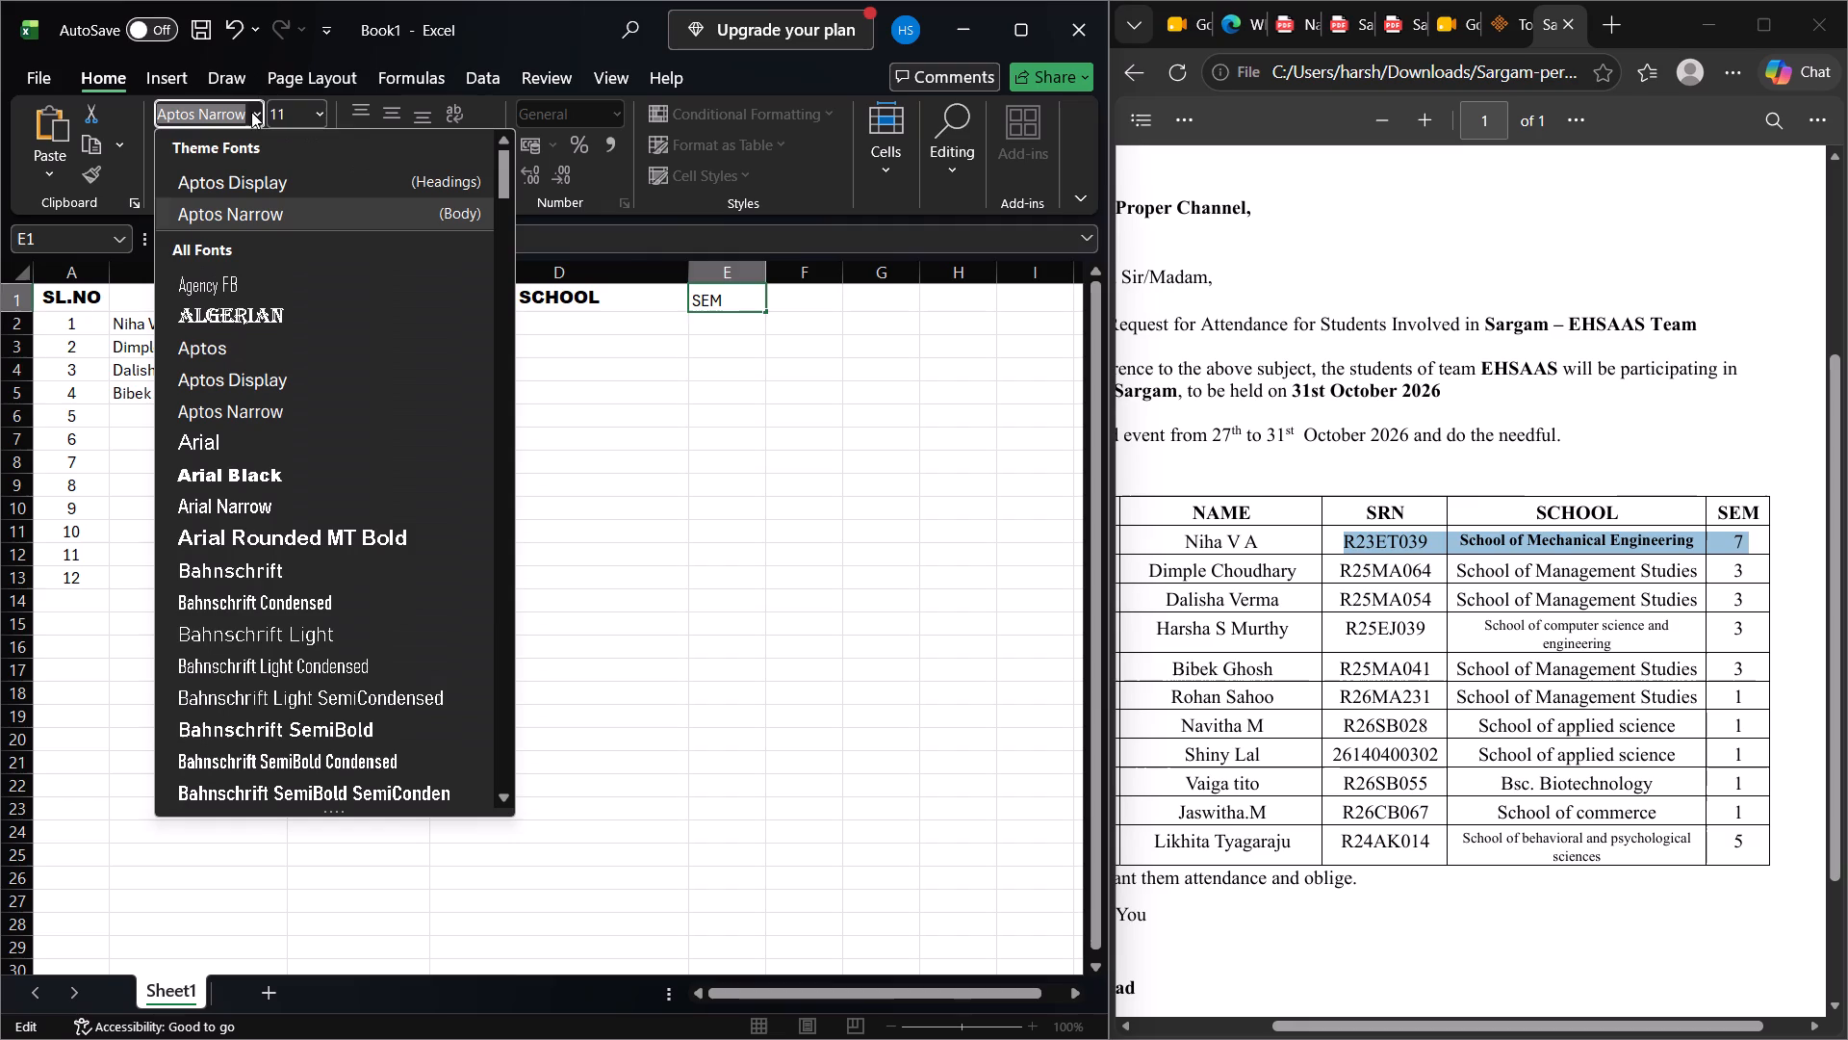
{"action": "left_click", "coordinate": [234, 467]}
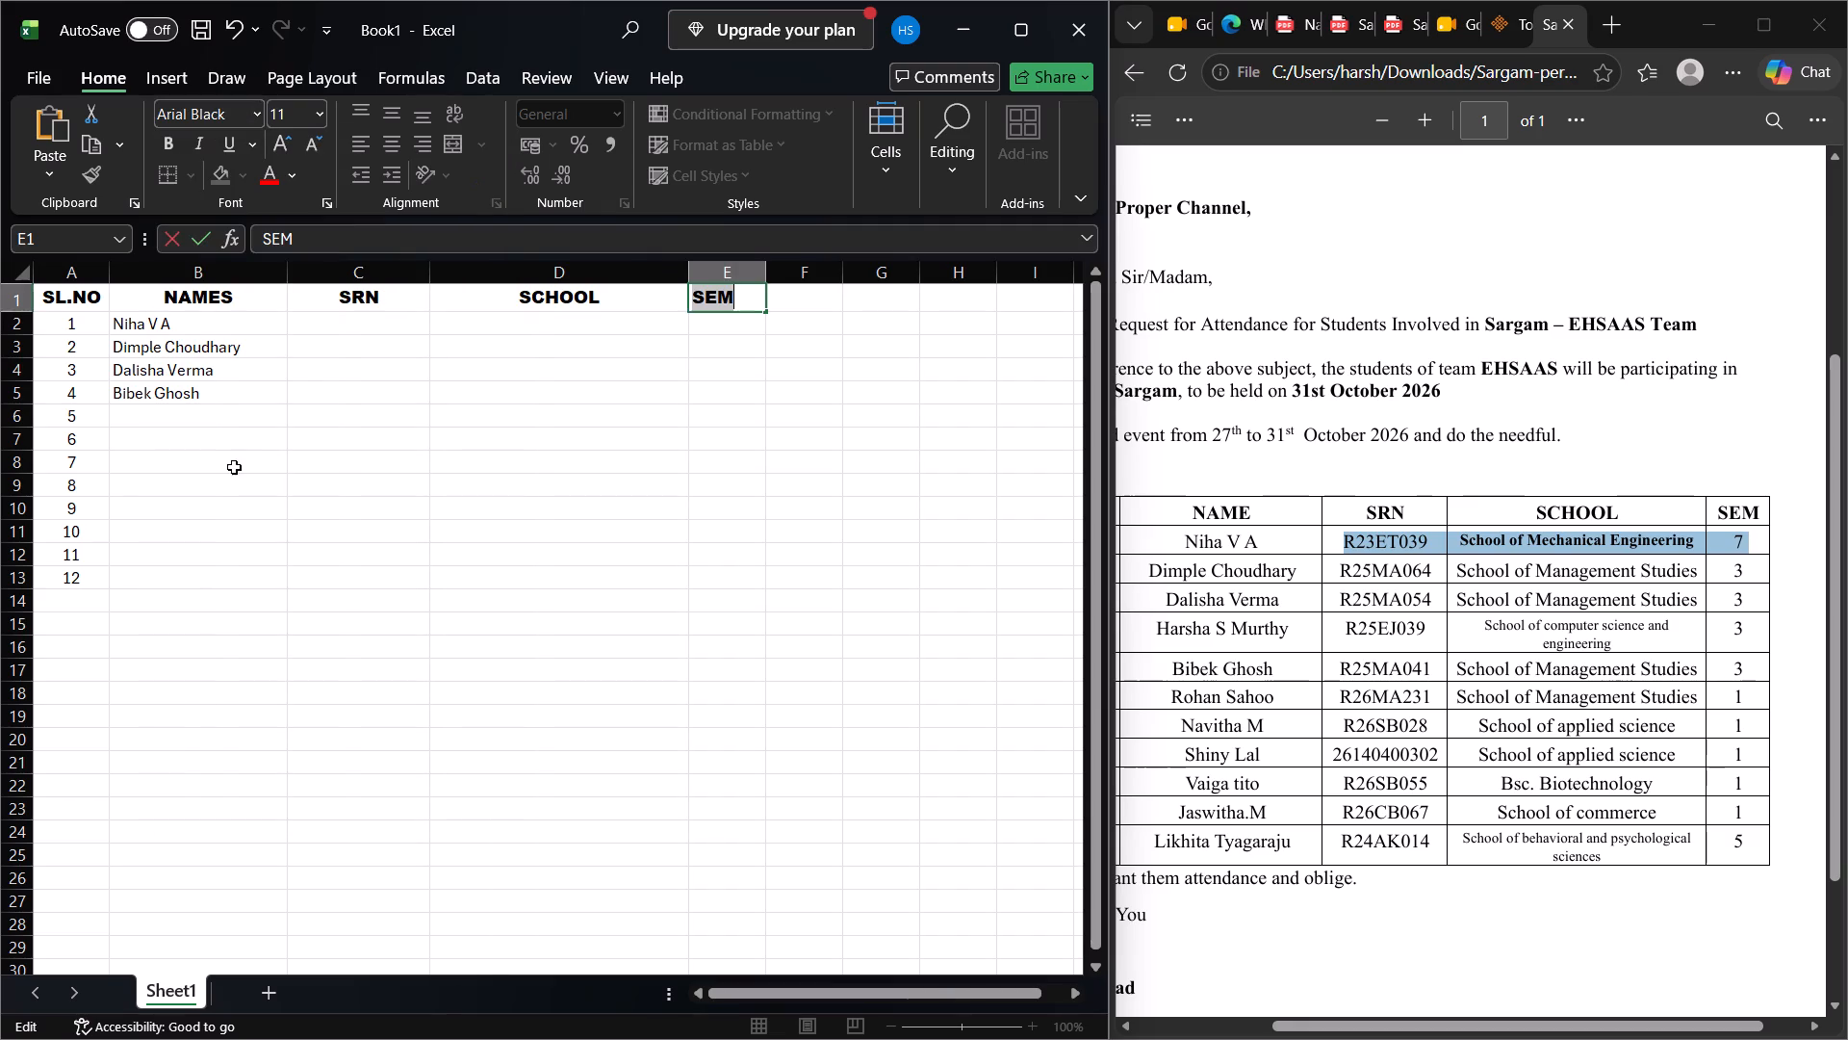
{"action": "left_click", "coordinate": [735, 308]}
{"action": "left_click", "coordinate": [748, 303]}
{"action": "left_click_drag", "start_coordinate": [742, 301], "coordinate": [694, 296]}
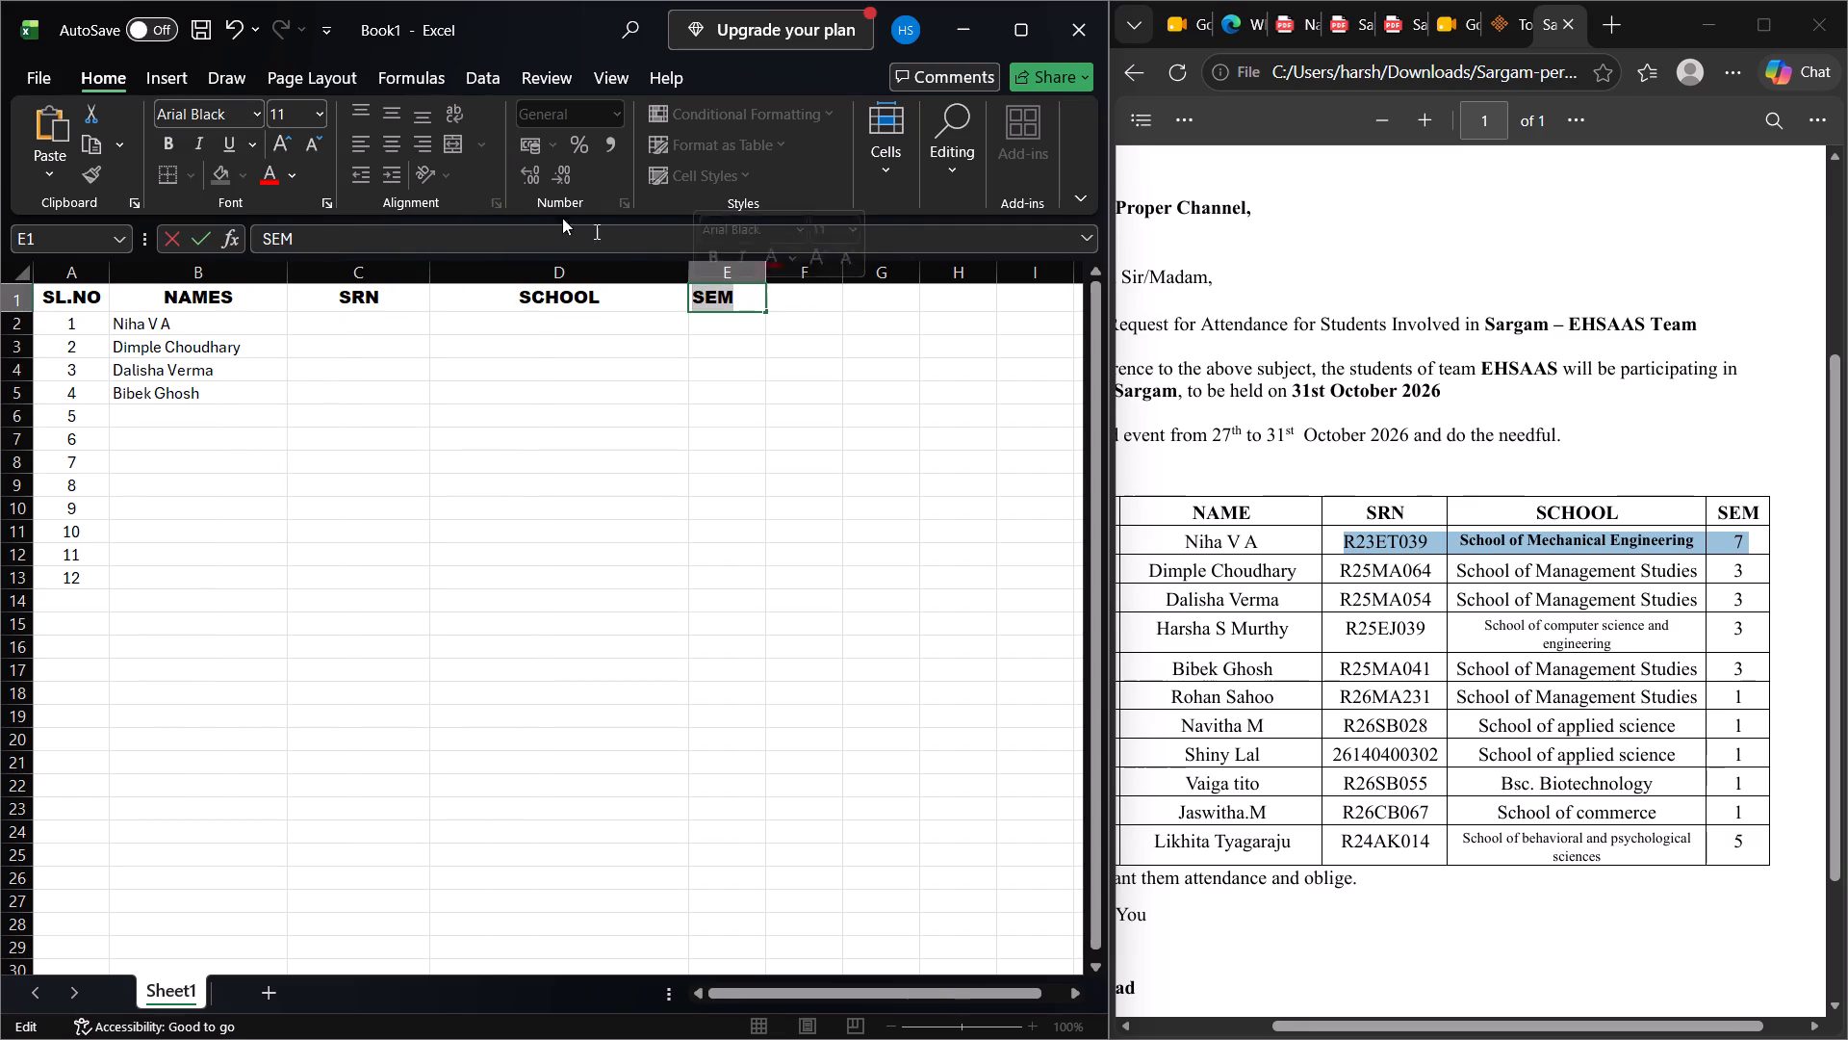
{"action": "left_click", "coordinate": [551, 462]}
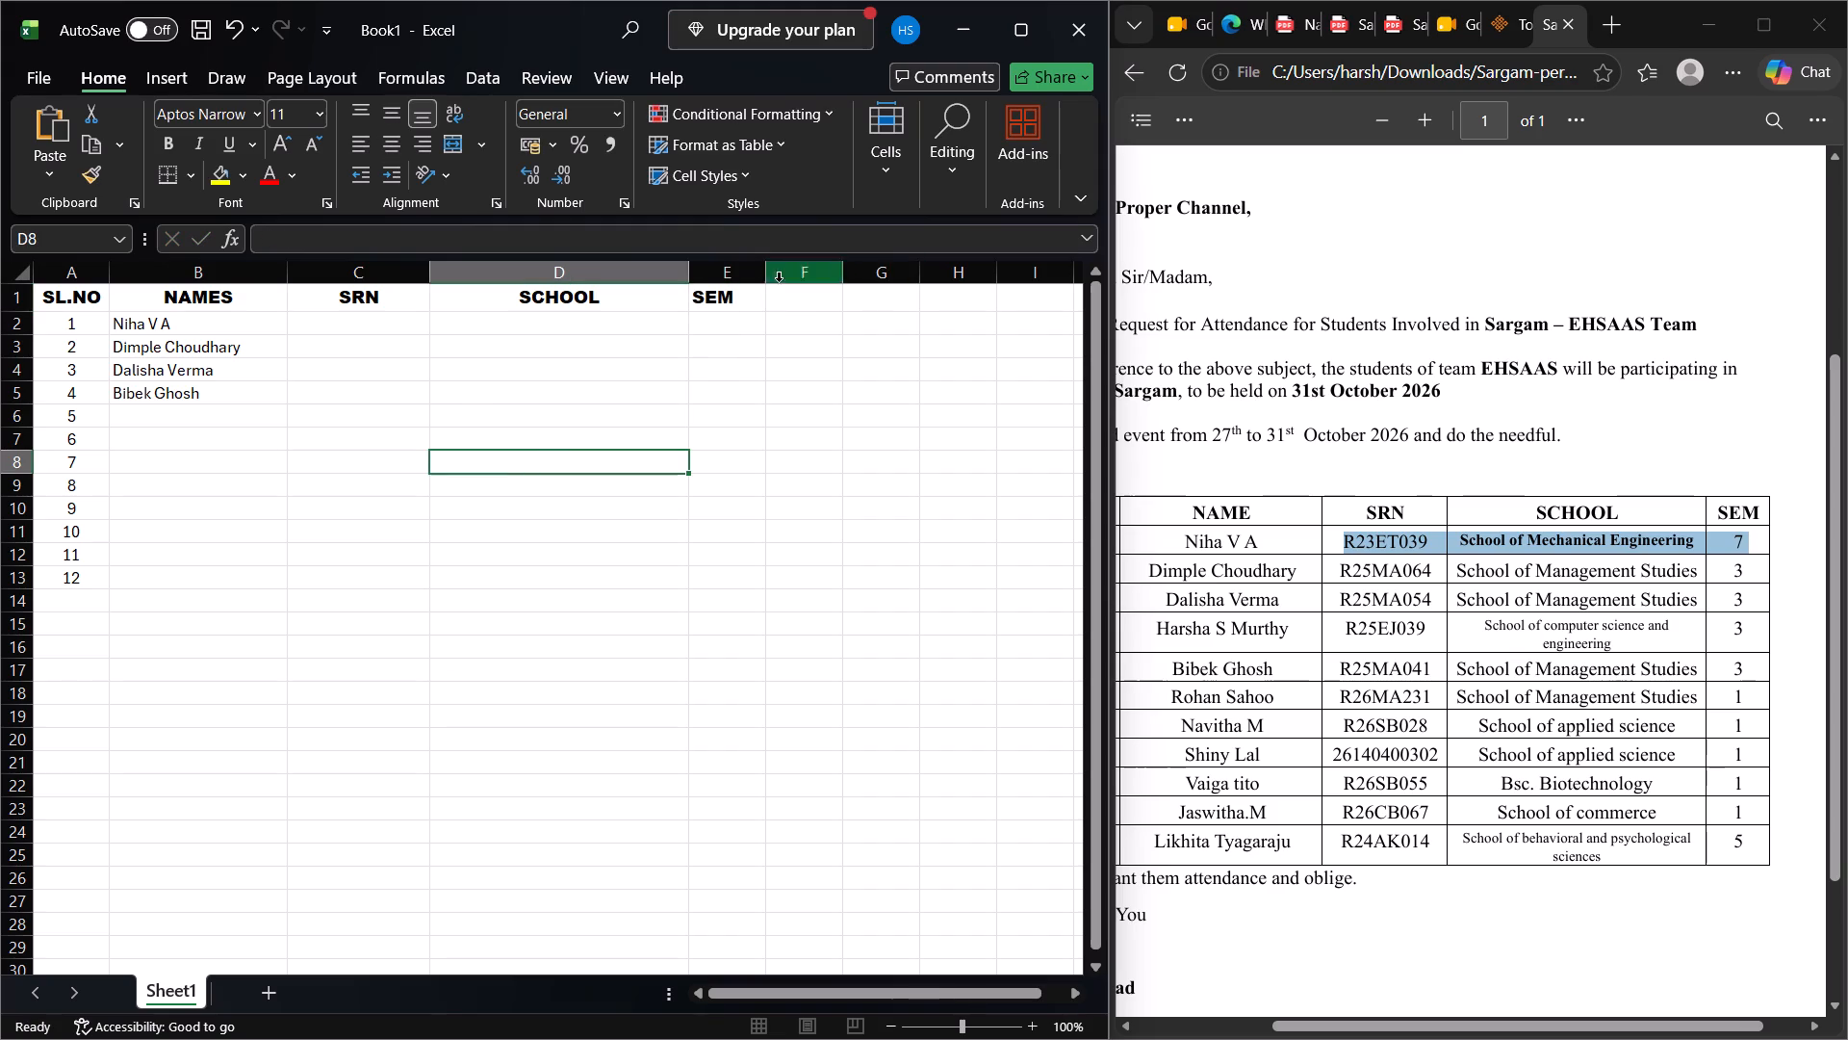
Centre the SEM heading horizontally in cell E1.
{"action": "left_click", "coordinate": [746, 299]}
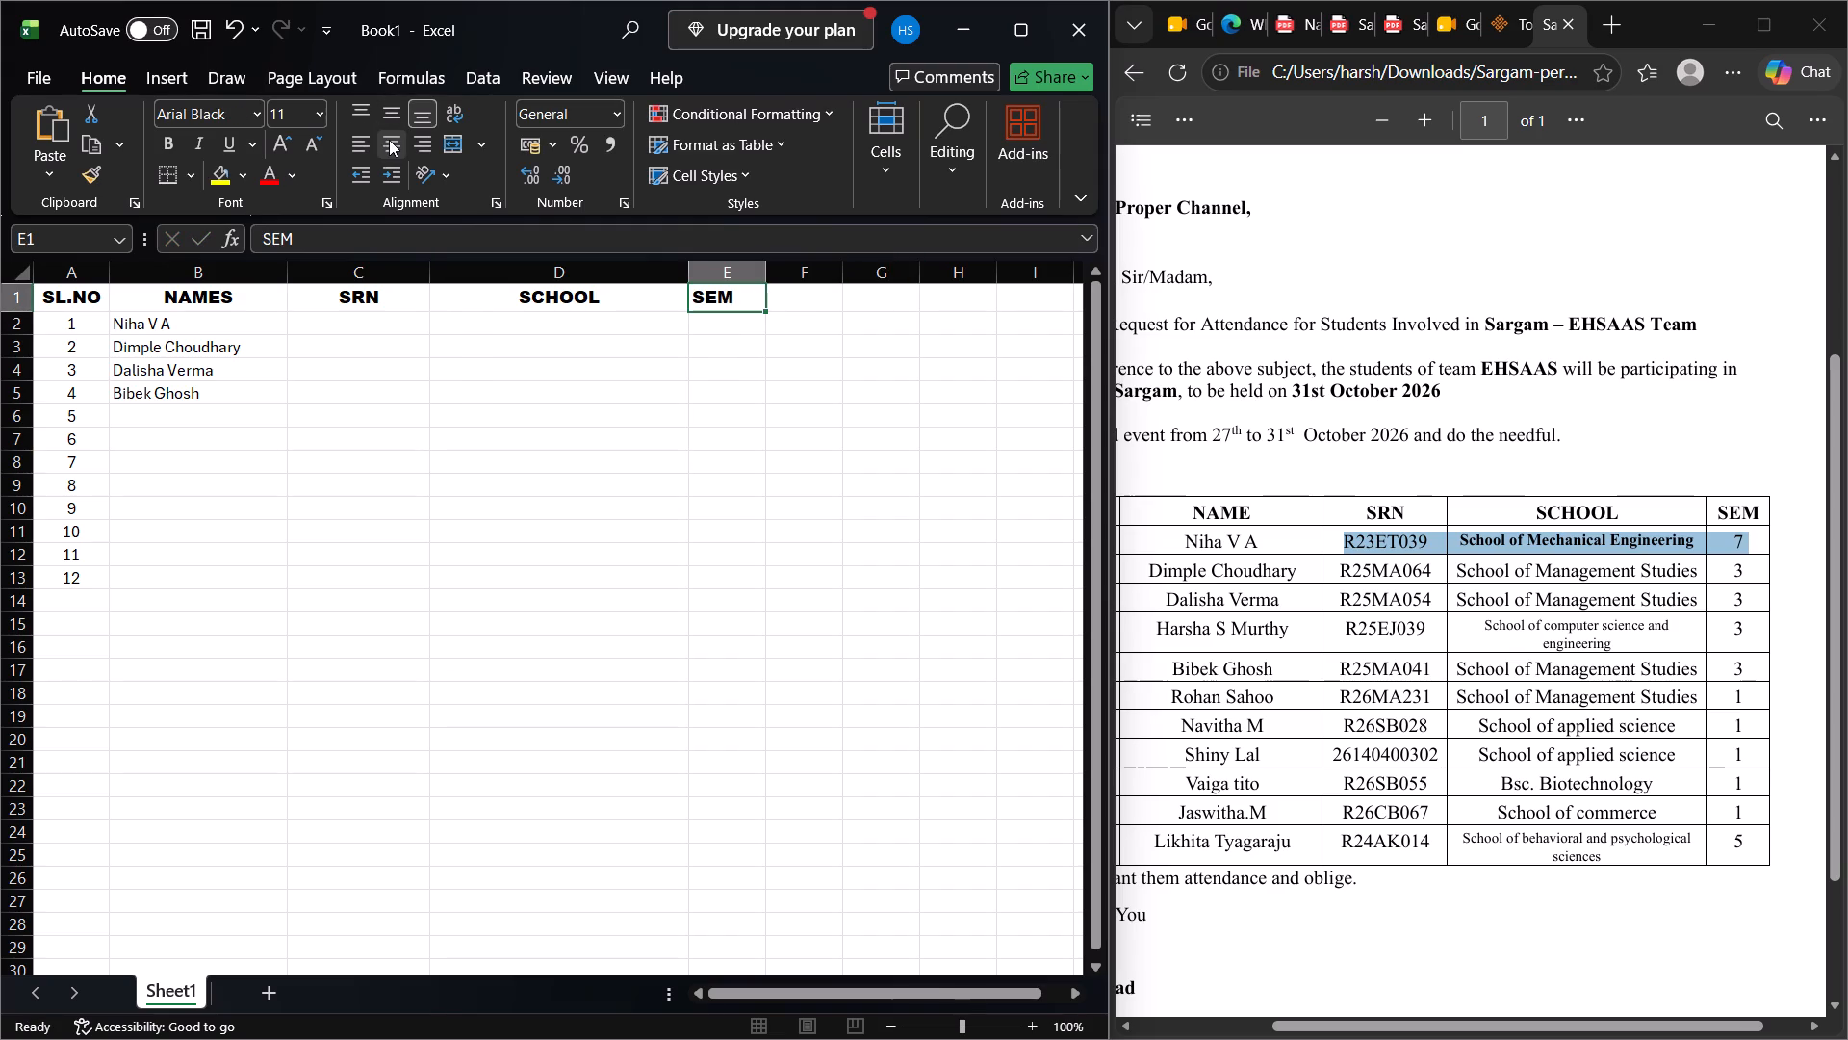
{"action": "left_click", "coordinate": [389, 140]}
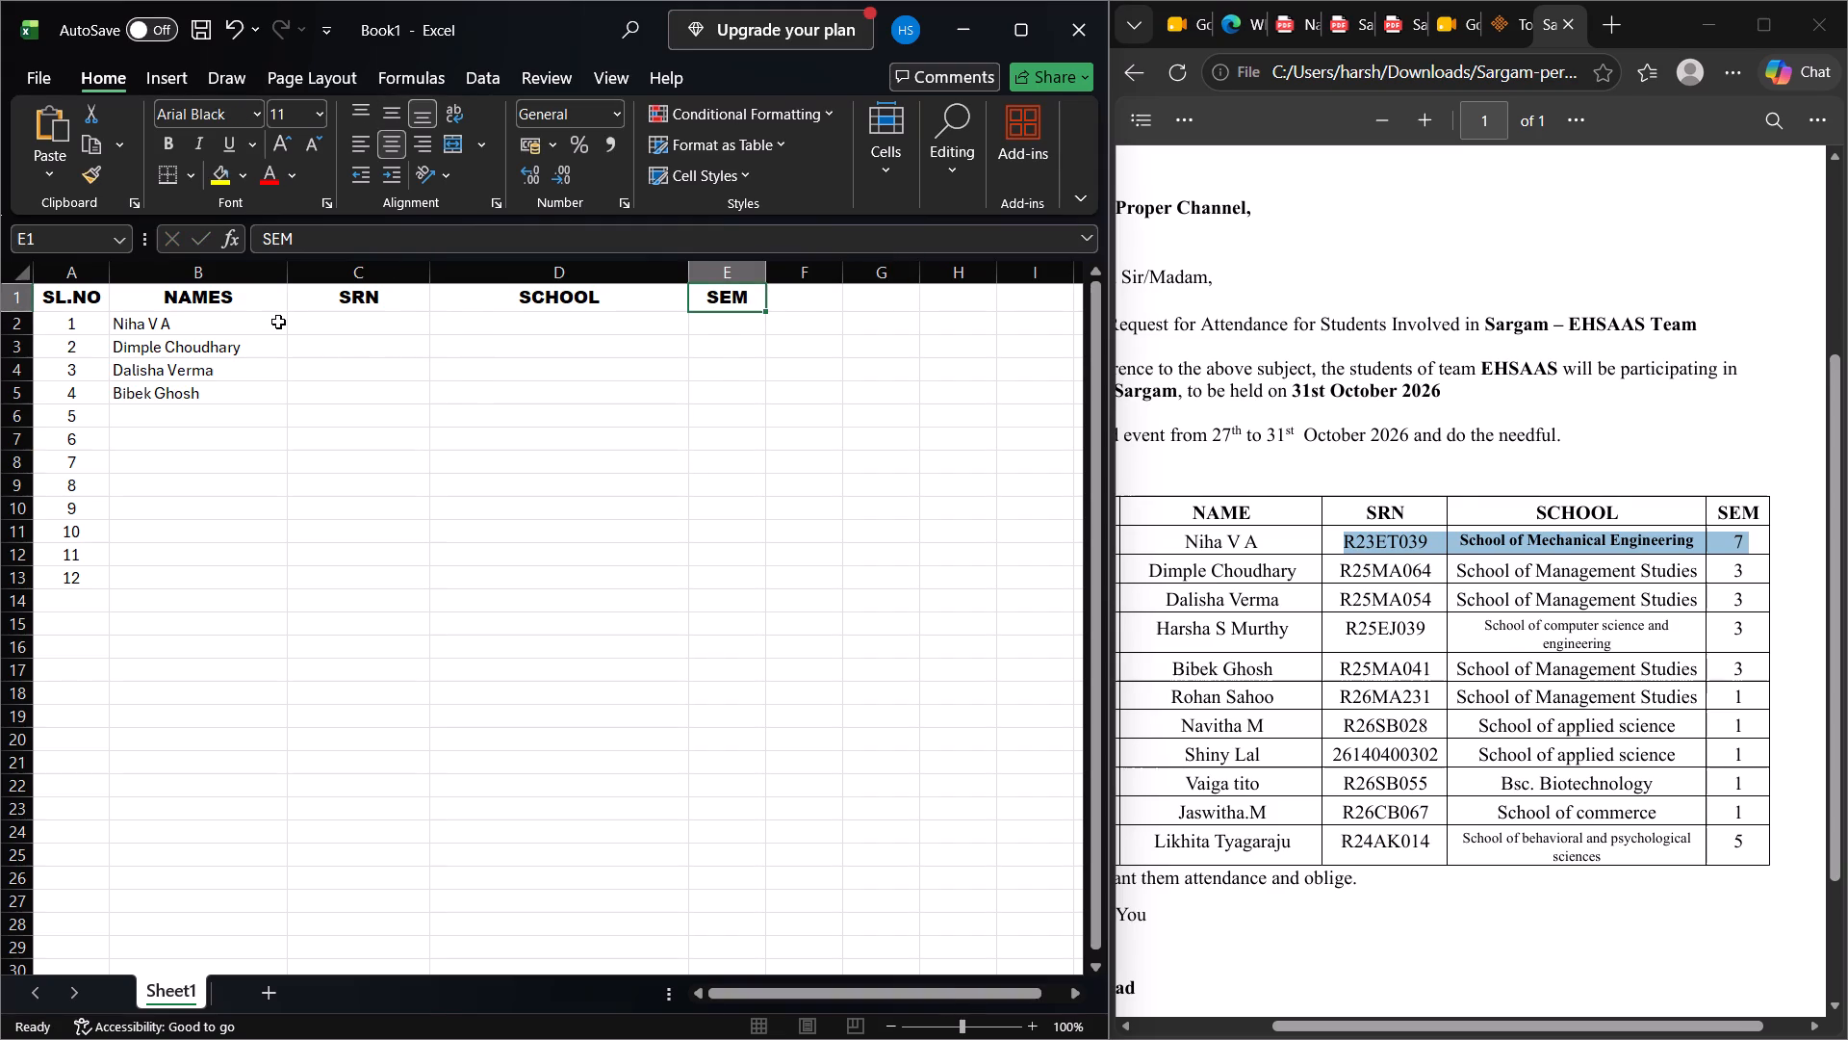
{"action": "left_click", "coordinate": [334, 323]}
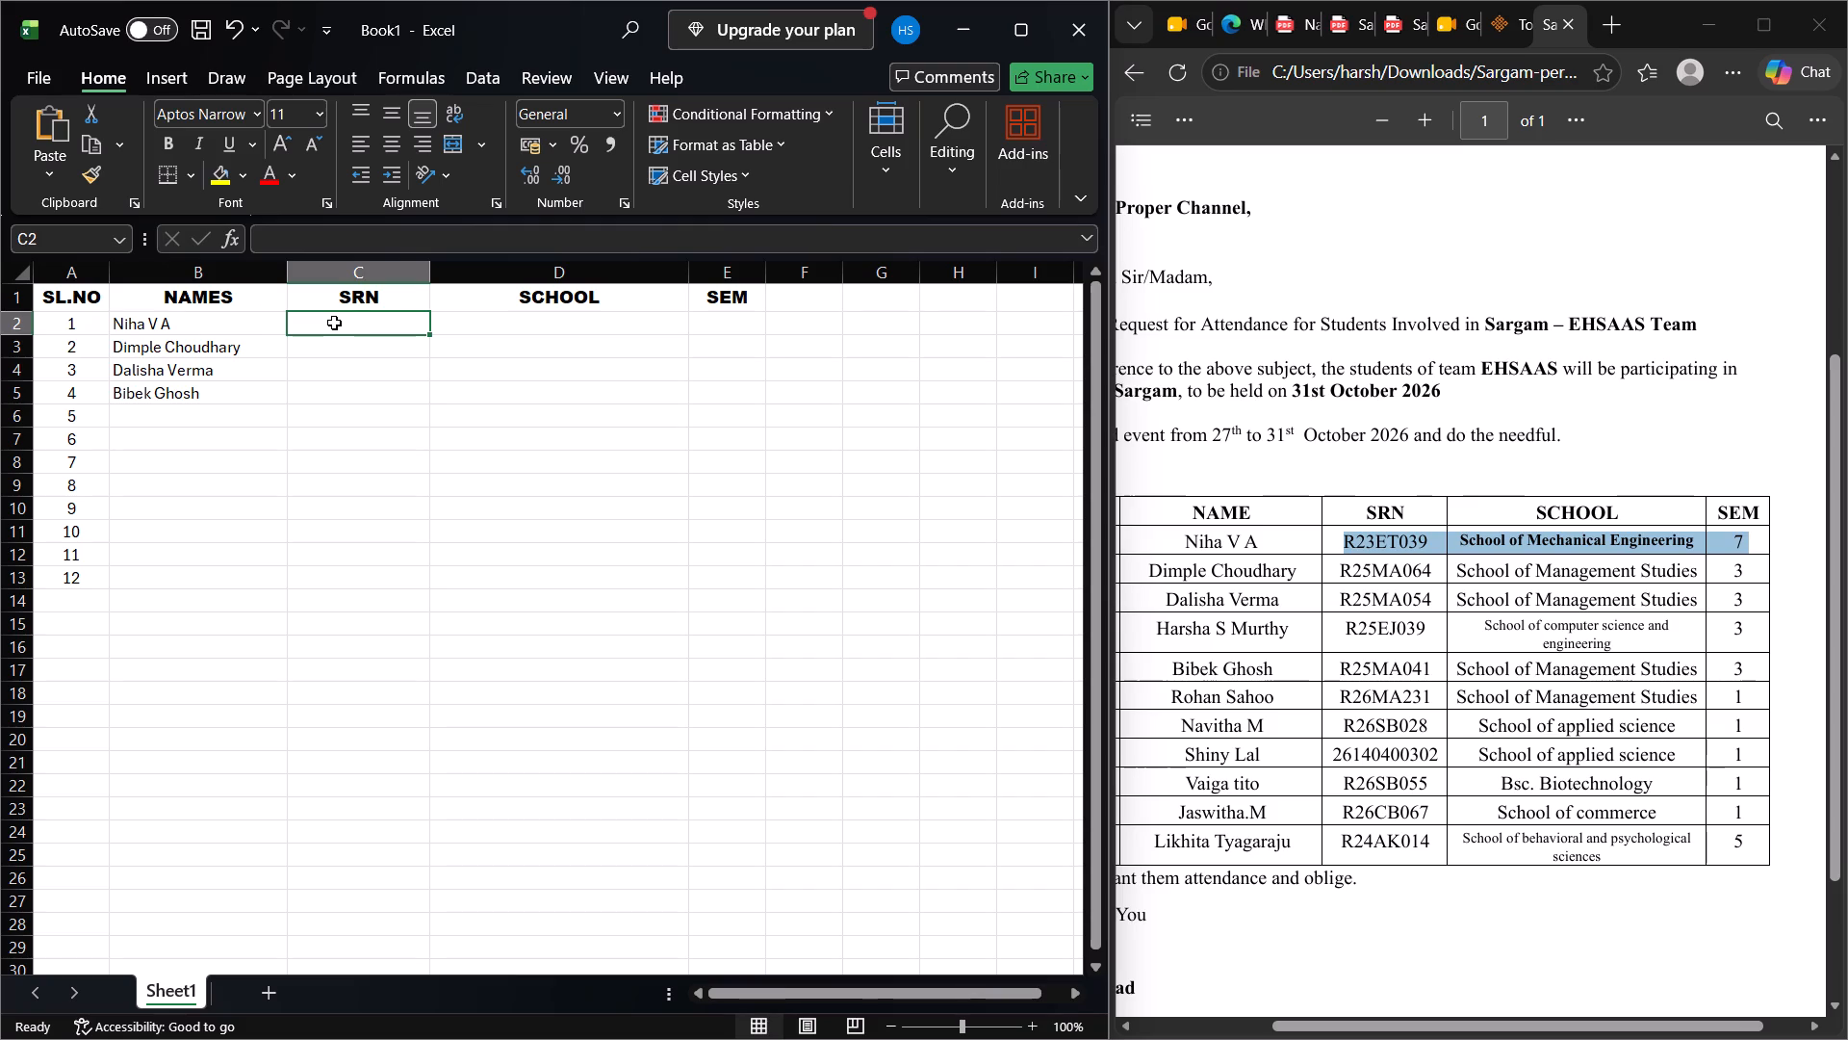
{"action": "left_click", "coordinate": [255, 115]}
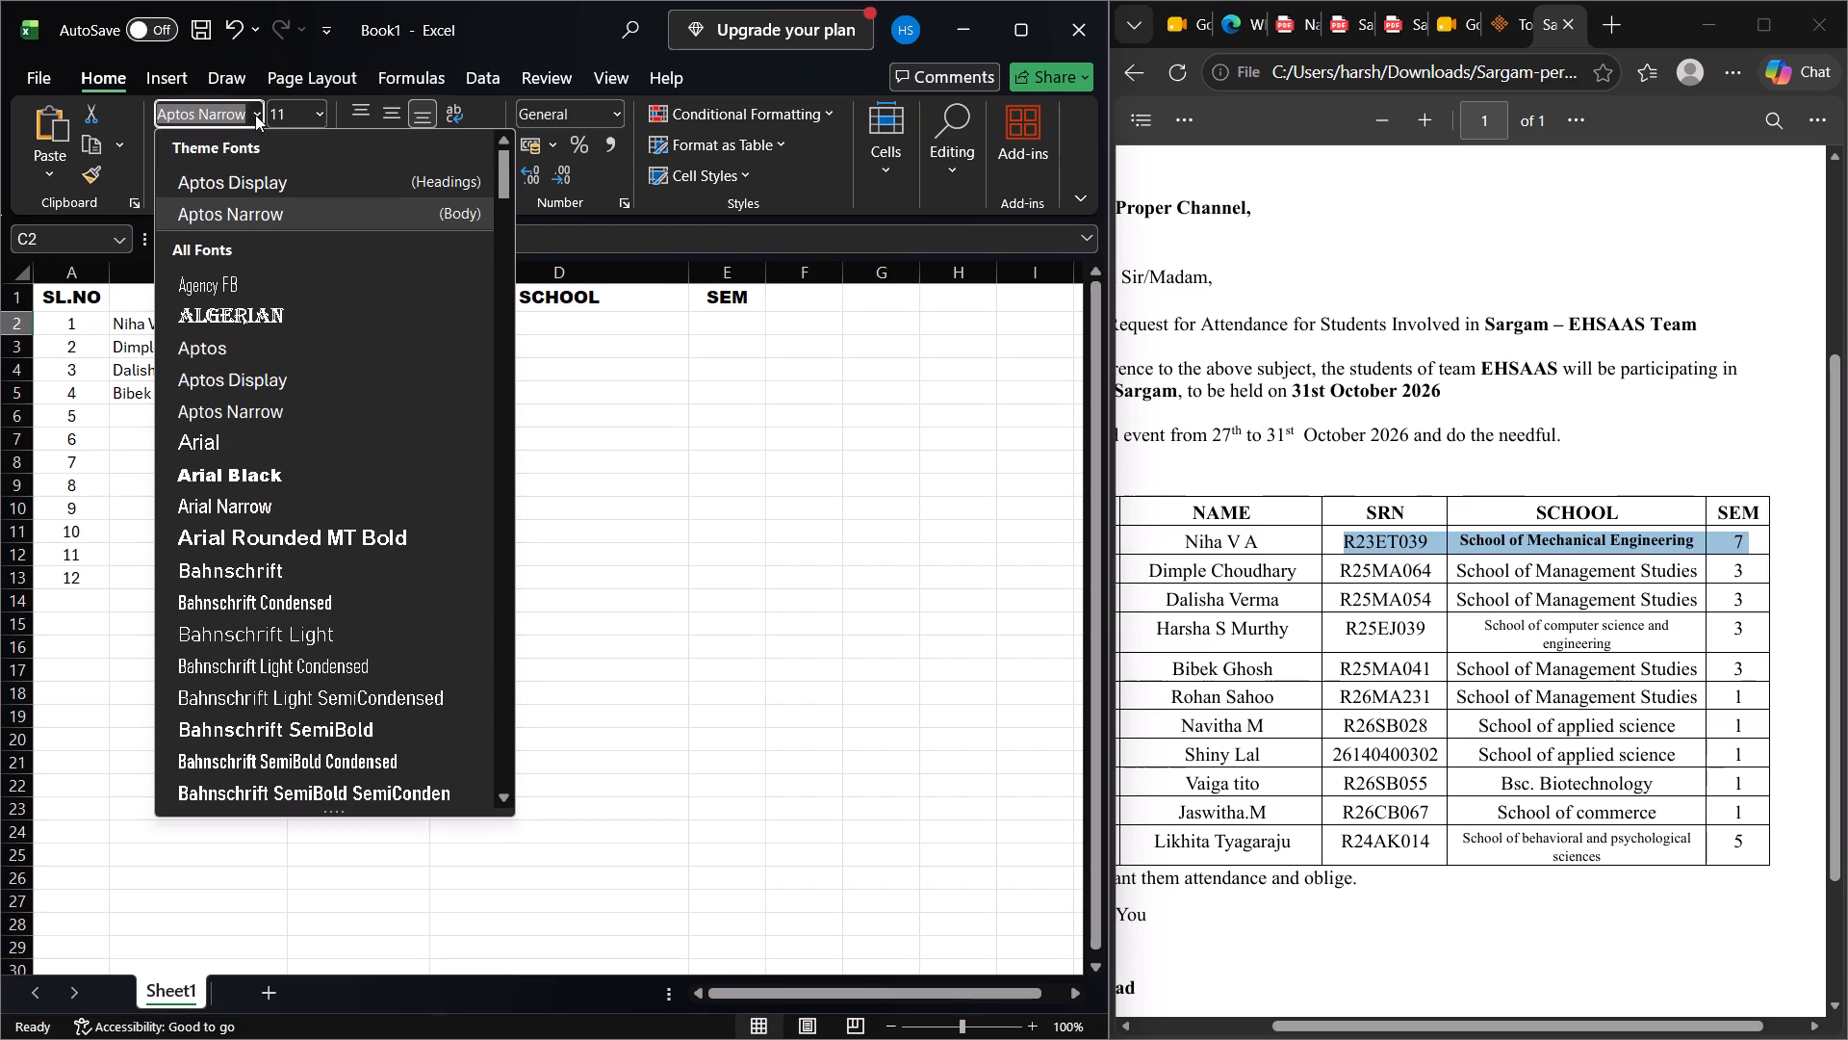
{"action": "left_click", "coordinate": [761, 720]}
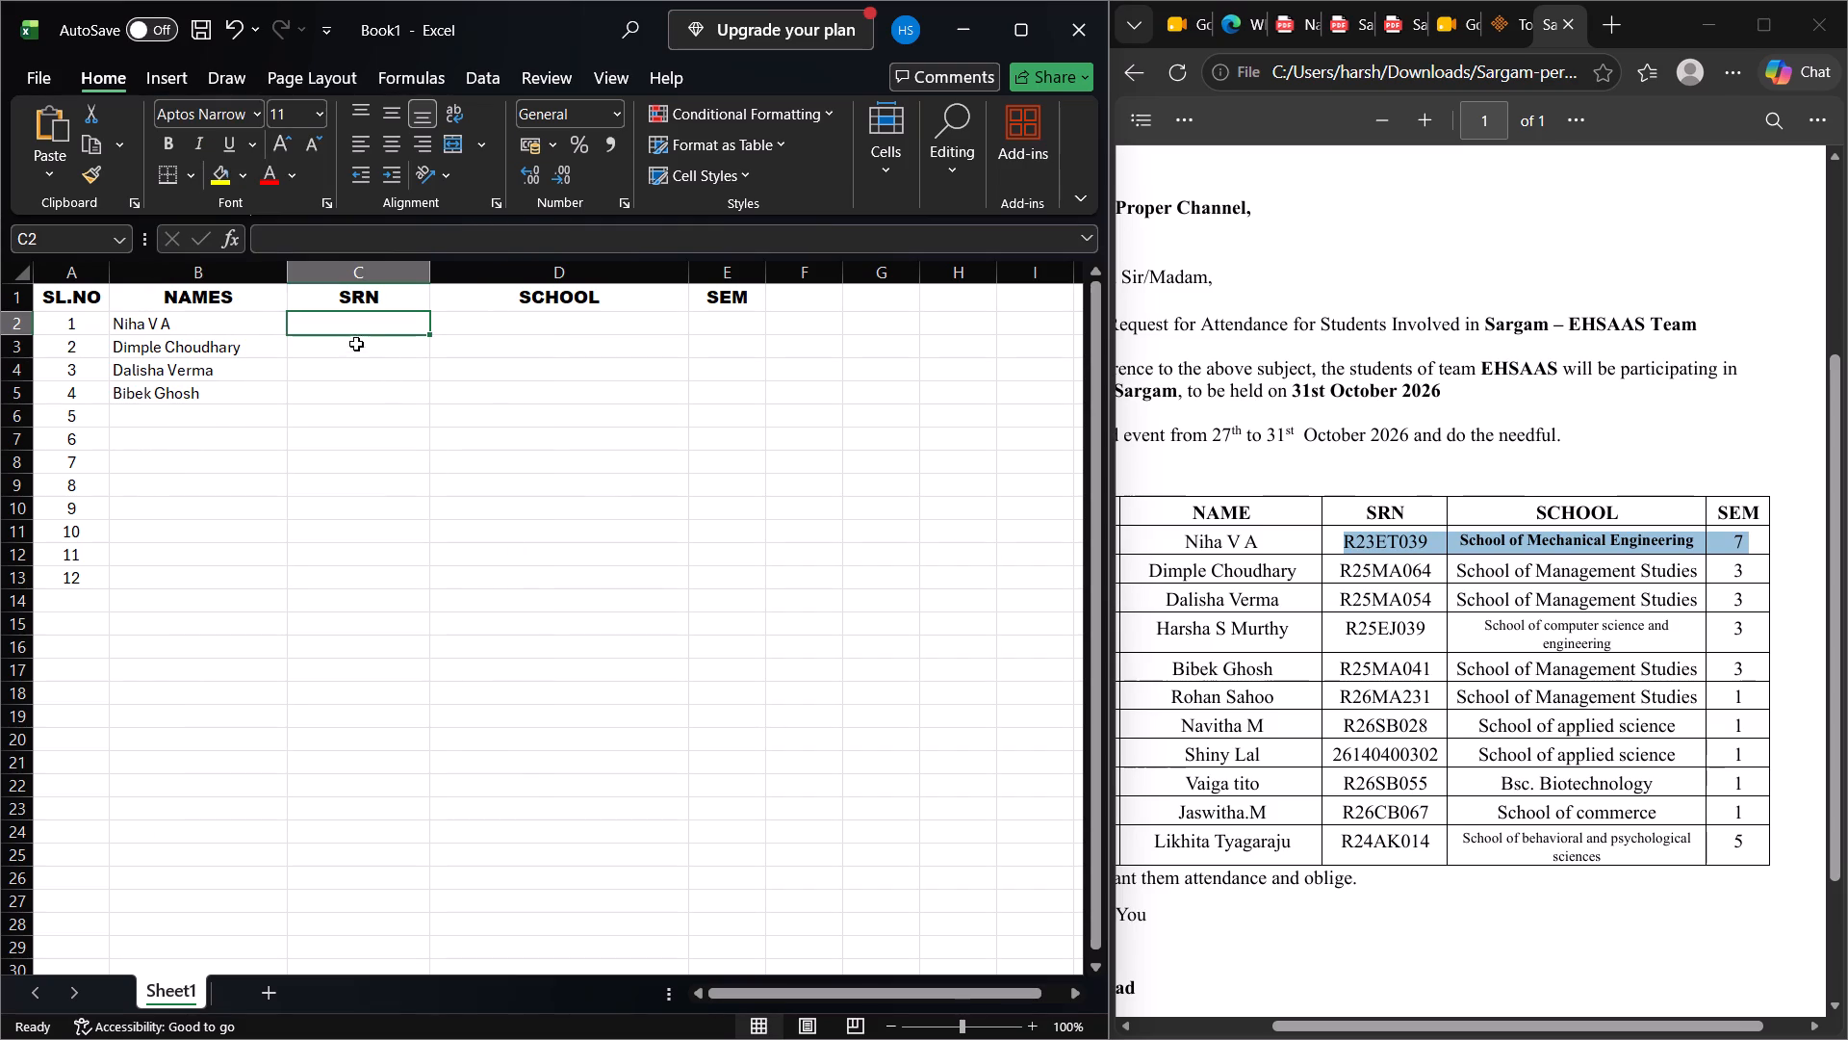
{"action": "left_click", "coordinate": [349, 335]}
Copy the name of student 6 from the letter's table into cell B6 of the workbook.
{"action": "left_click_drag", "start_coordinate": [1164, 699], "coordinate": [1236, 700]}
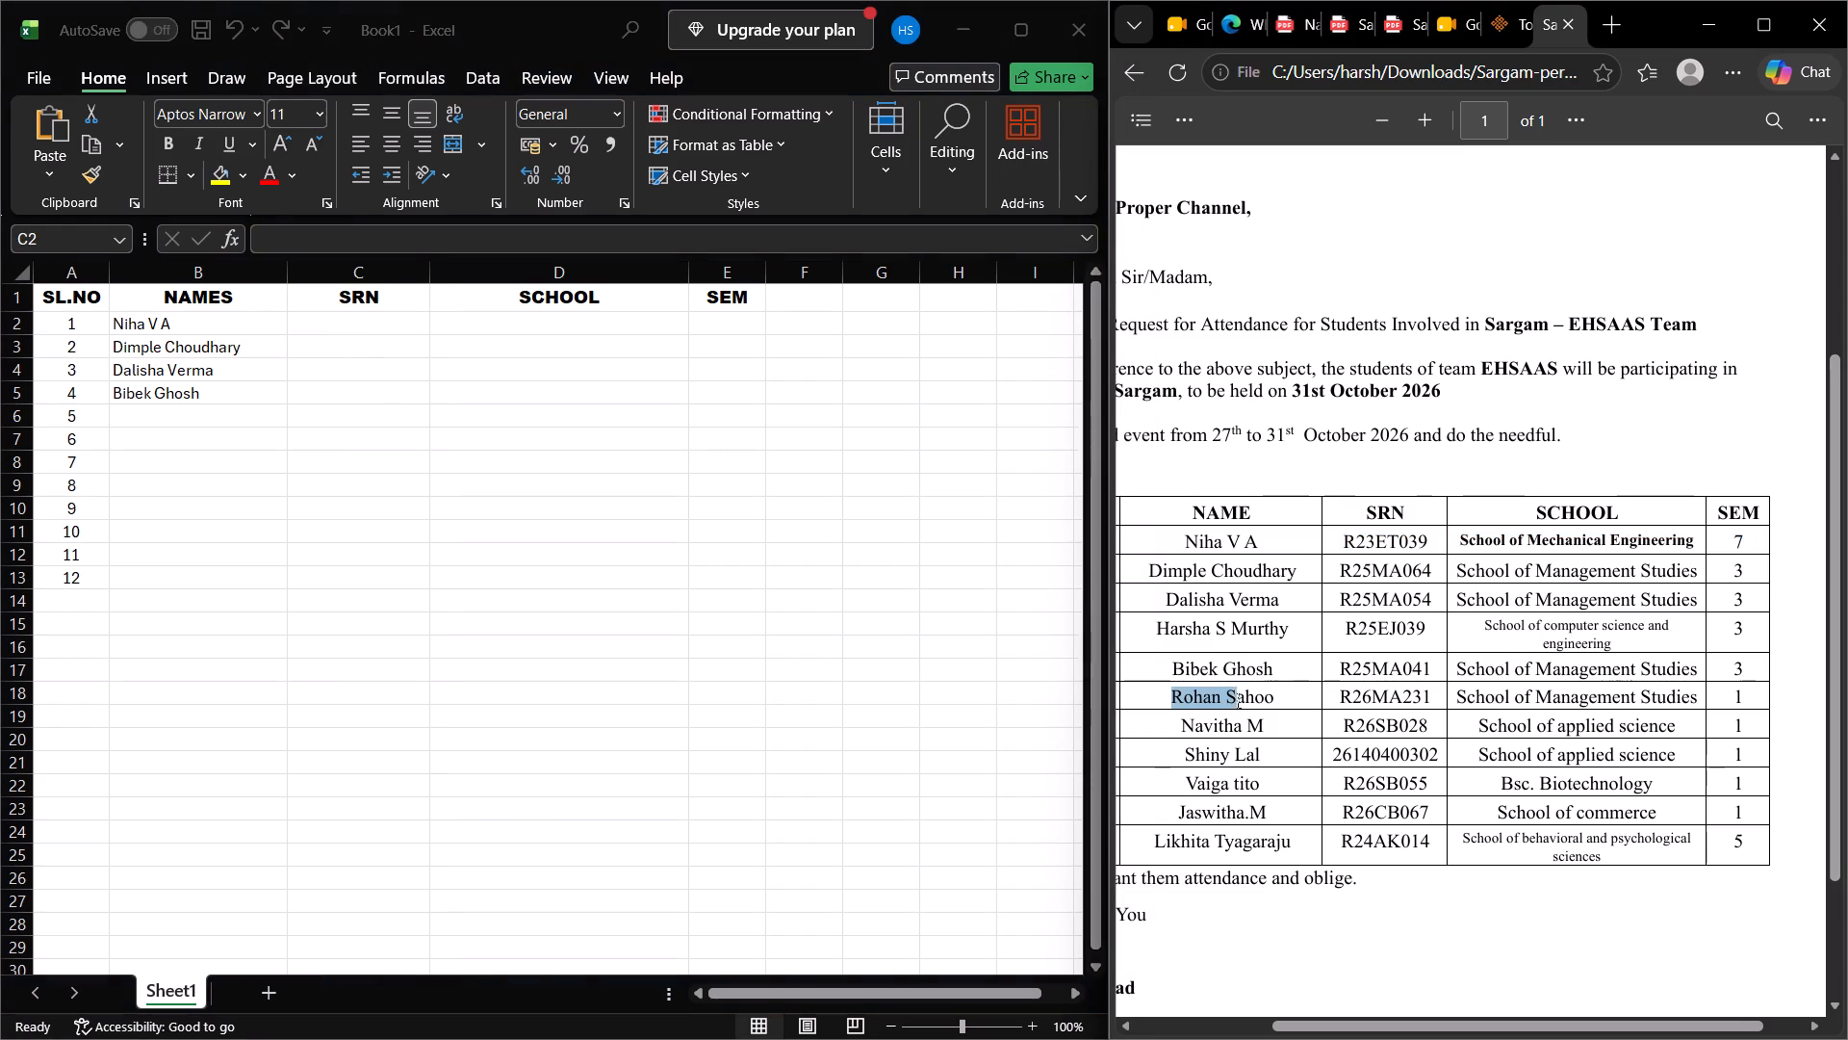
{"action": "left_click_drag", "start_coordinate": [1236, 700], "coordinate": [1270, 700]}
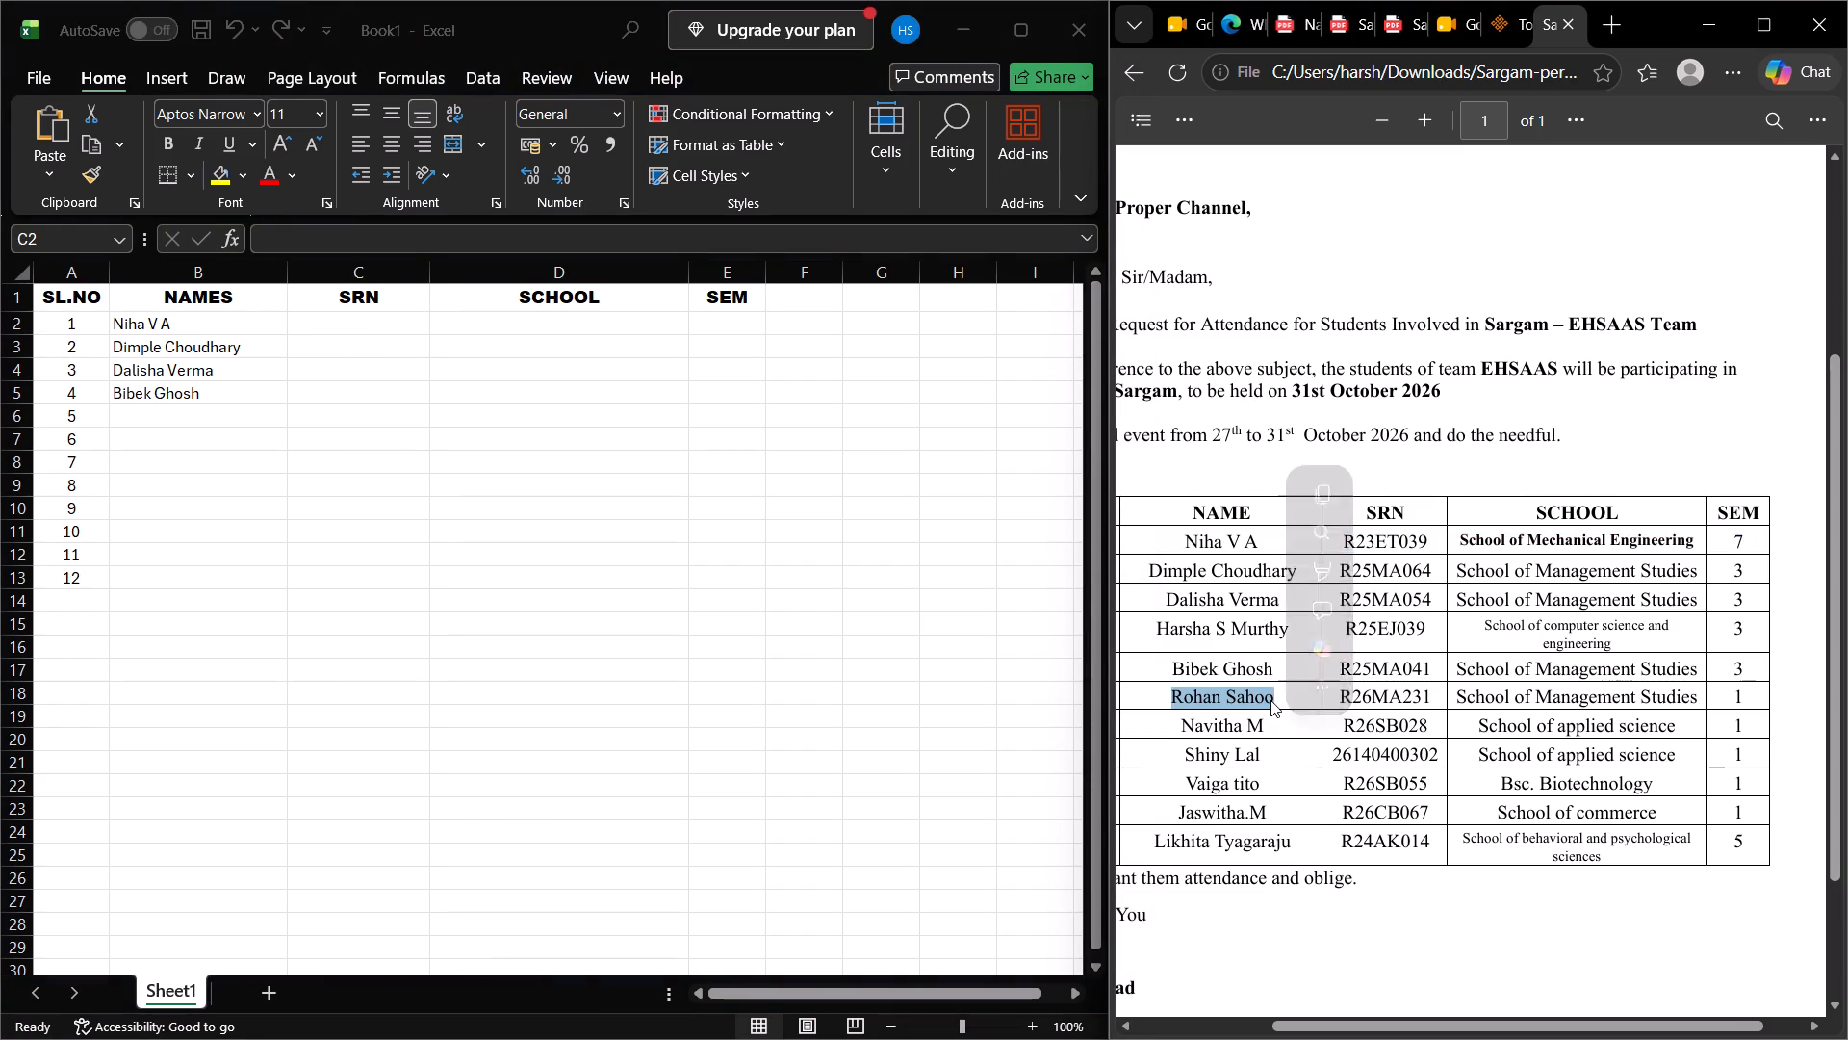
{"action": "key", "text": "ctrl+c"}
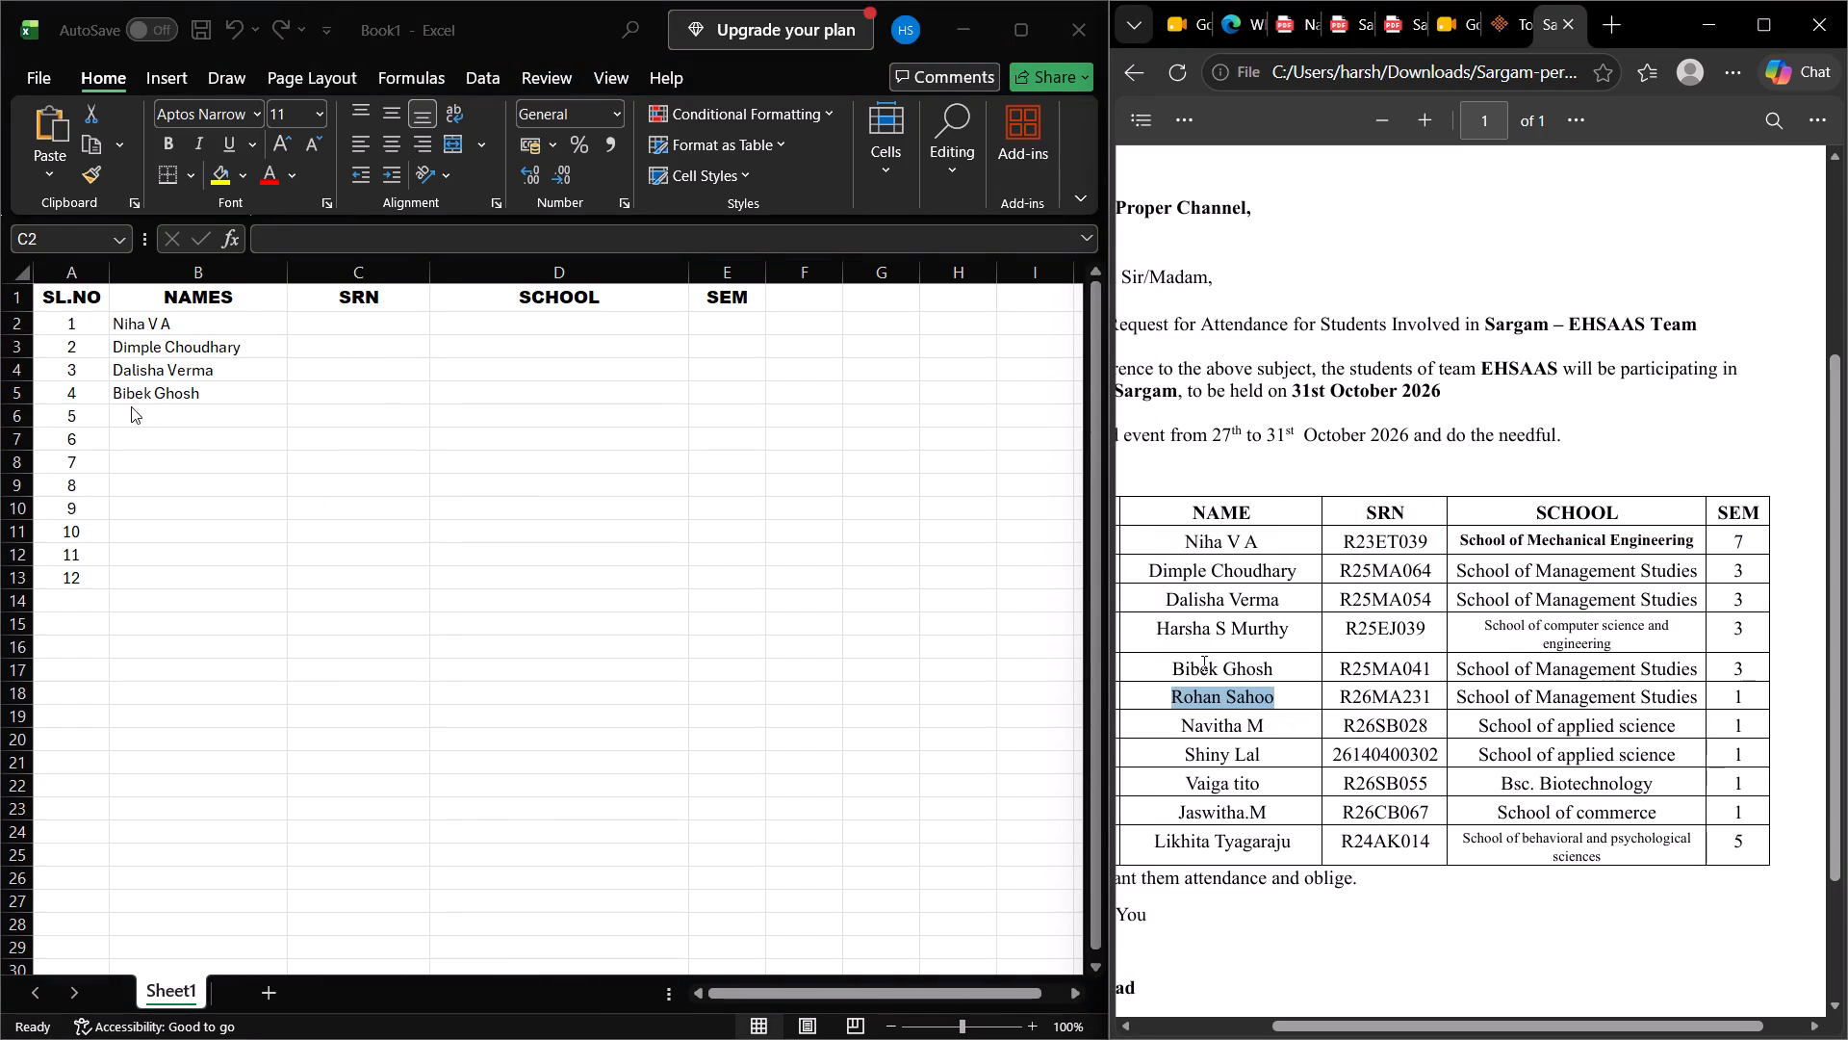
{"action": "left_click", "coordinate": [129, 417]}
{"action": "key", "text": "Down"}
{"action": "key", "text": "Left"}
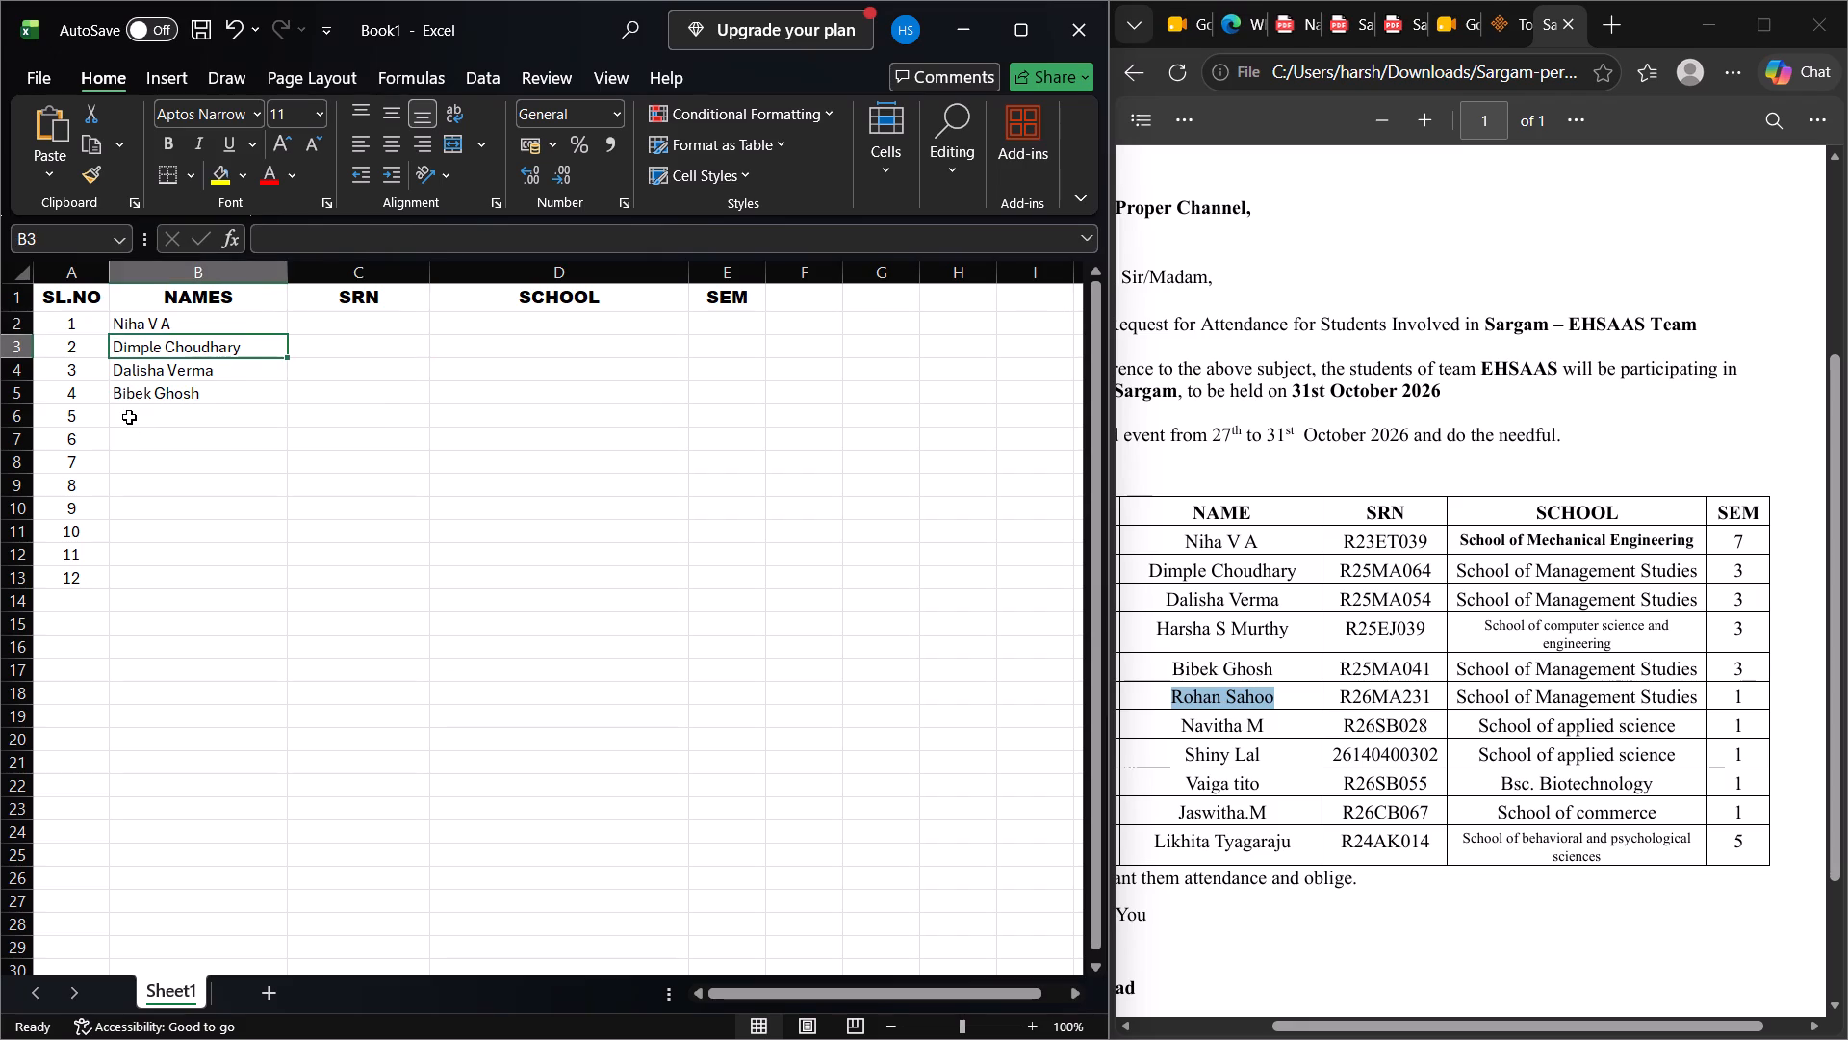
{"action": "key", "text": "Left"}
{"action": "key", "text": "Right"}
{"action": "key", "text": "Down"}
{"action": "key", "text": "Down"}
{"action": "key", "text": "Down"}
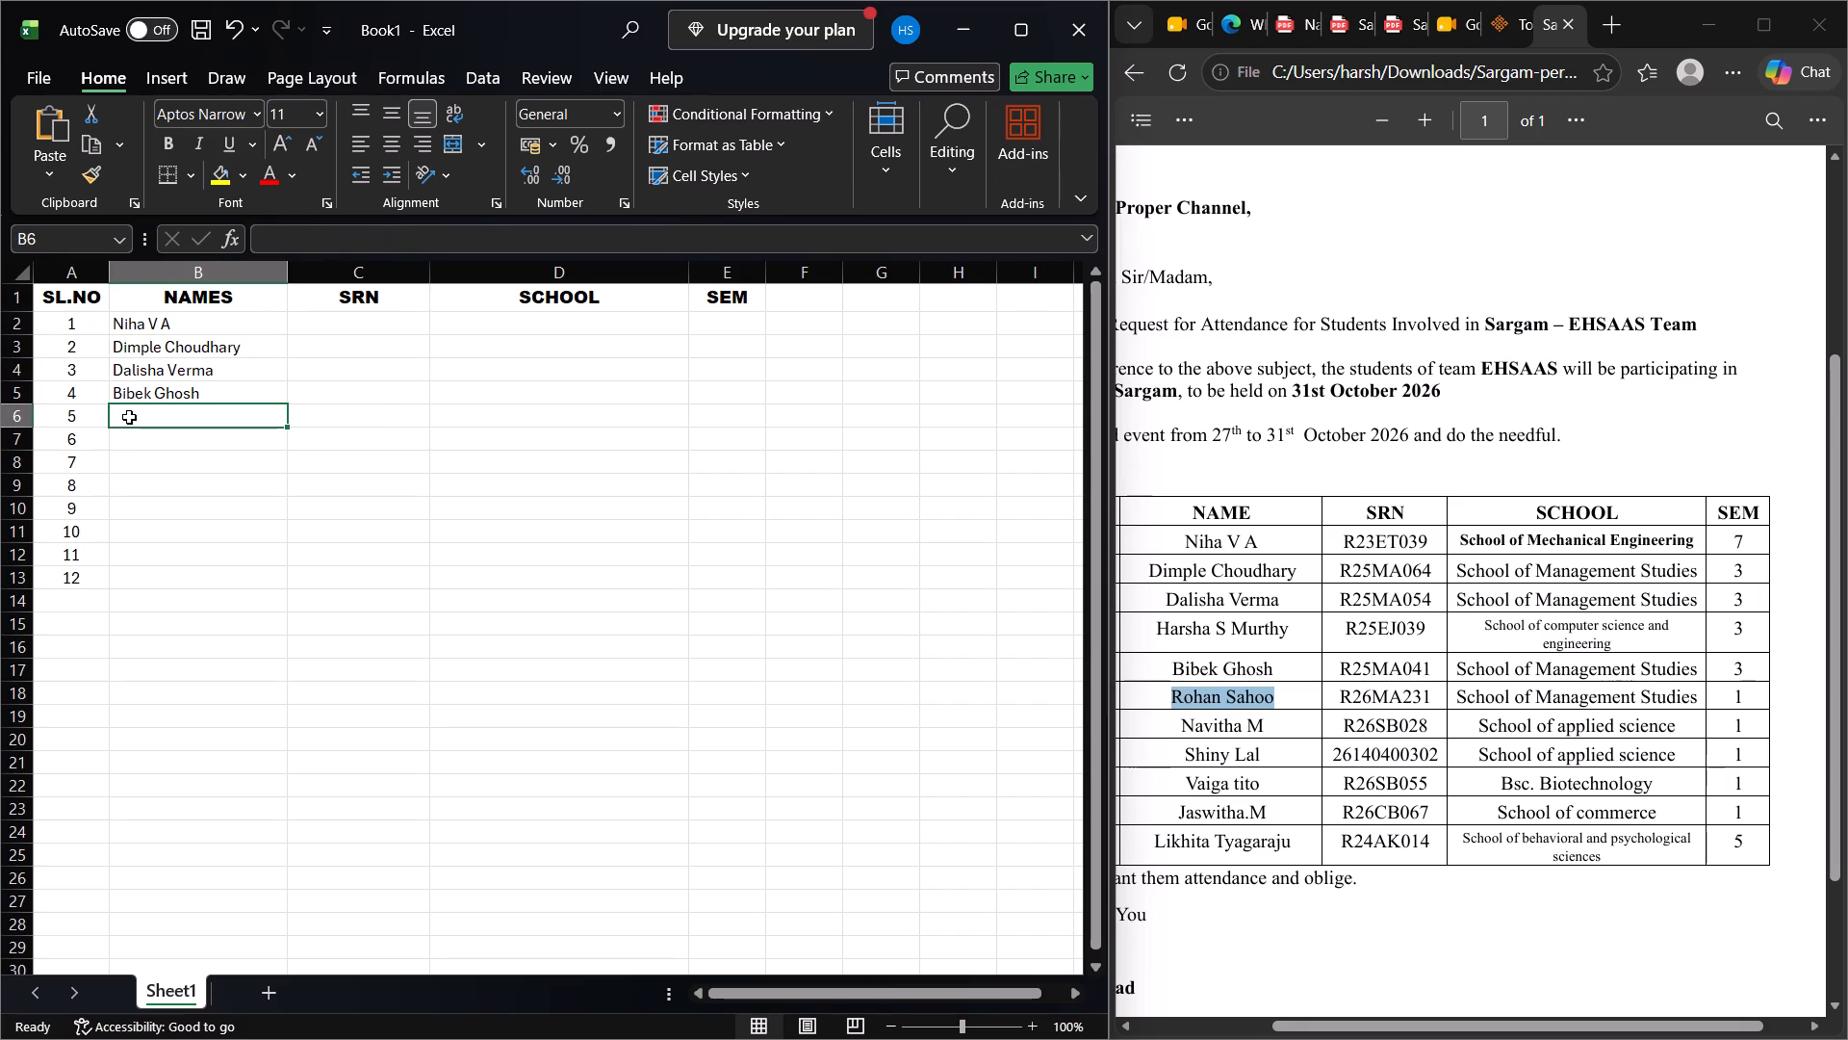
{"action": "key", "text": "ctrl+v"}
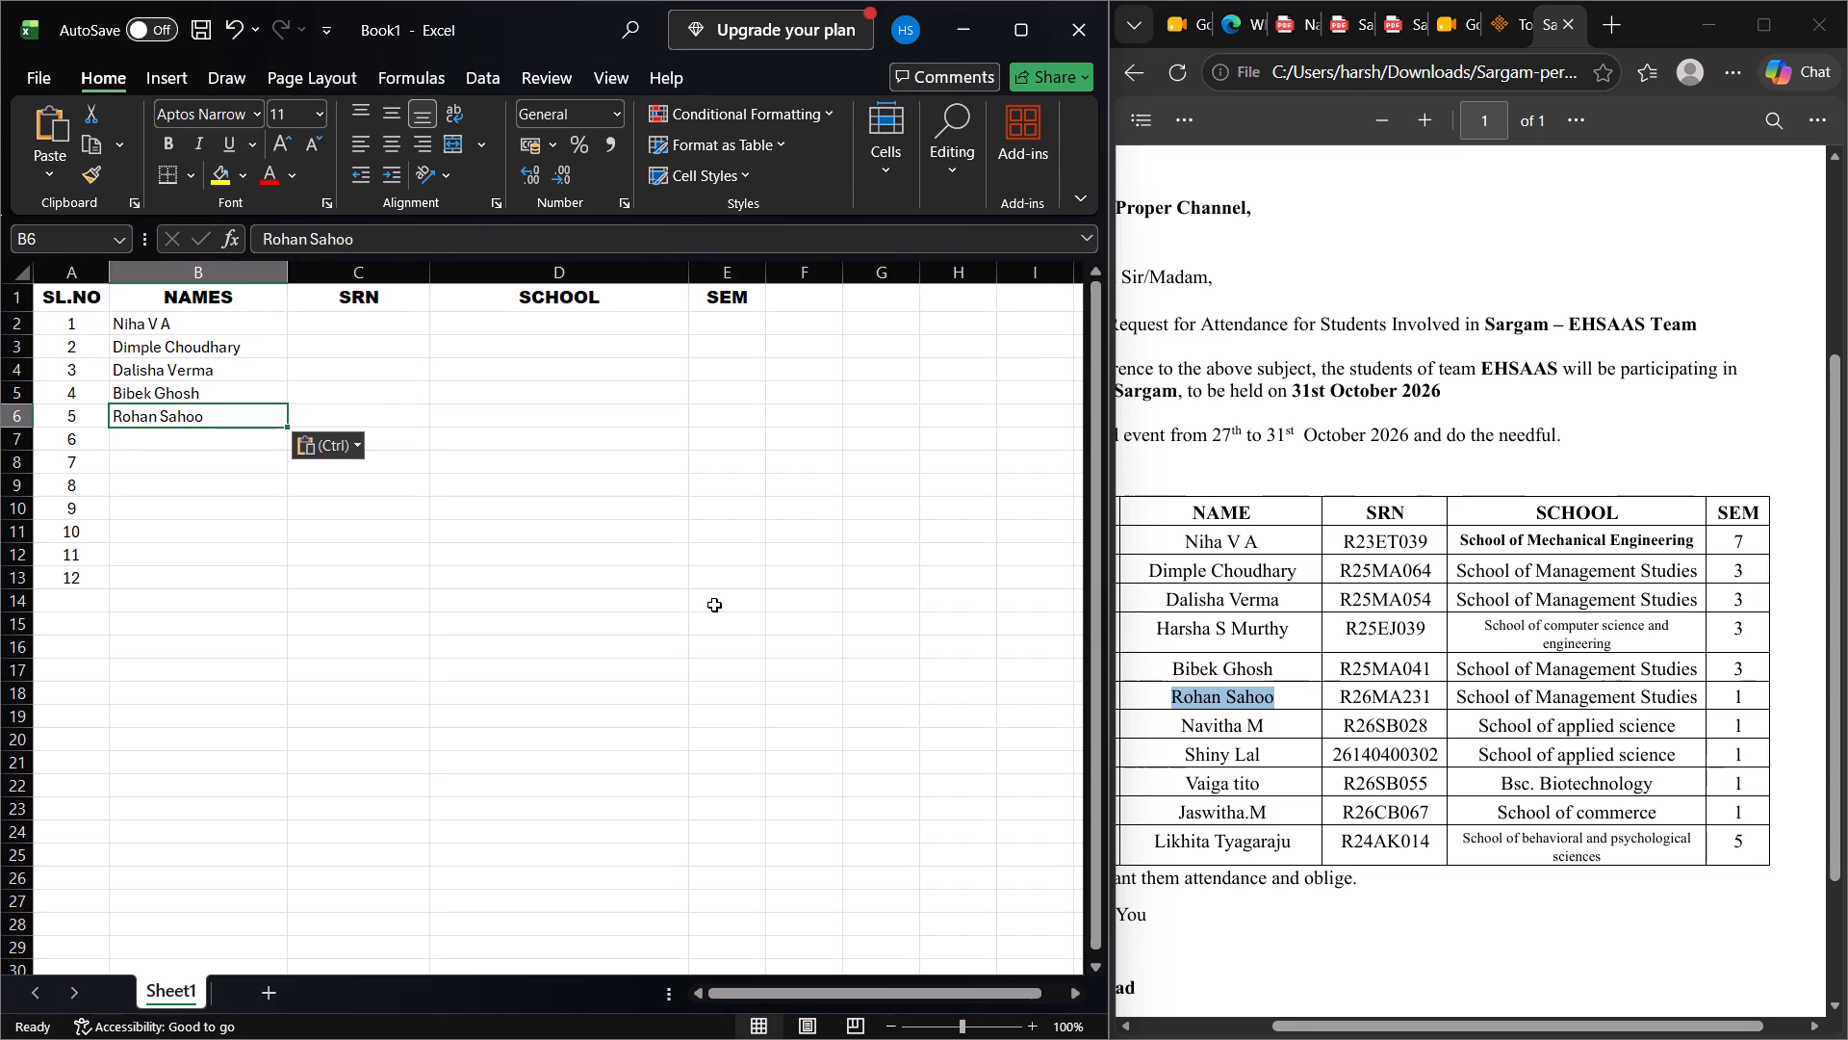
Copy the name of student 7 from the letter's table into cell B7 of the workbook.
{"action": "left_click_drag", "start_coordinate": [1267, 723], "coordinate": [1093, 743]}
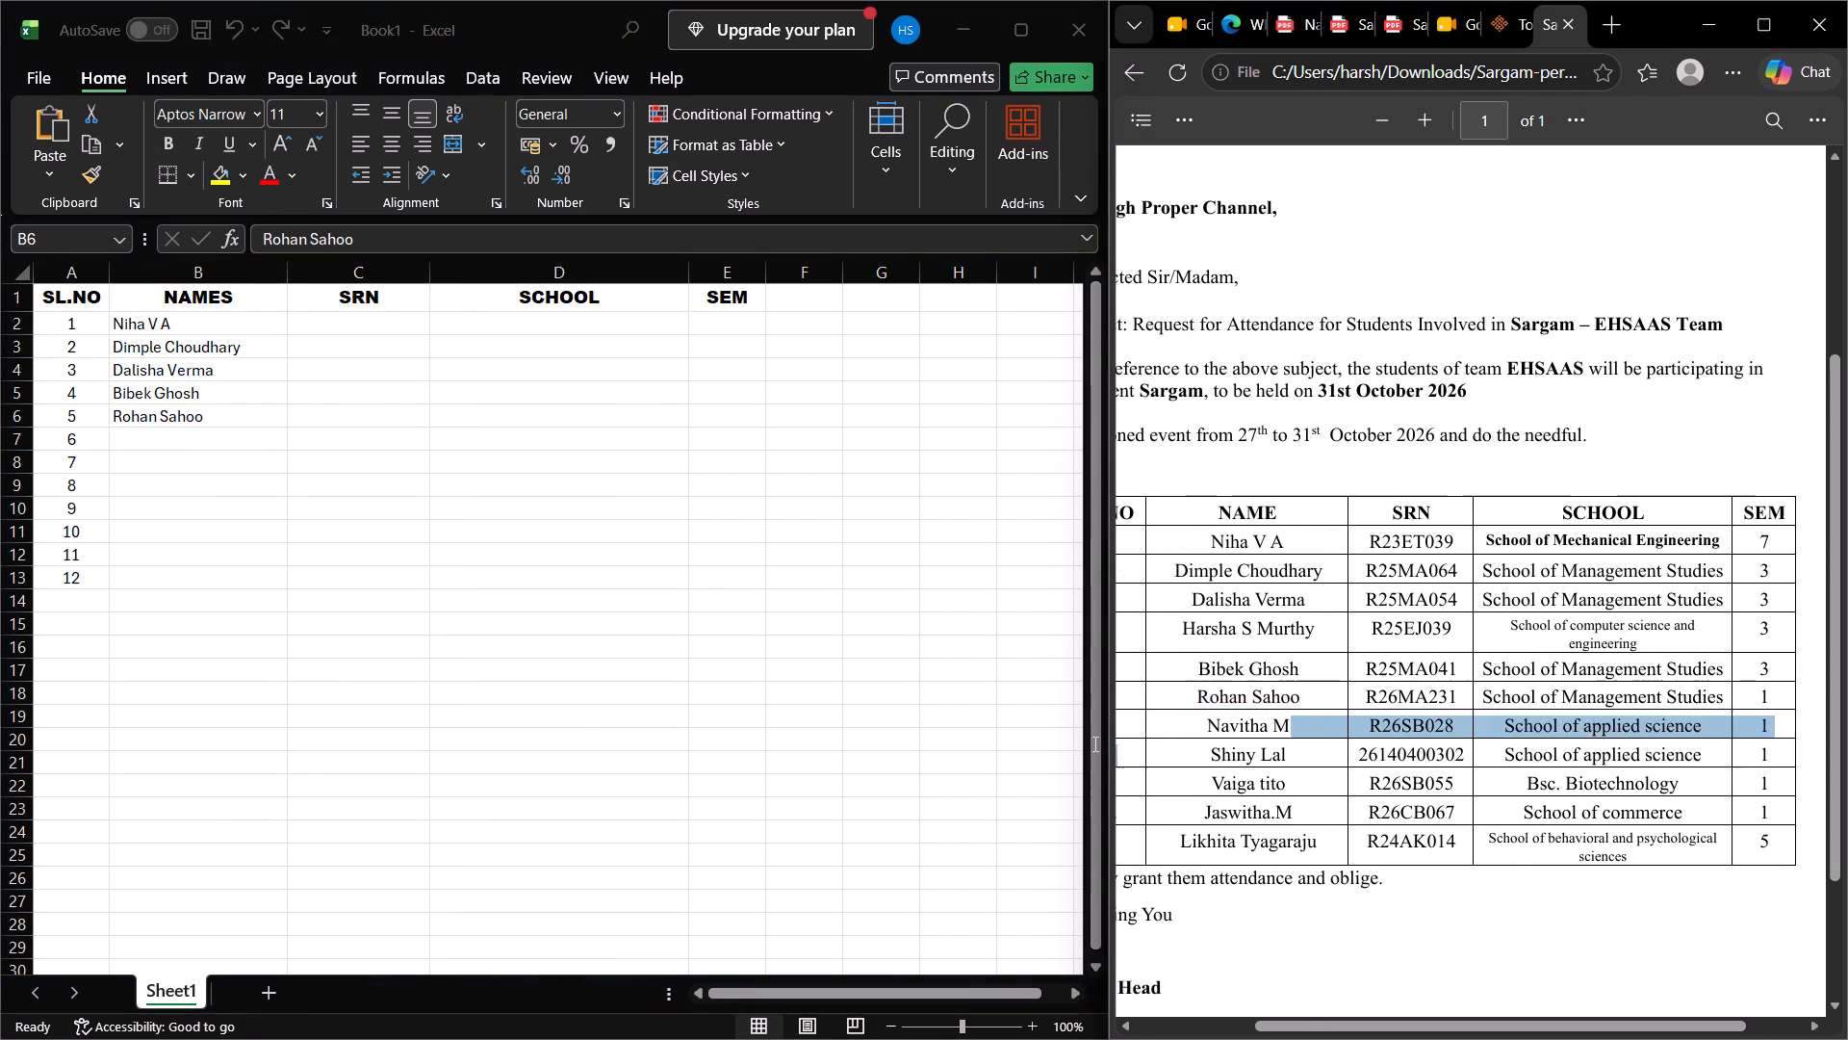
{"action": "left_click_drag", "start_coordinate": [1093, 743], "coordinate": [1211, 728]}
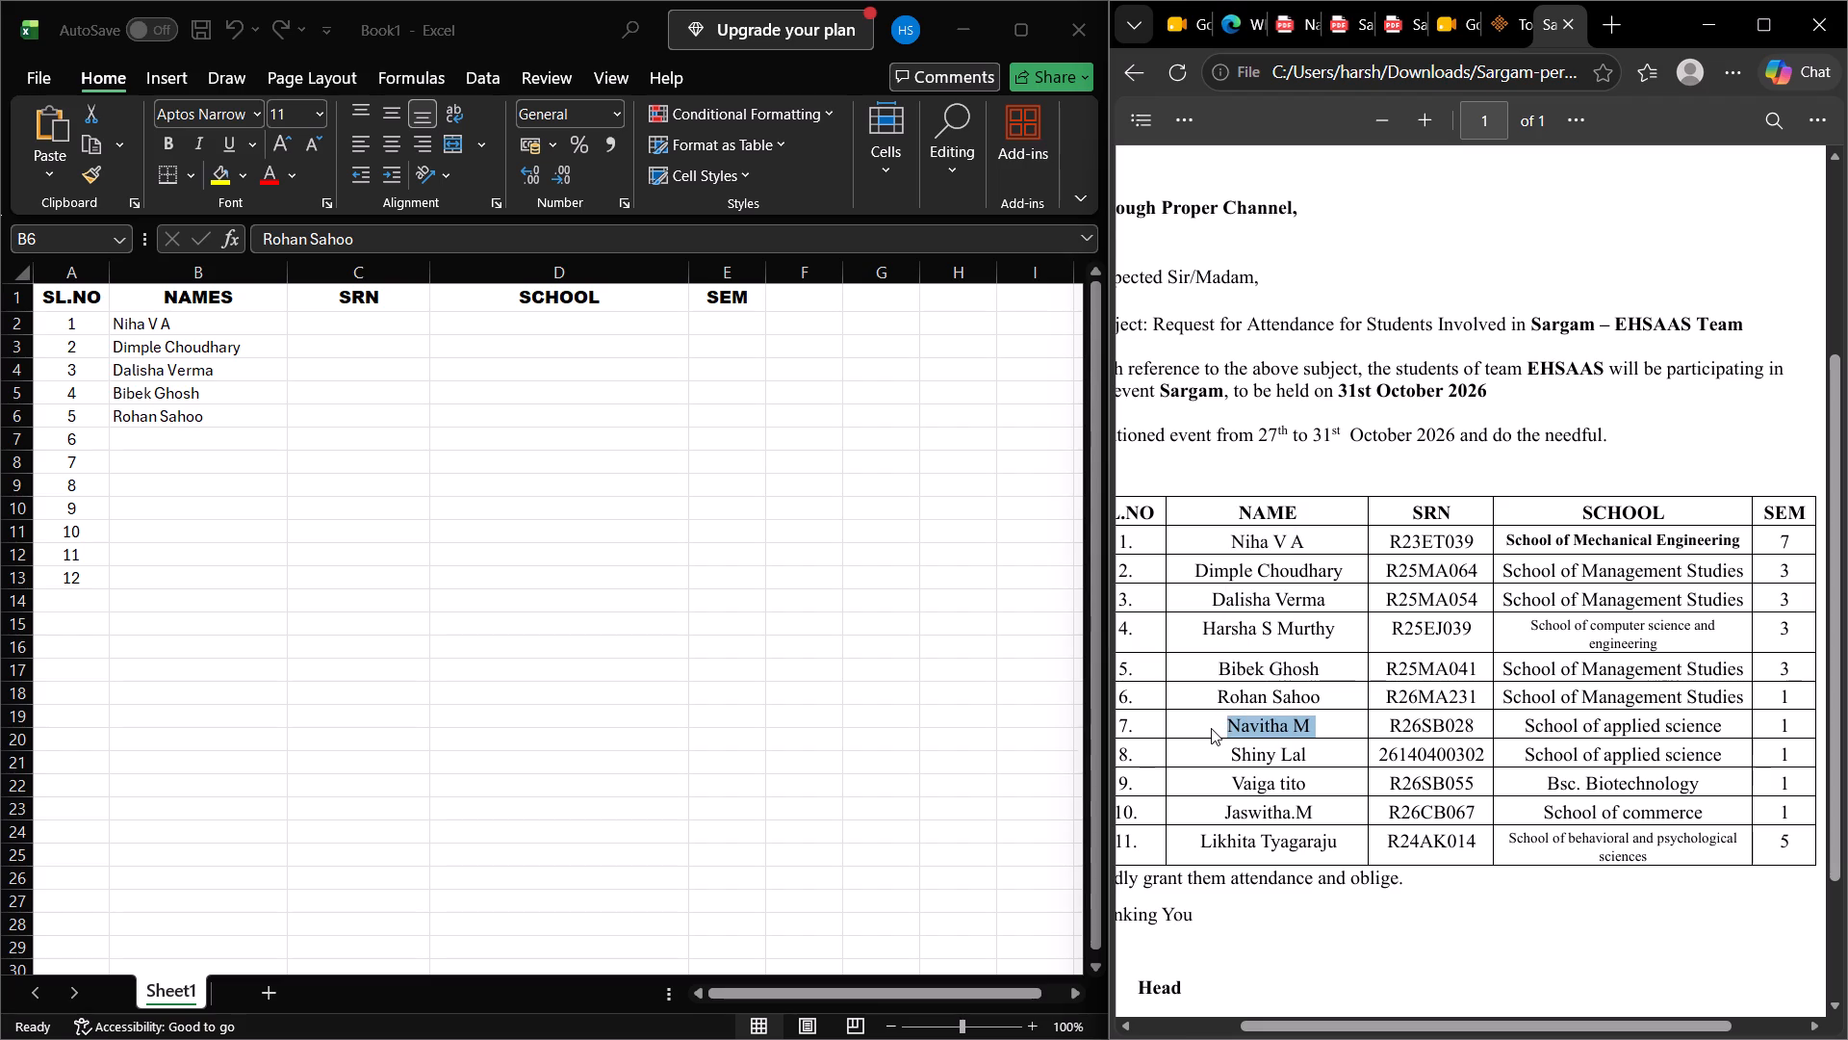
{"action": "key", "text": "ctrl+c"}
{"action": "left_click", "coordinate": [228, 431]}
{"action": "key", "text": "Down"}
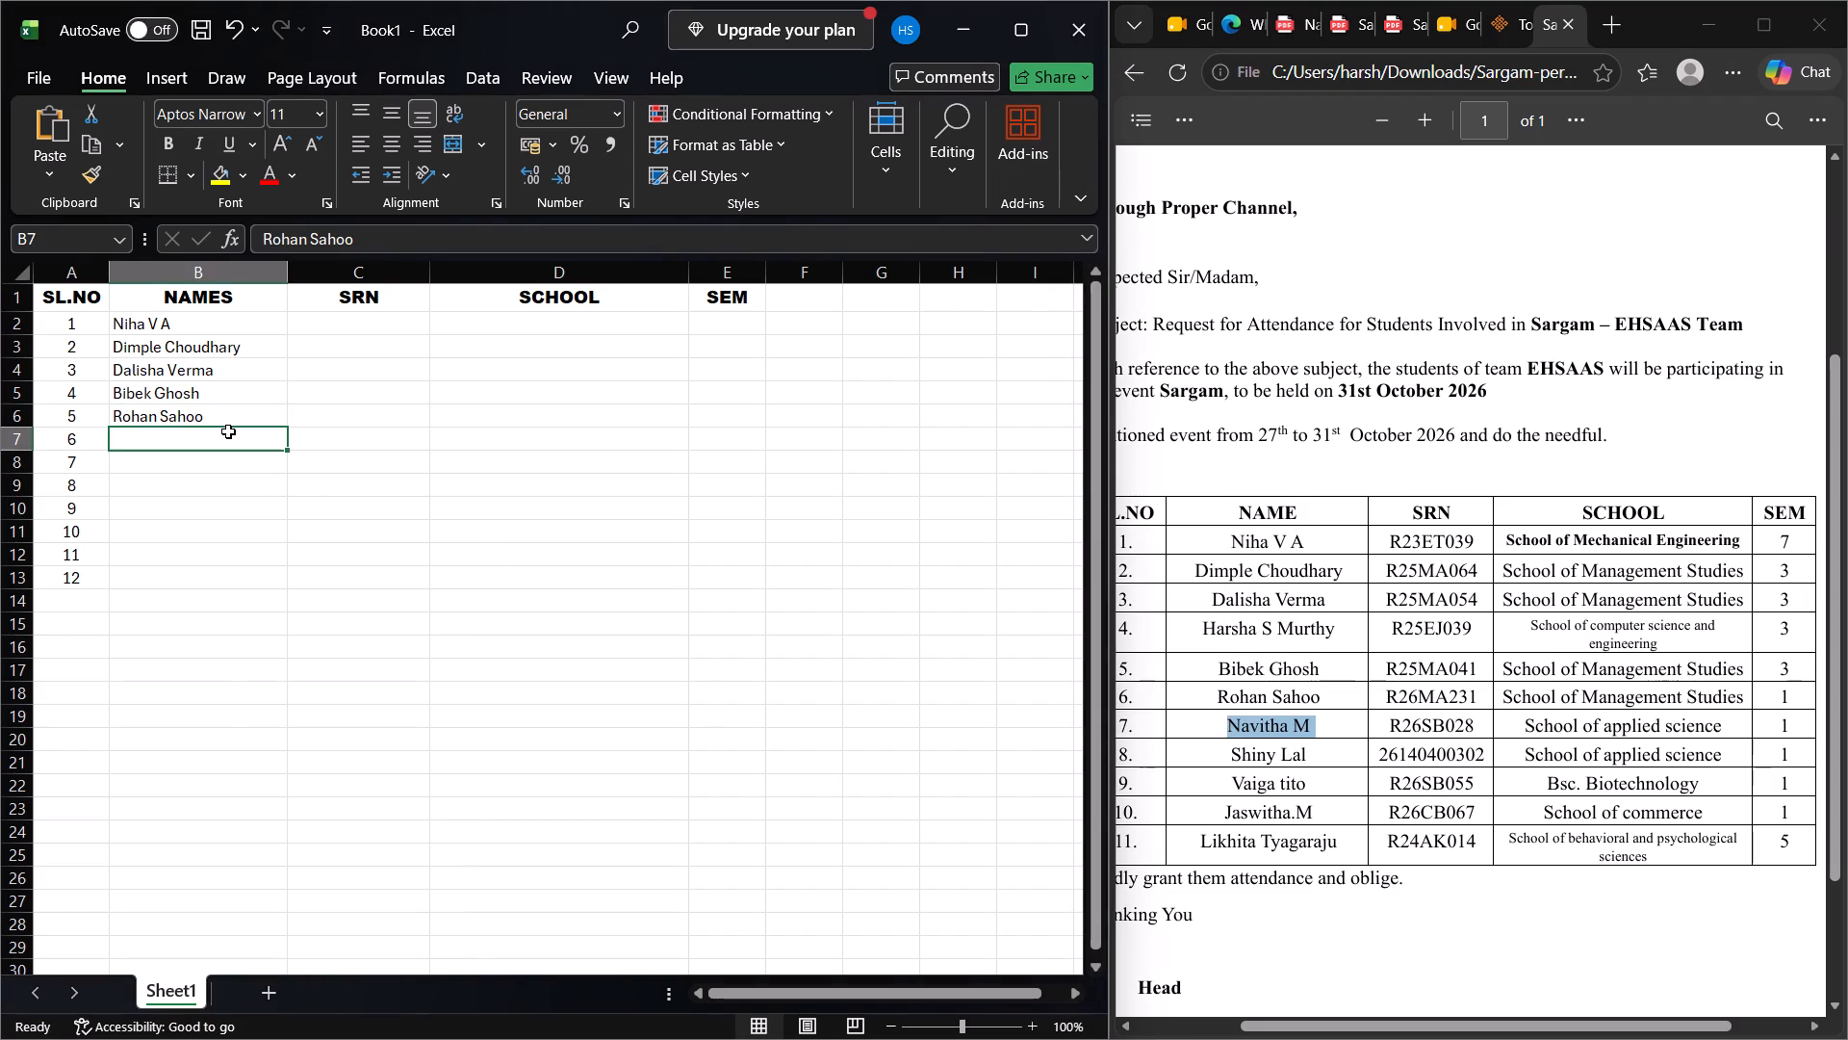
{"action": "key", "text": "ctrl+v"}
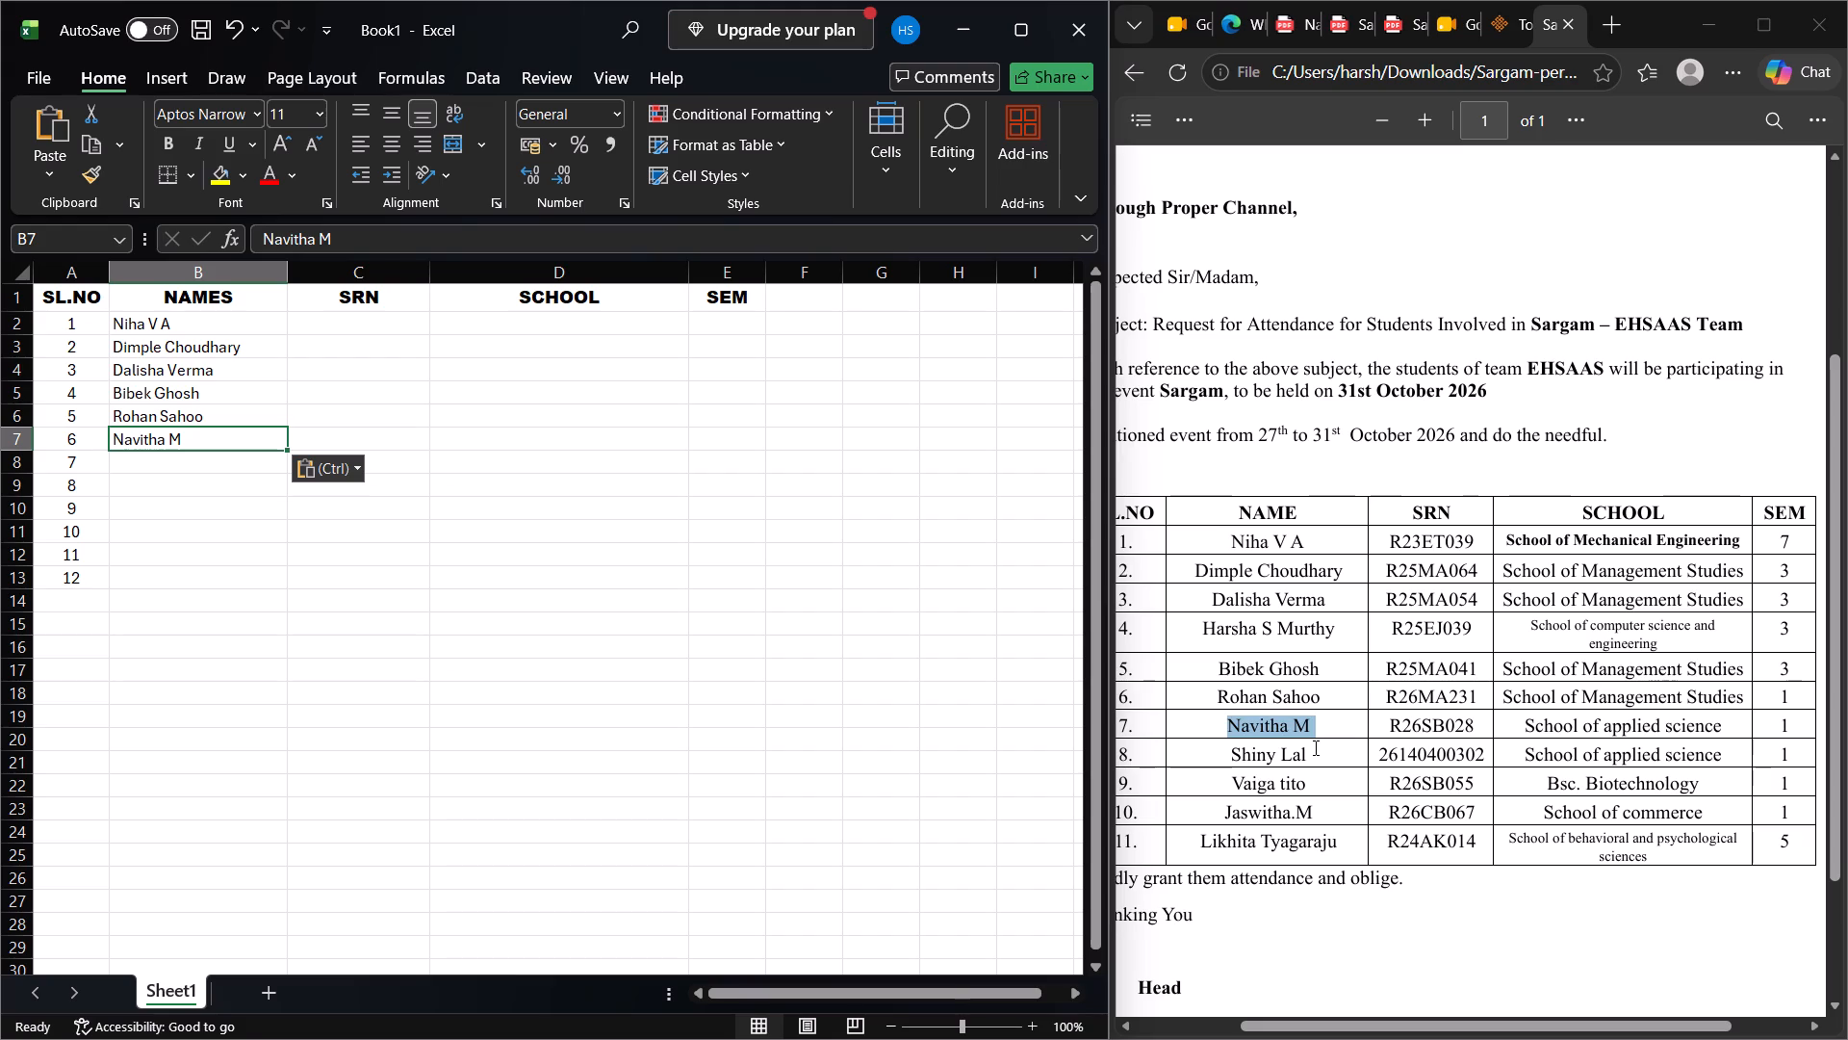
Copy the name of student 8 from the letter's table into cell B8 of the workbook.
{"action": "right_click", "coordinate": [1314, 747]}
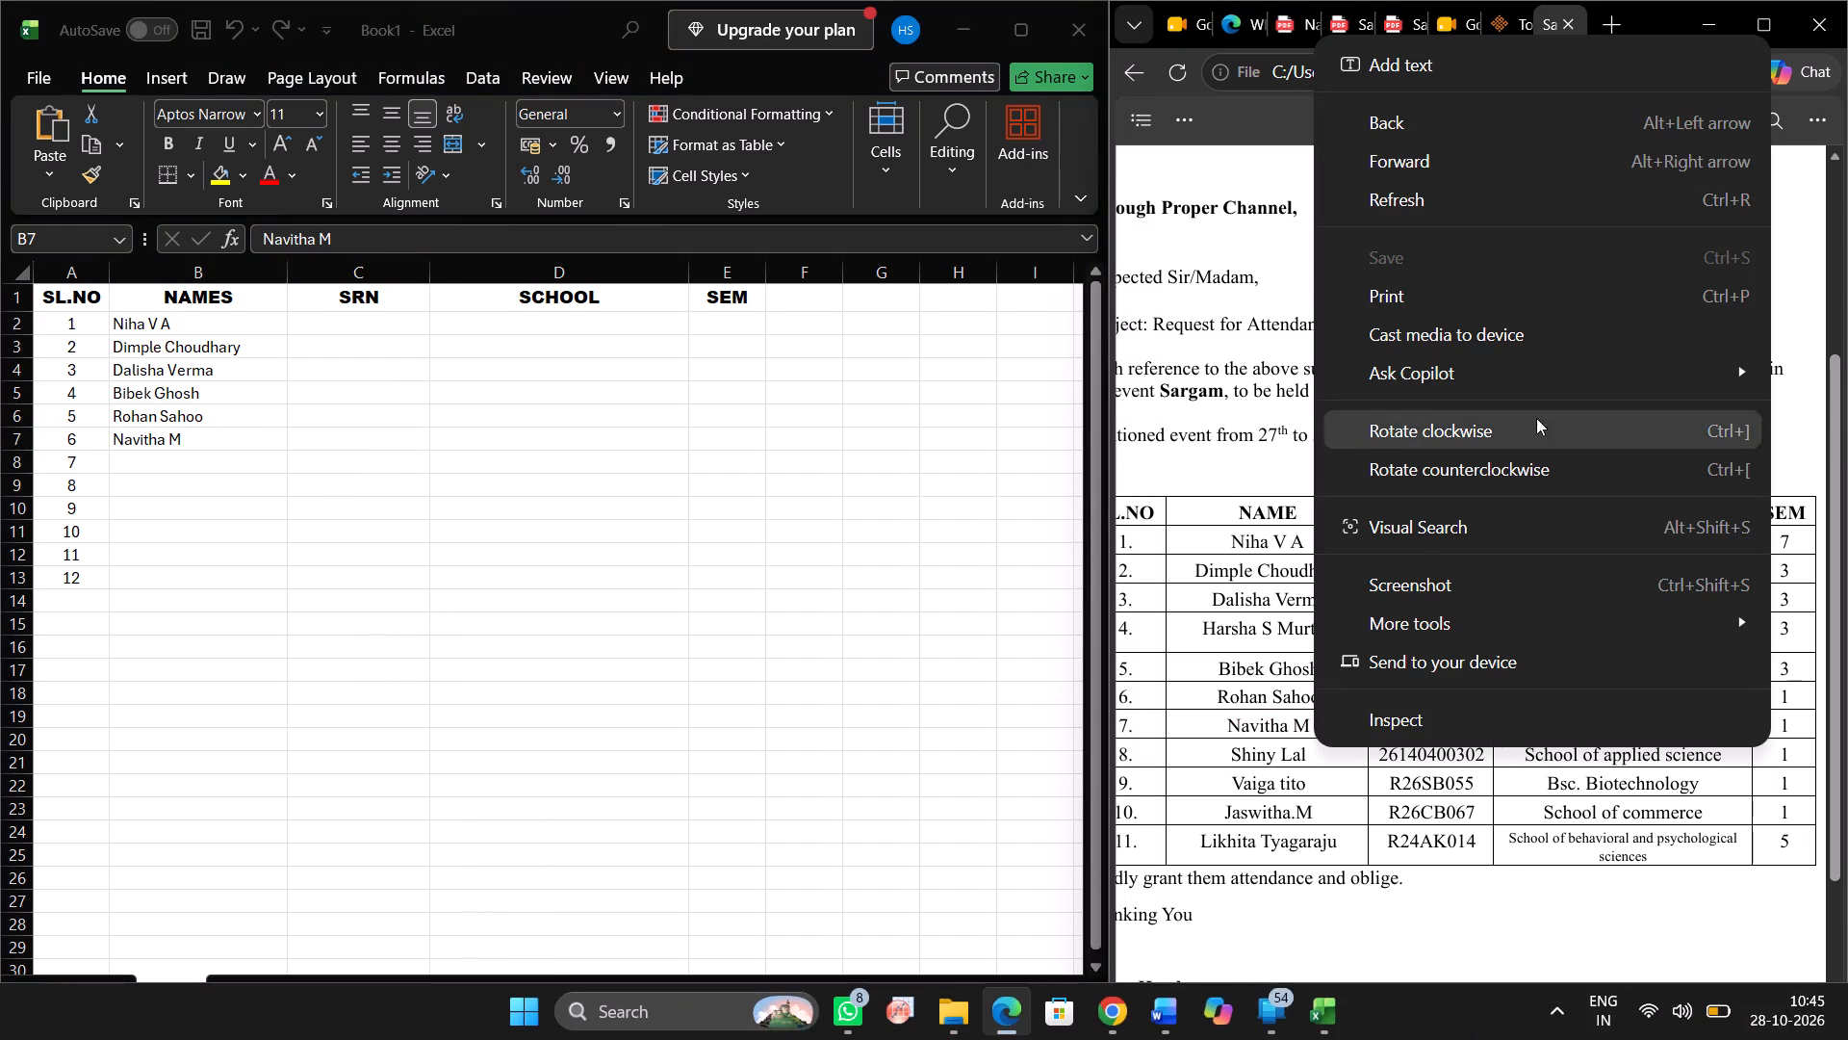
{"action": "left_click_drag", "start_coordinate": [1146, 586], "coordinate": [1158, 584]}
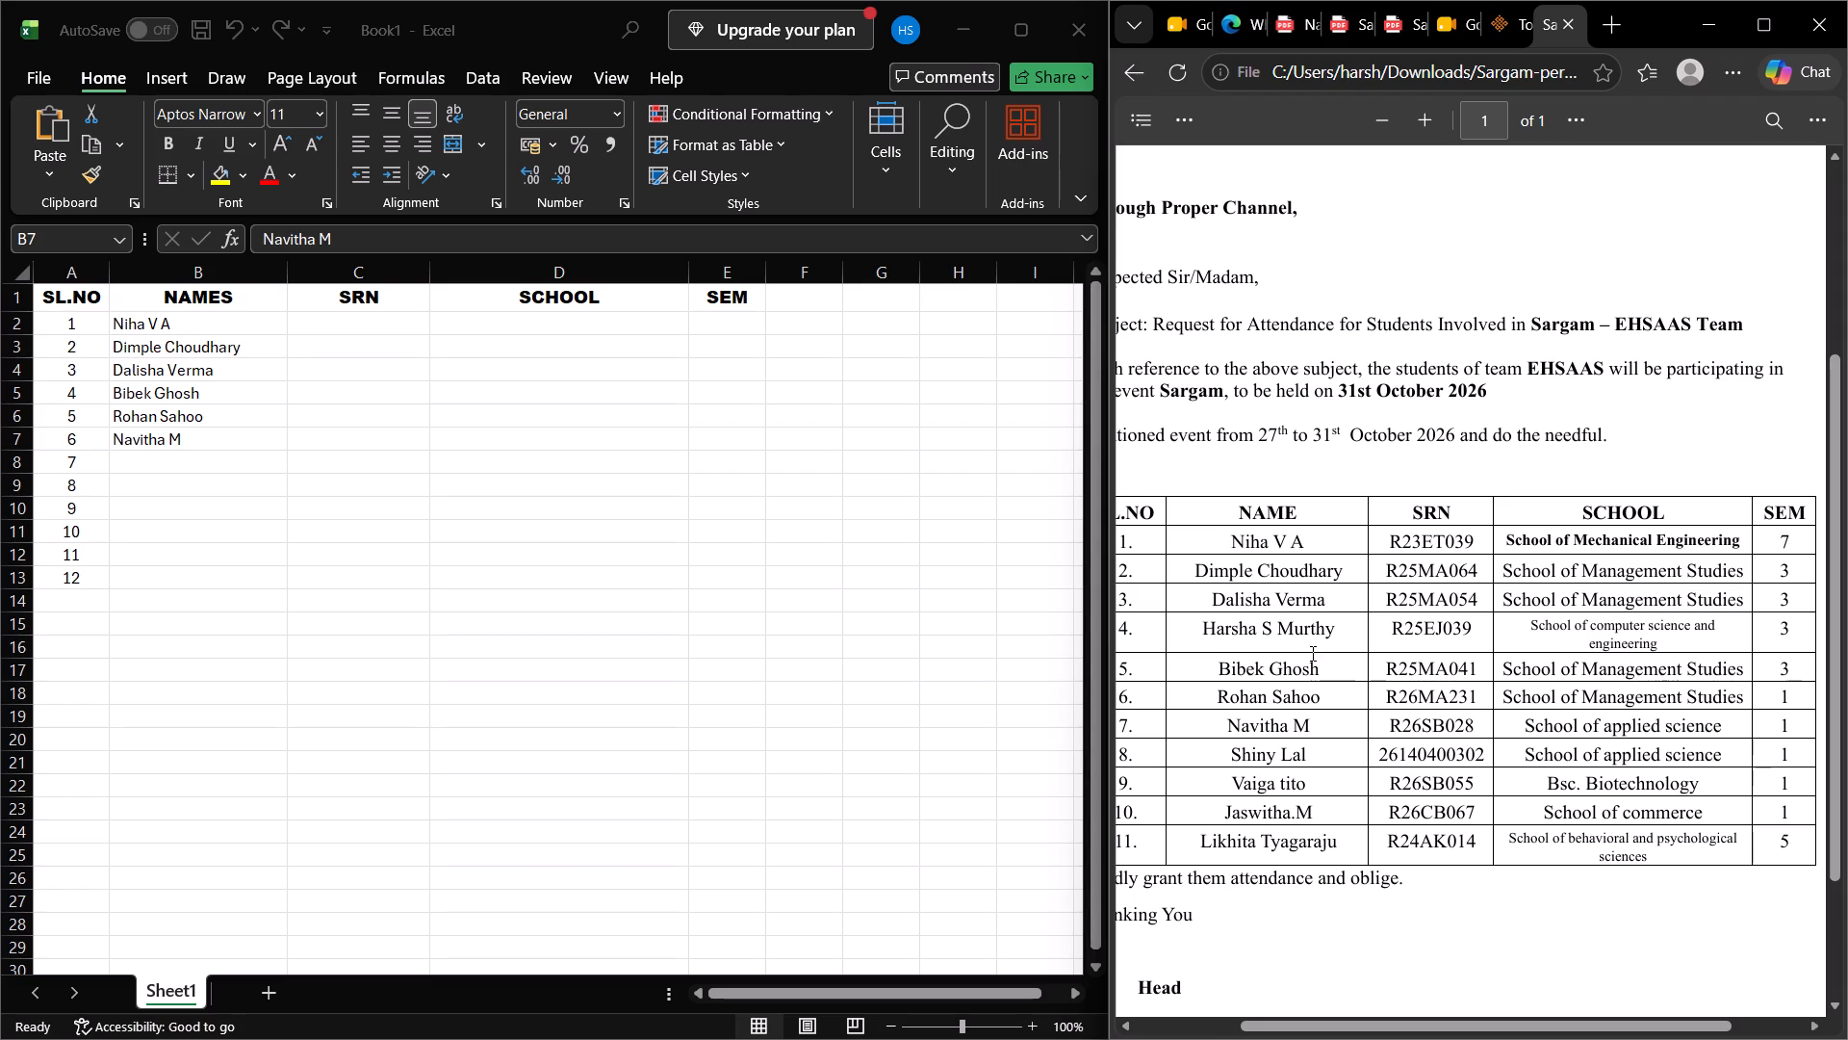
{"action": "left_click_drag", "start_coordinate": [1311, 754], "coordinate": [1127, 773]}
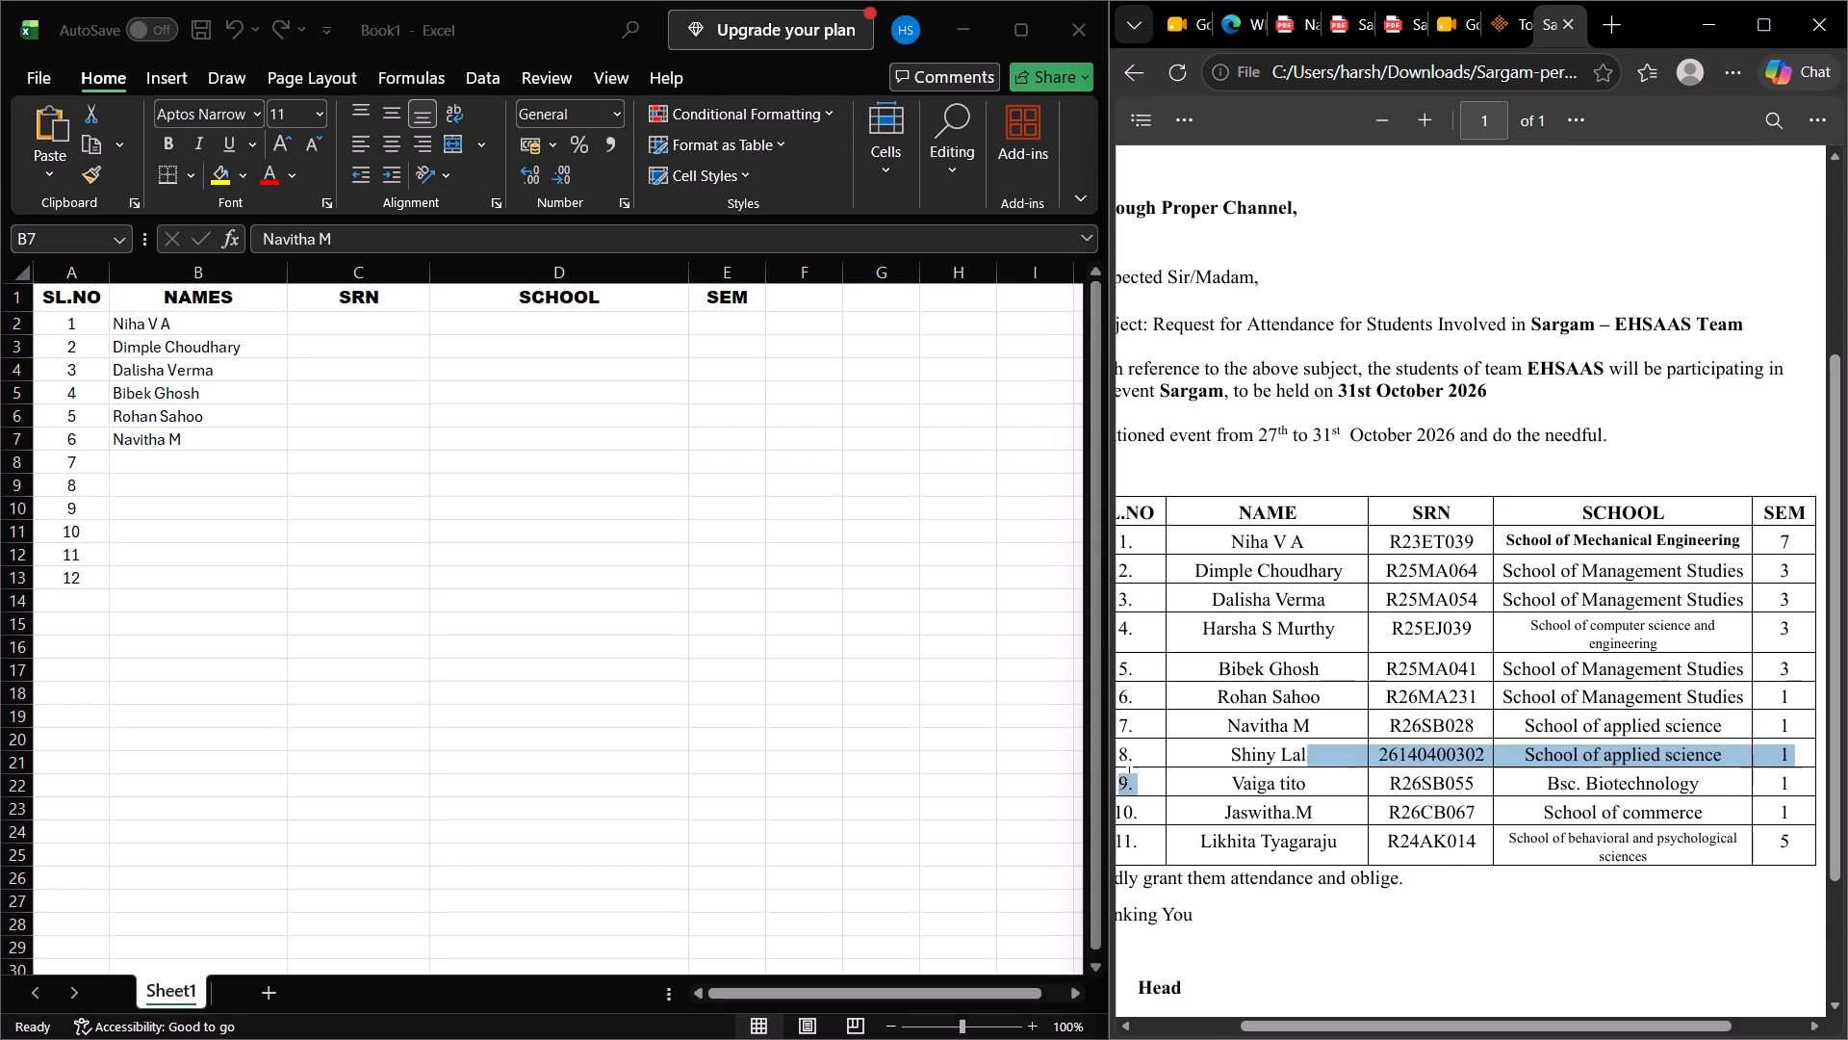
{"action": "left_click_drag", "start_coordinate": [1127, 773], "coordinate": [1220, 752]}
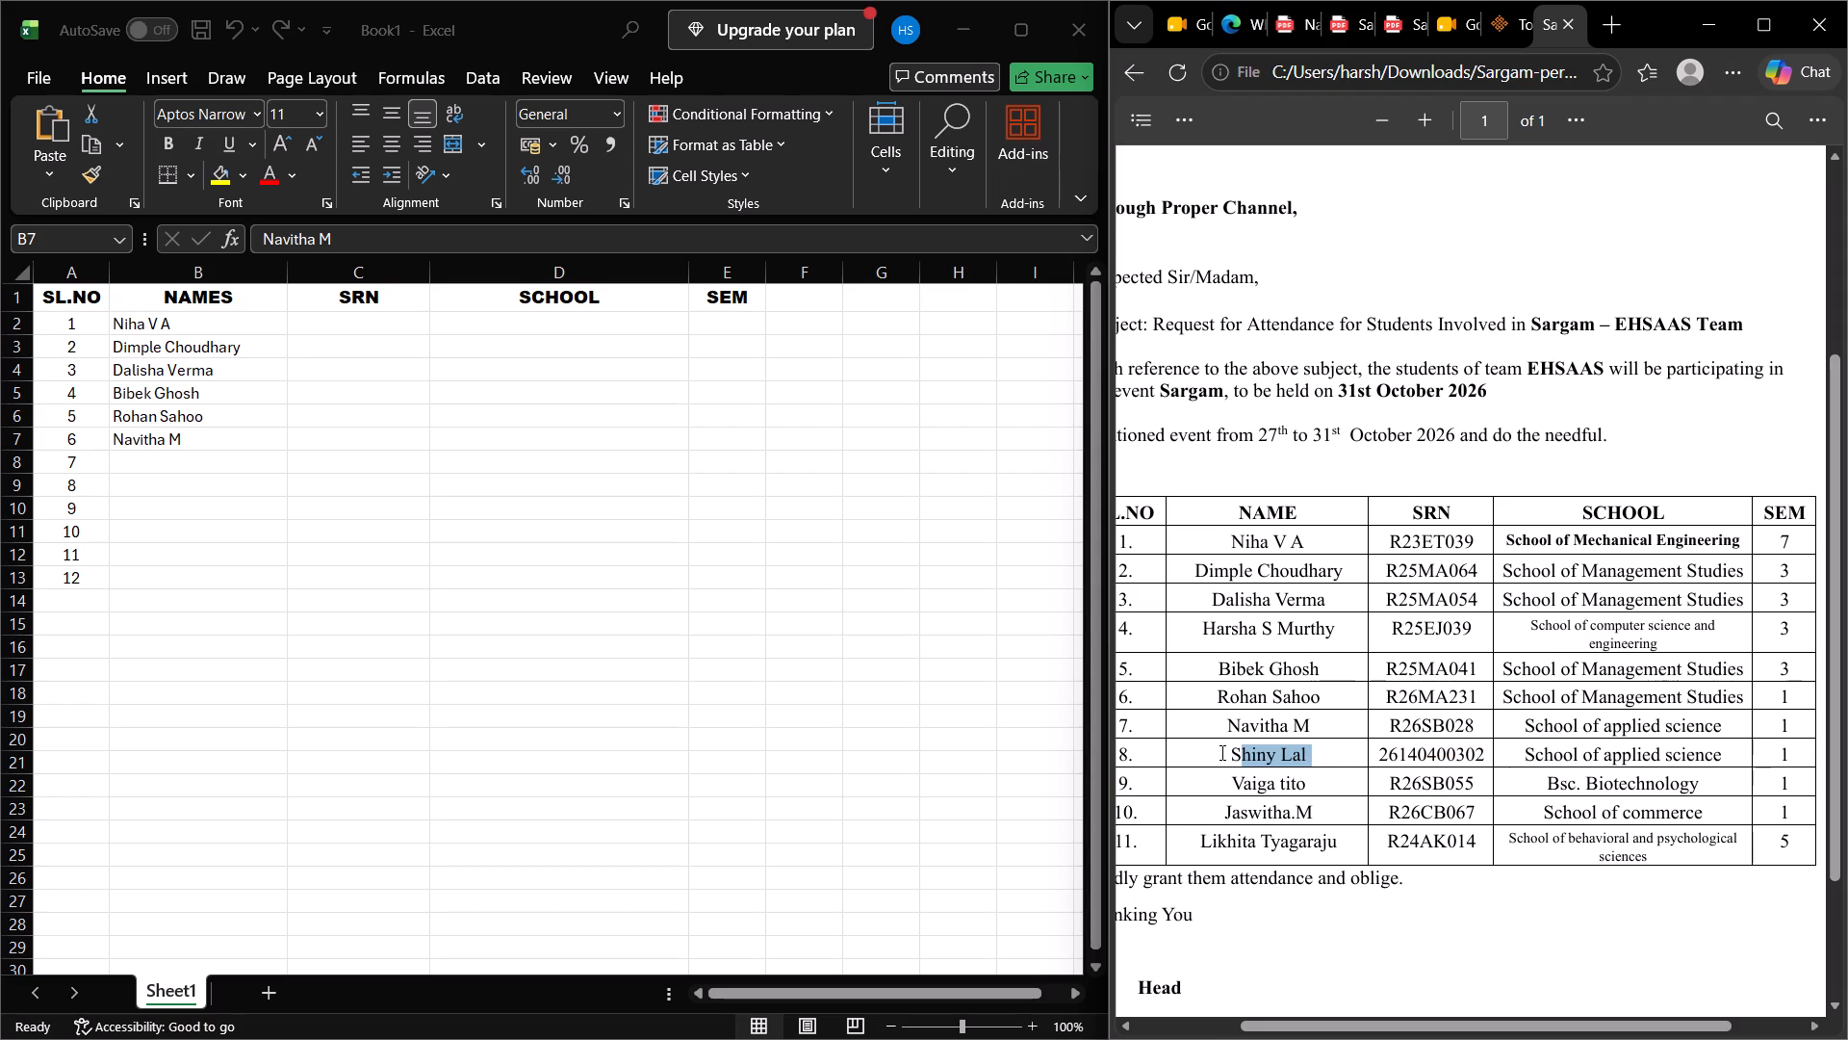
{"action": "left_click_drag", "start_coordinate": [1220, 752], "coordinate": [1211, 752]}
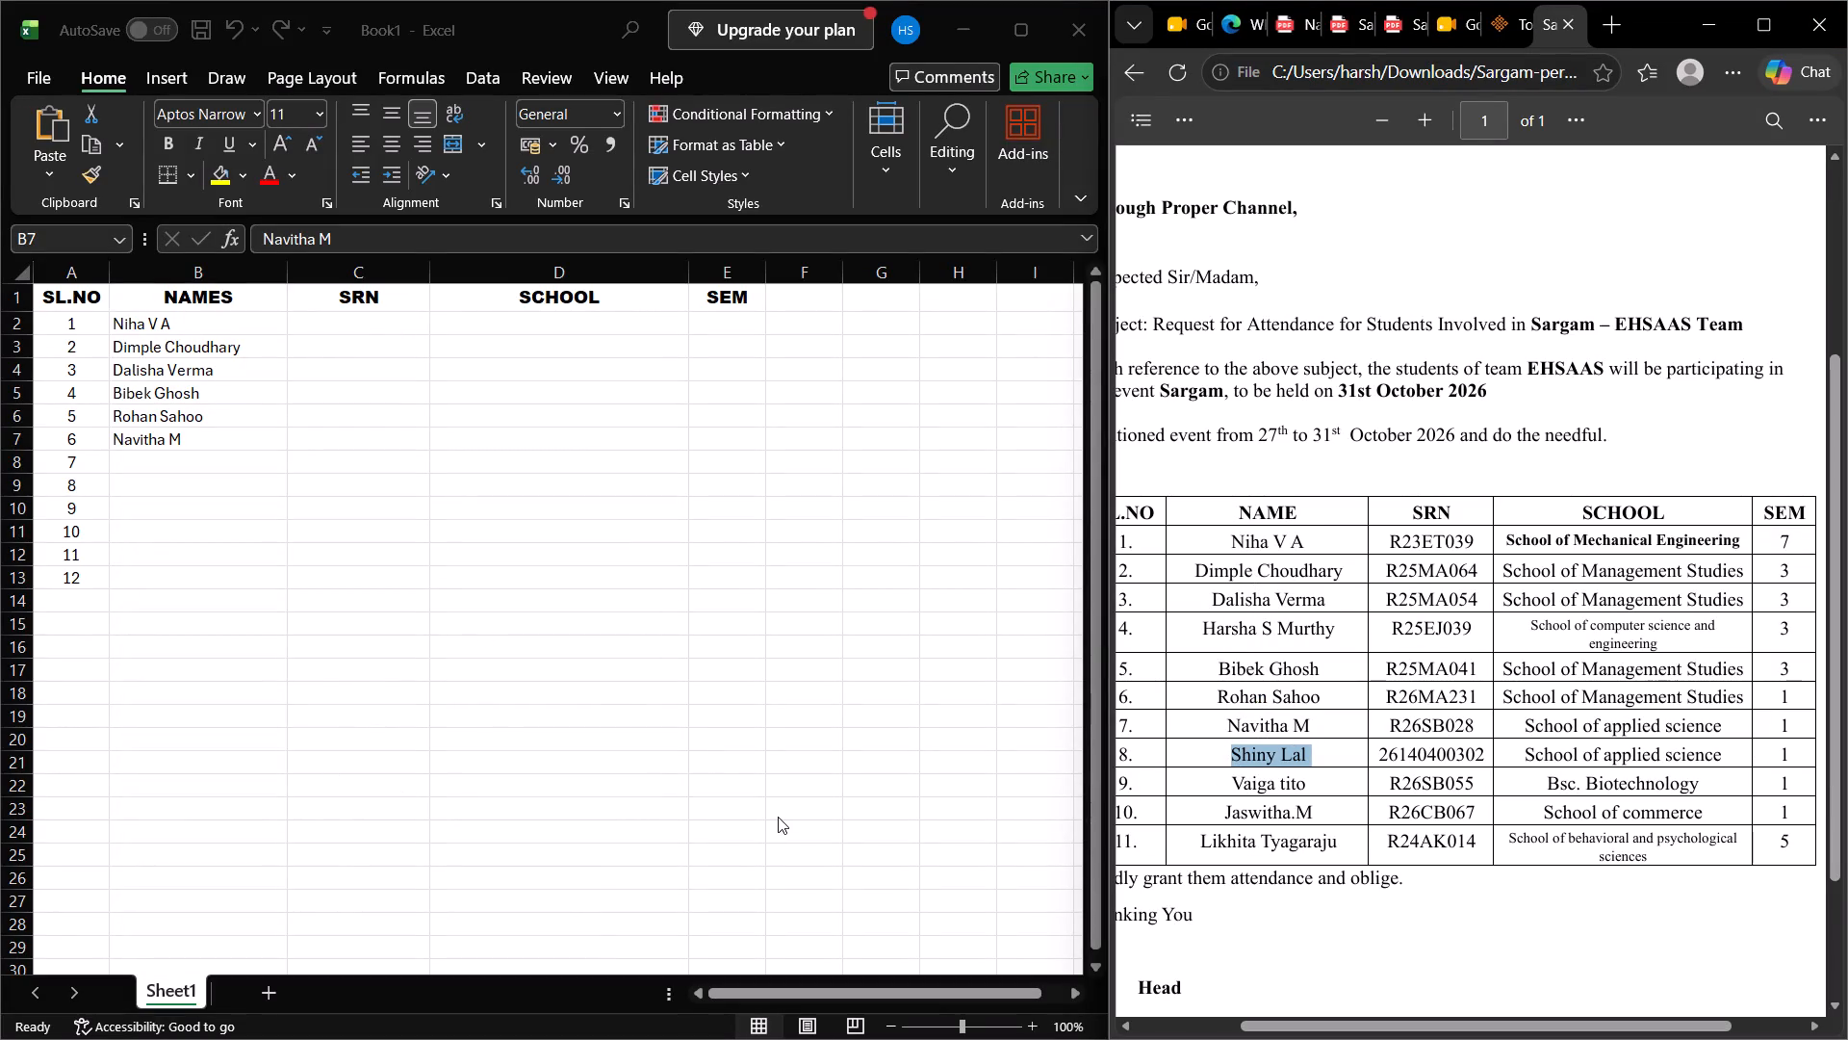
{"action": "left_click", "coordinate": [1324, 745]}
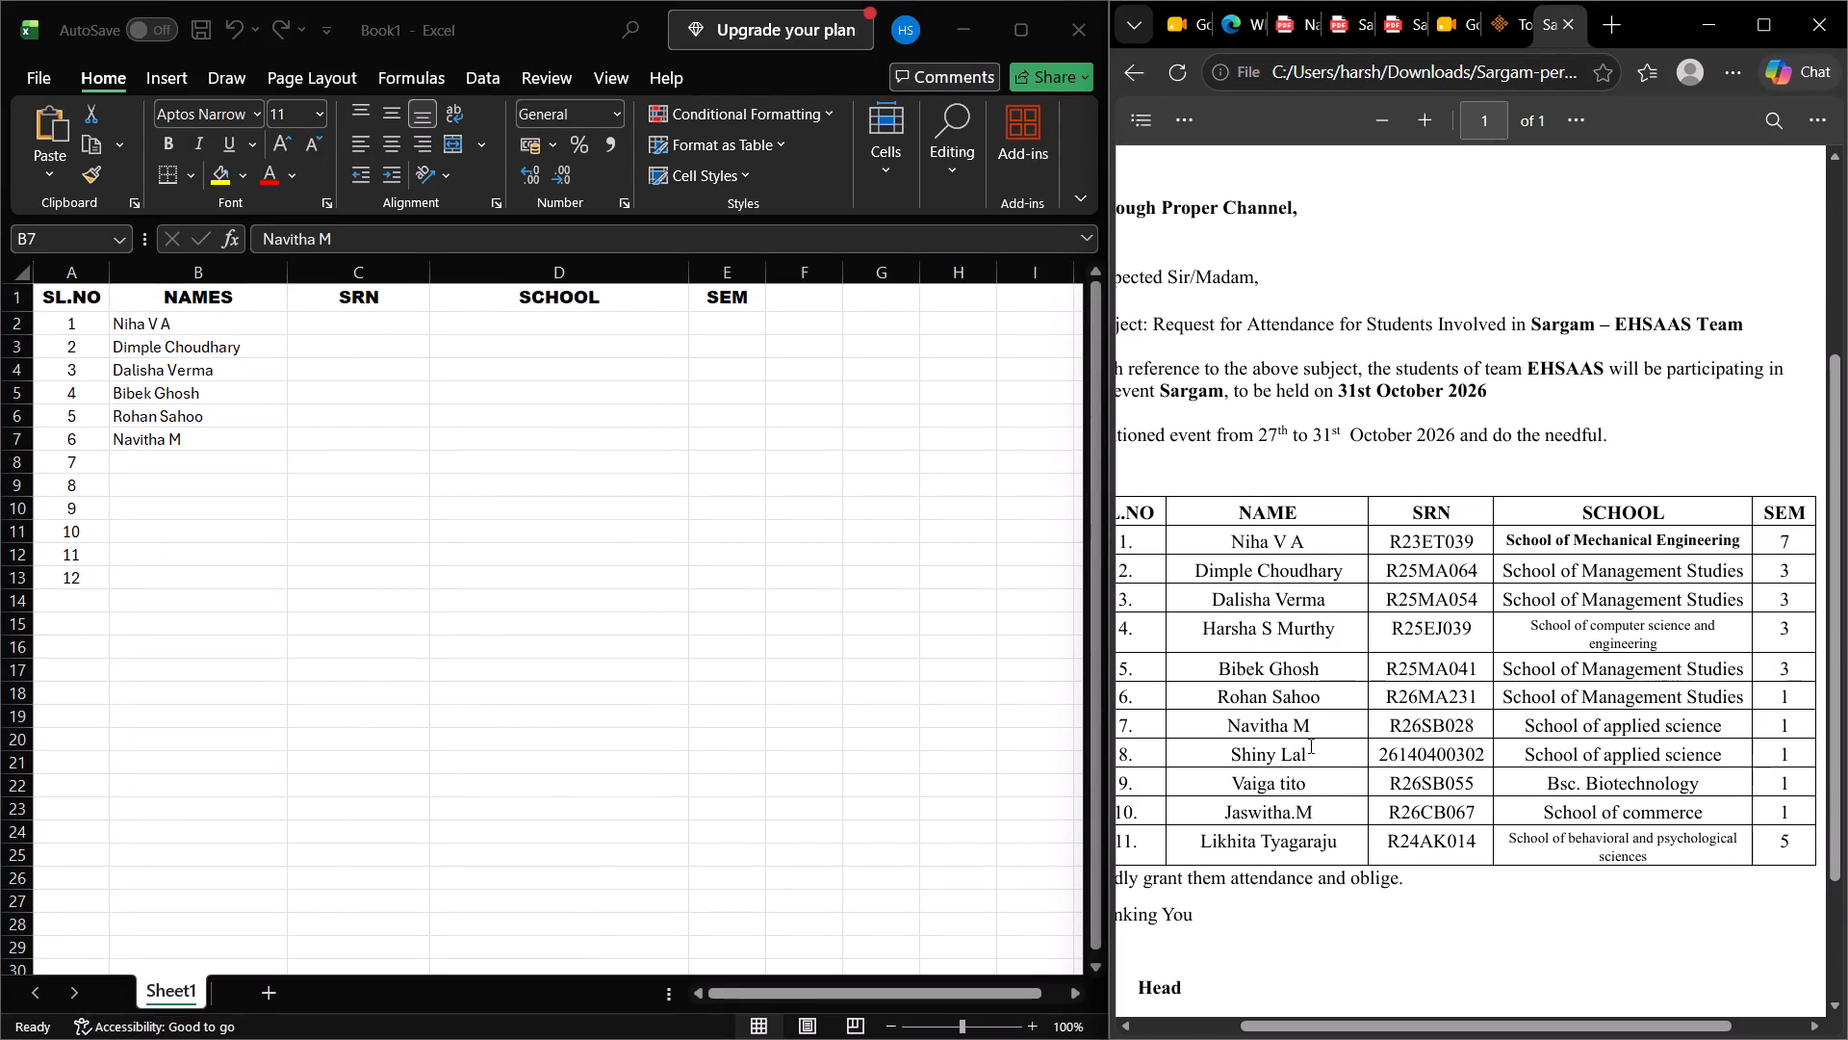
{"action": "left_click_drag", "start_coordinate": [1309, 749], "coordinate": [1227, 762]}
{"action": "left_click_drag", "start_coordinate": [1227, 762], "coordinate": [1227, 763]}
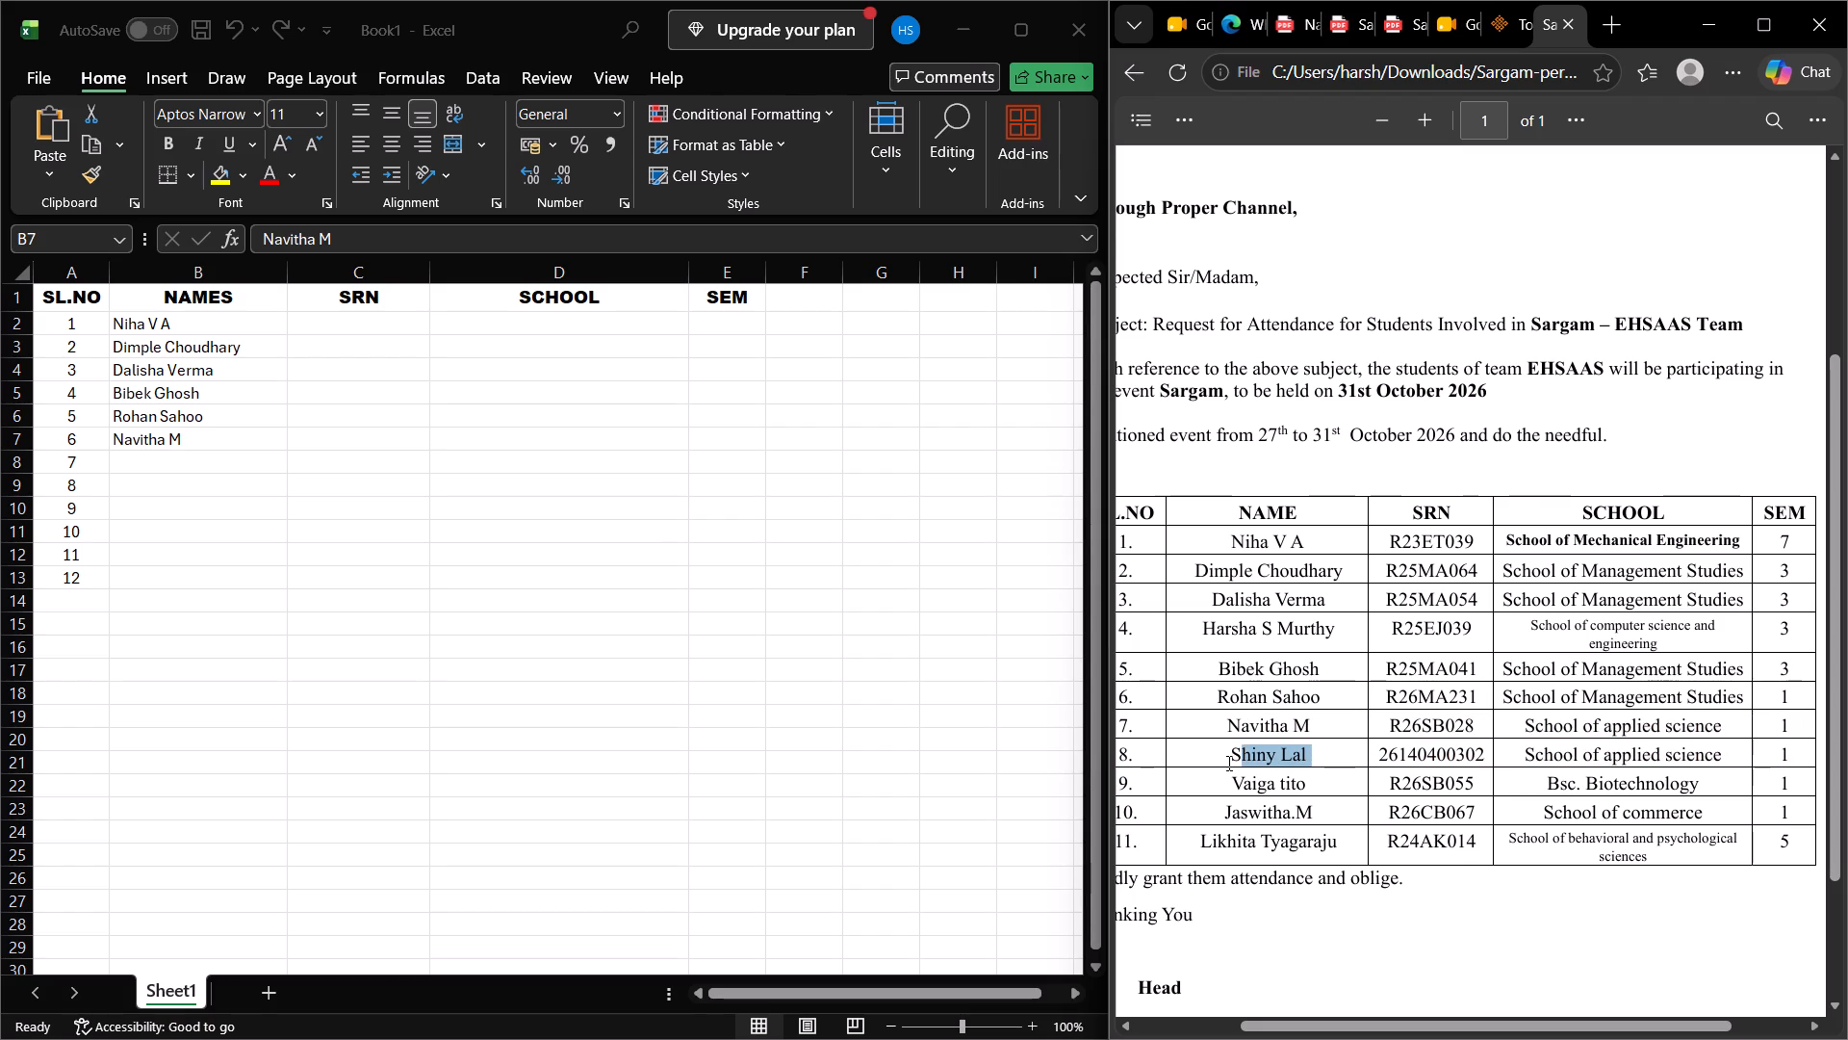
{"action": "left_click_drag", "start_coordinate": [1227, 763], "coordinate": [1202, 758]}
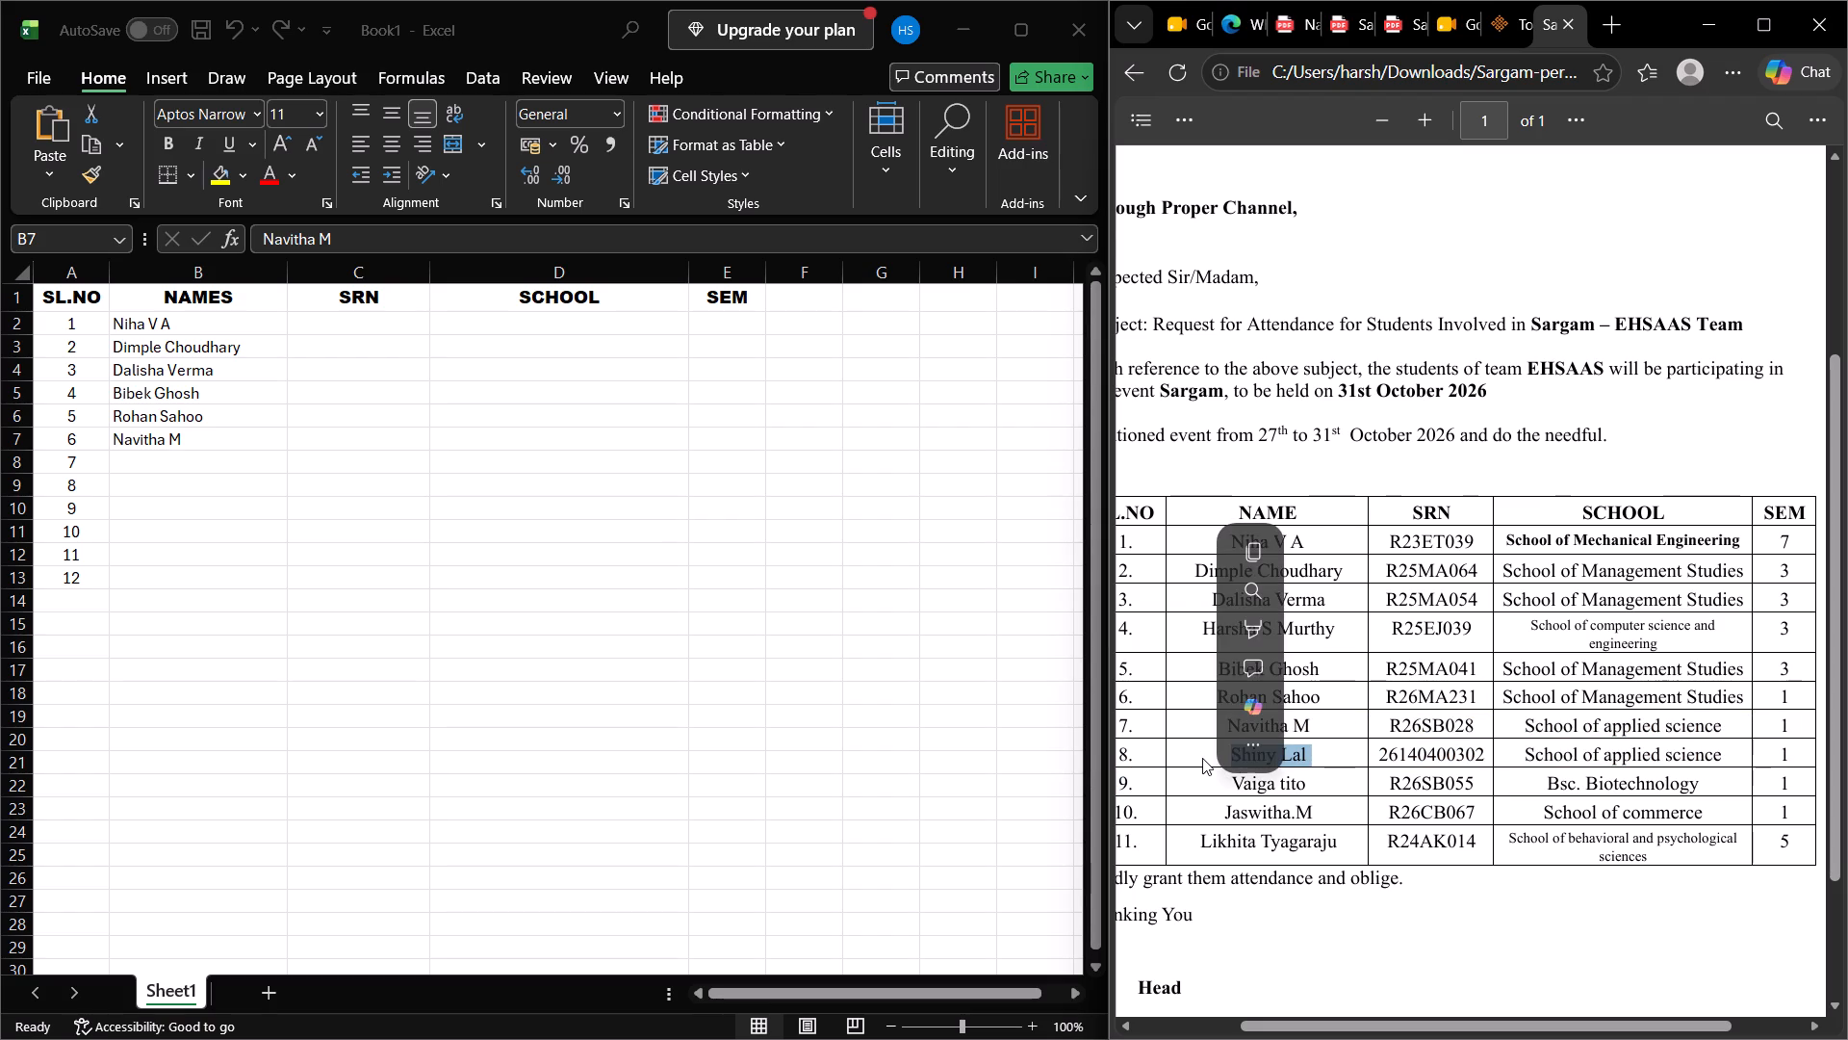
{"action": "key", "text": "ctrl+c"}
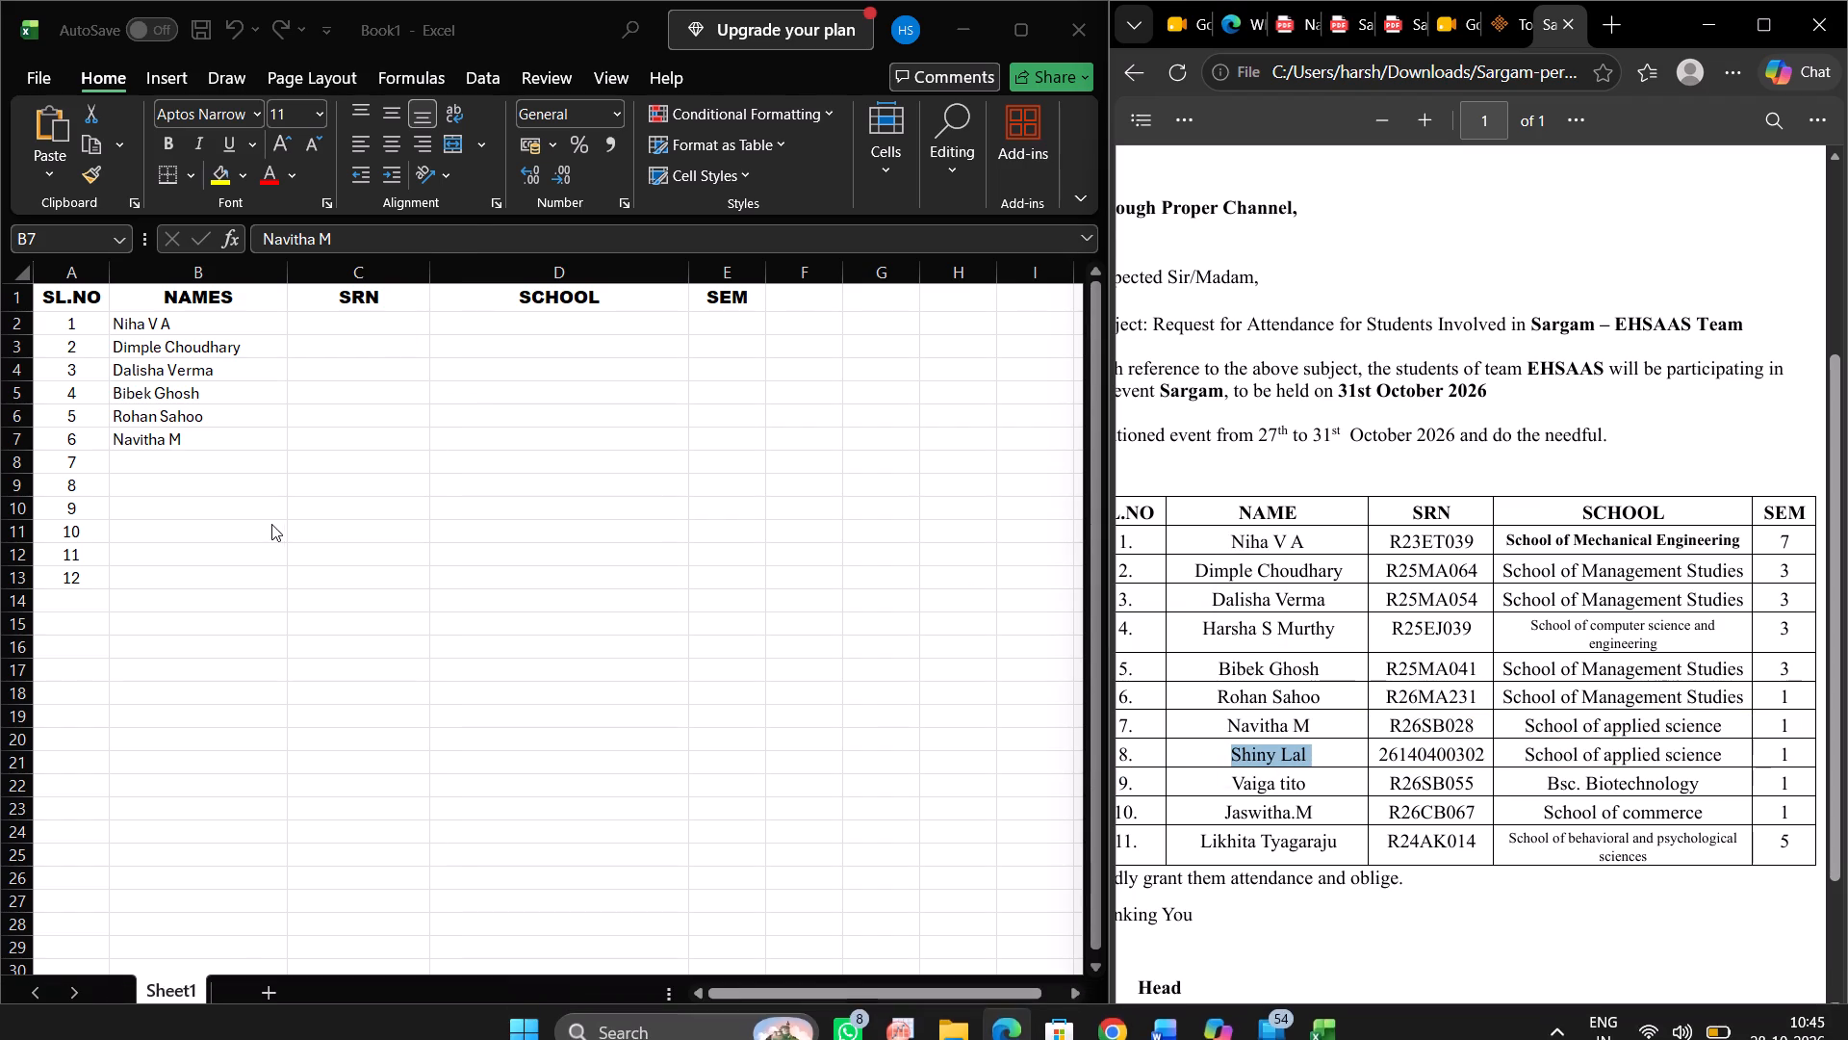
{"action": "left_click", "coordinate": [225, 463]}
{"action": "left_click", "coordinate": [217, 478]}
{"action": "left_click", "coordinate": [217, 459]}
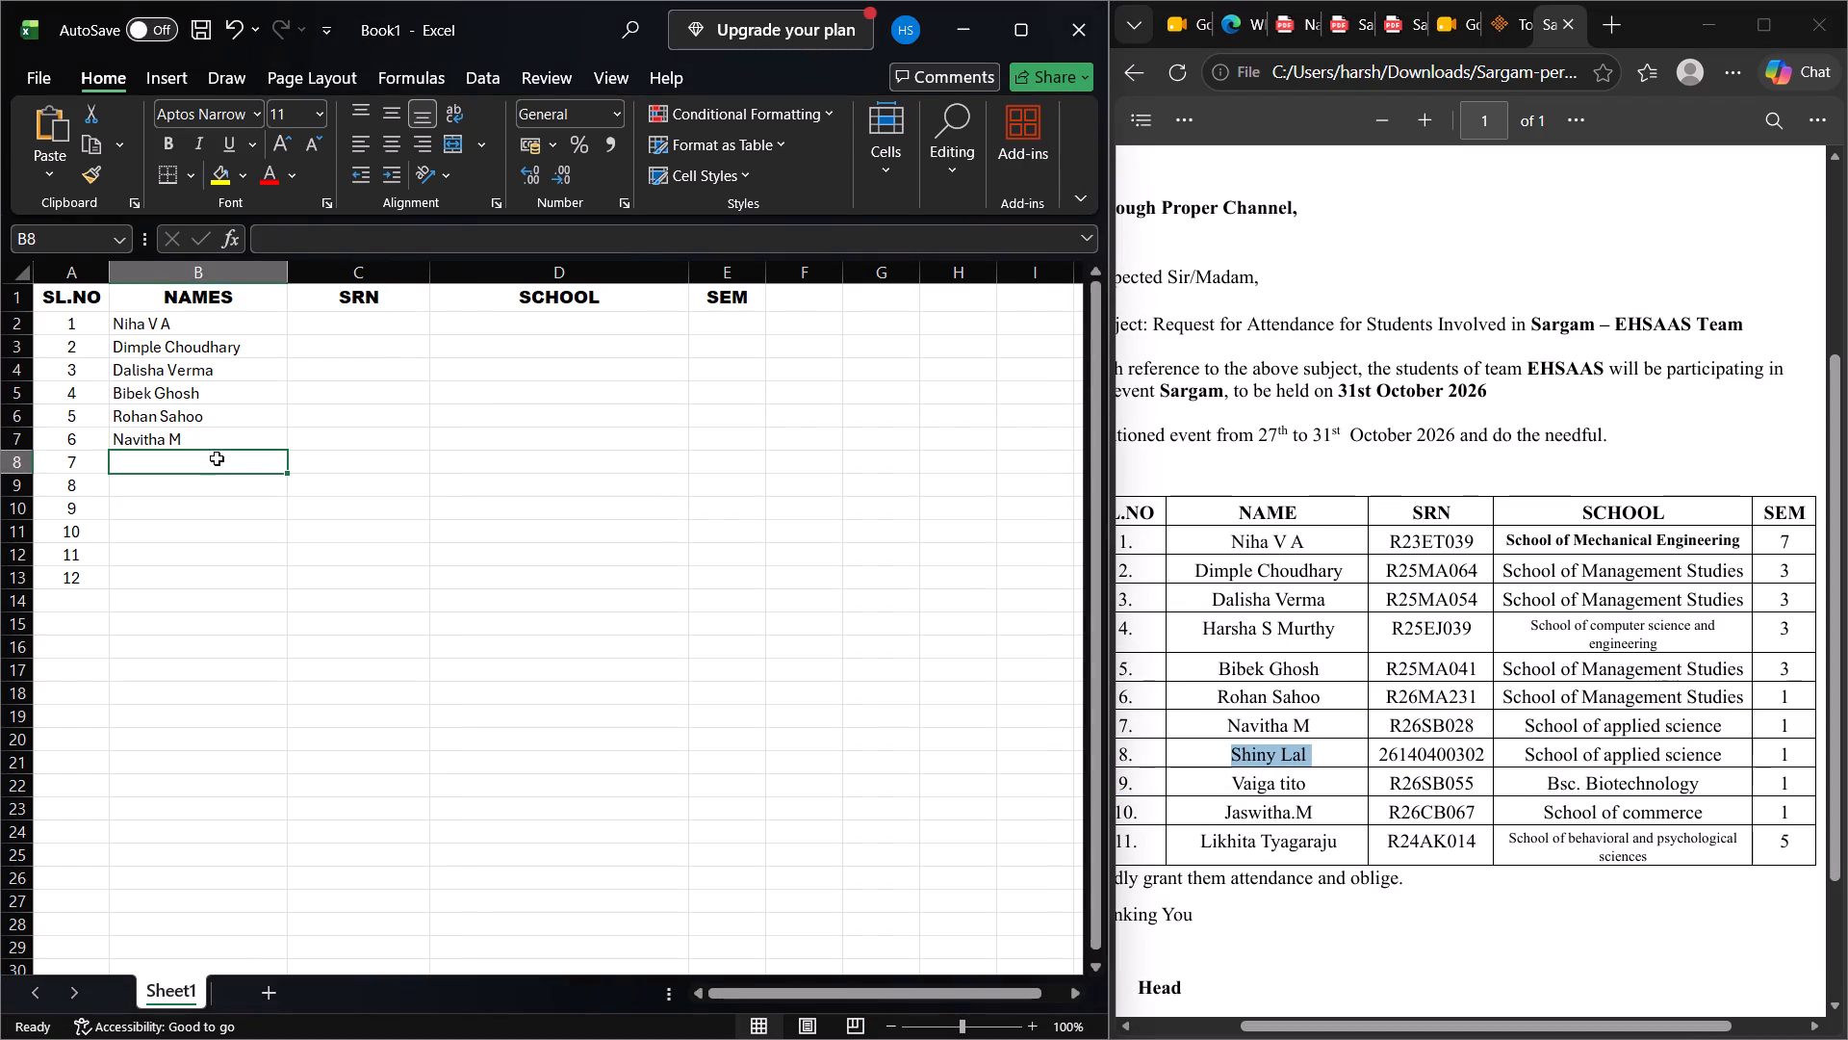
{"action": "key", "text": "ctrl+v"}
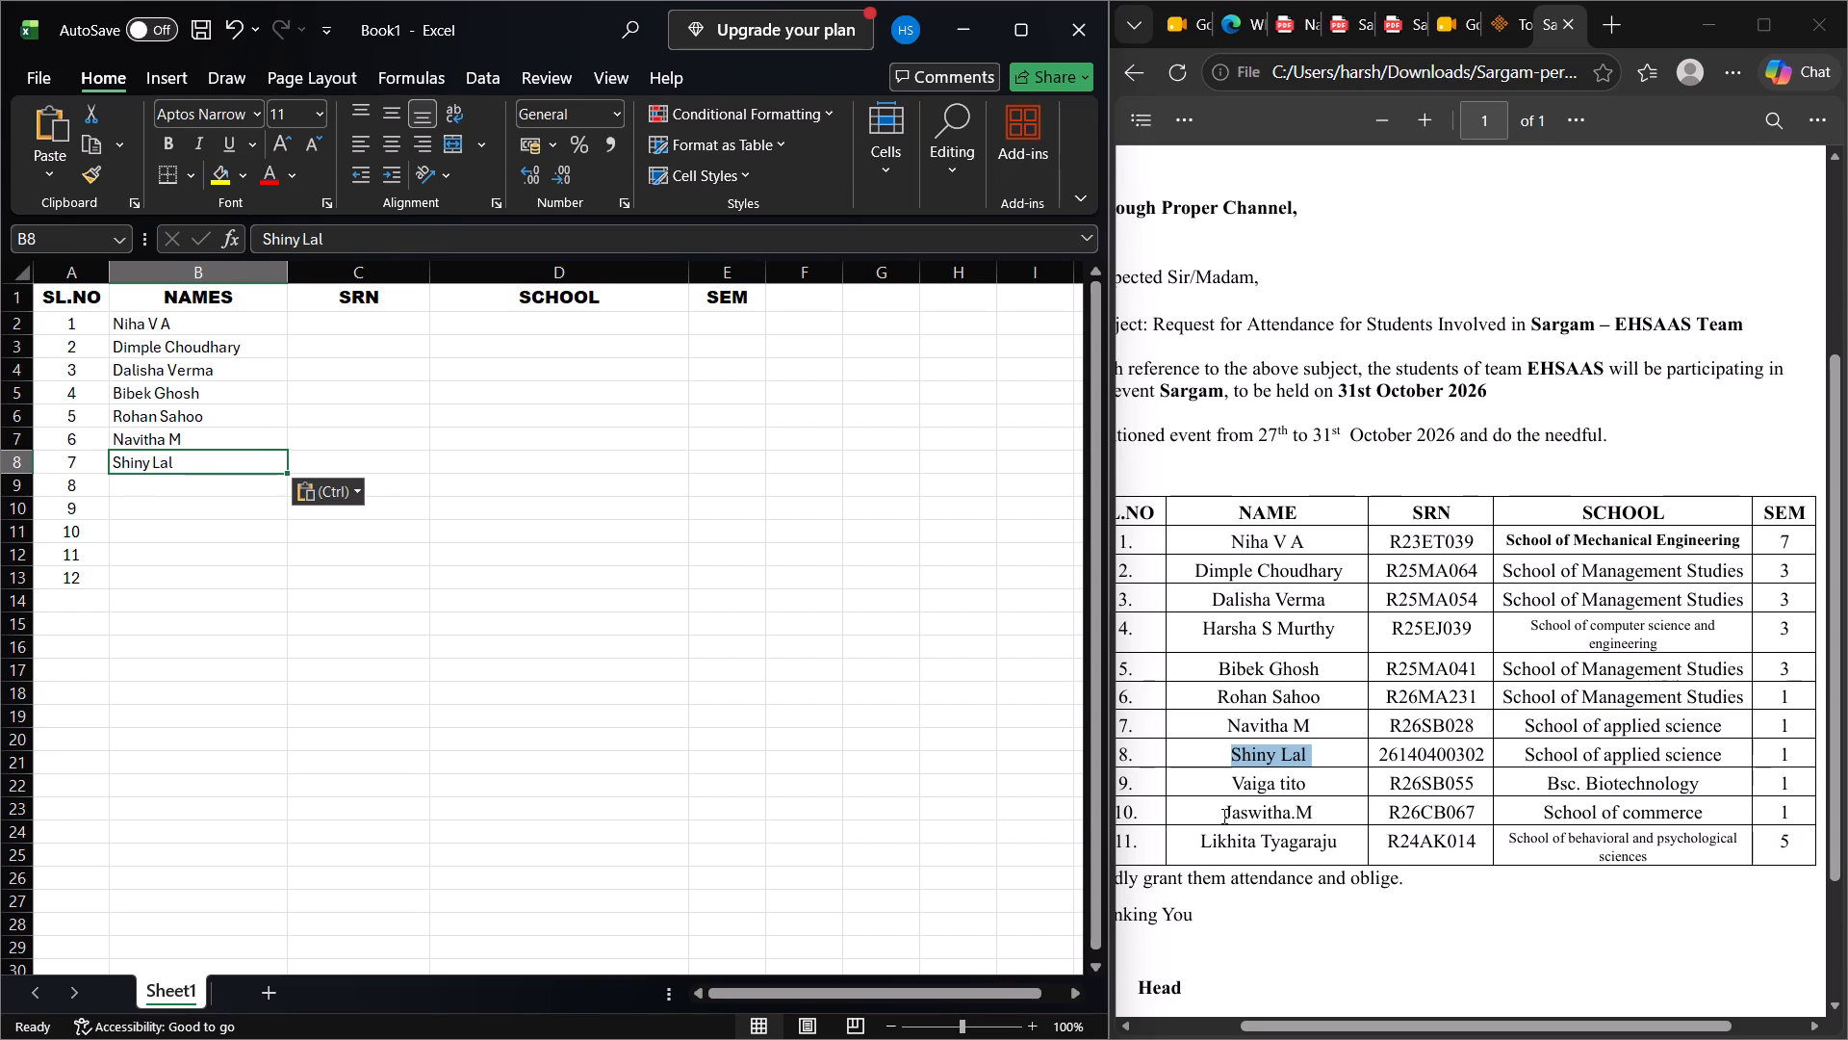
Copy the name of student 9 from the letter's table into cell B8 of the workbook.
{"action": "left_click_drag", "start_coordinate": [1319, 785], "coordinate": [1257, 788]}
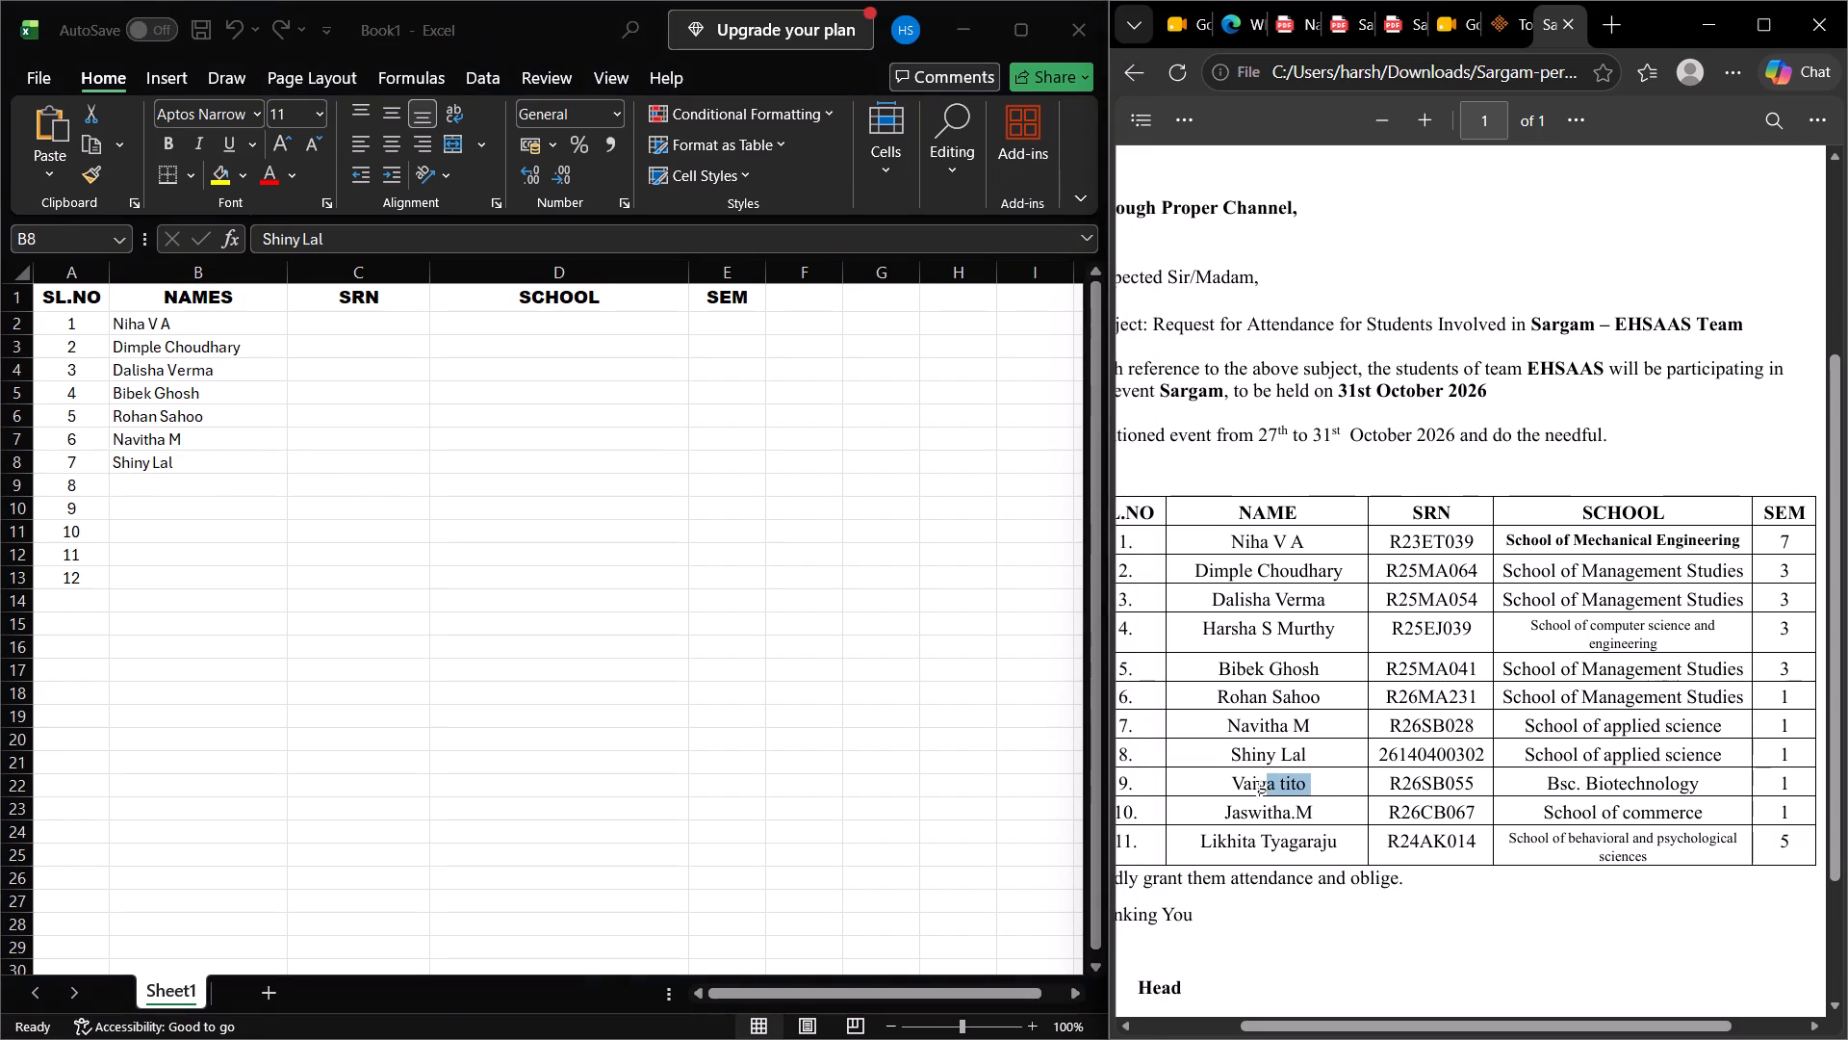
{"action": "left_click_drag", "start_coordinate": [1257, 788], "coordinate": [1206, 779]}
{"action": "left_click_drag", "start_coordinate": [1206, 779], "coordinate": [1208, 779]}
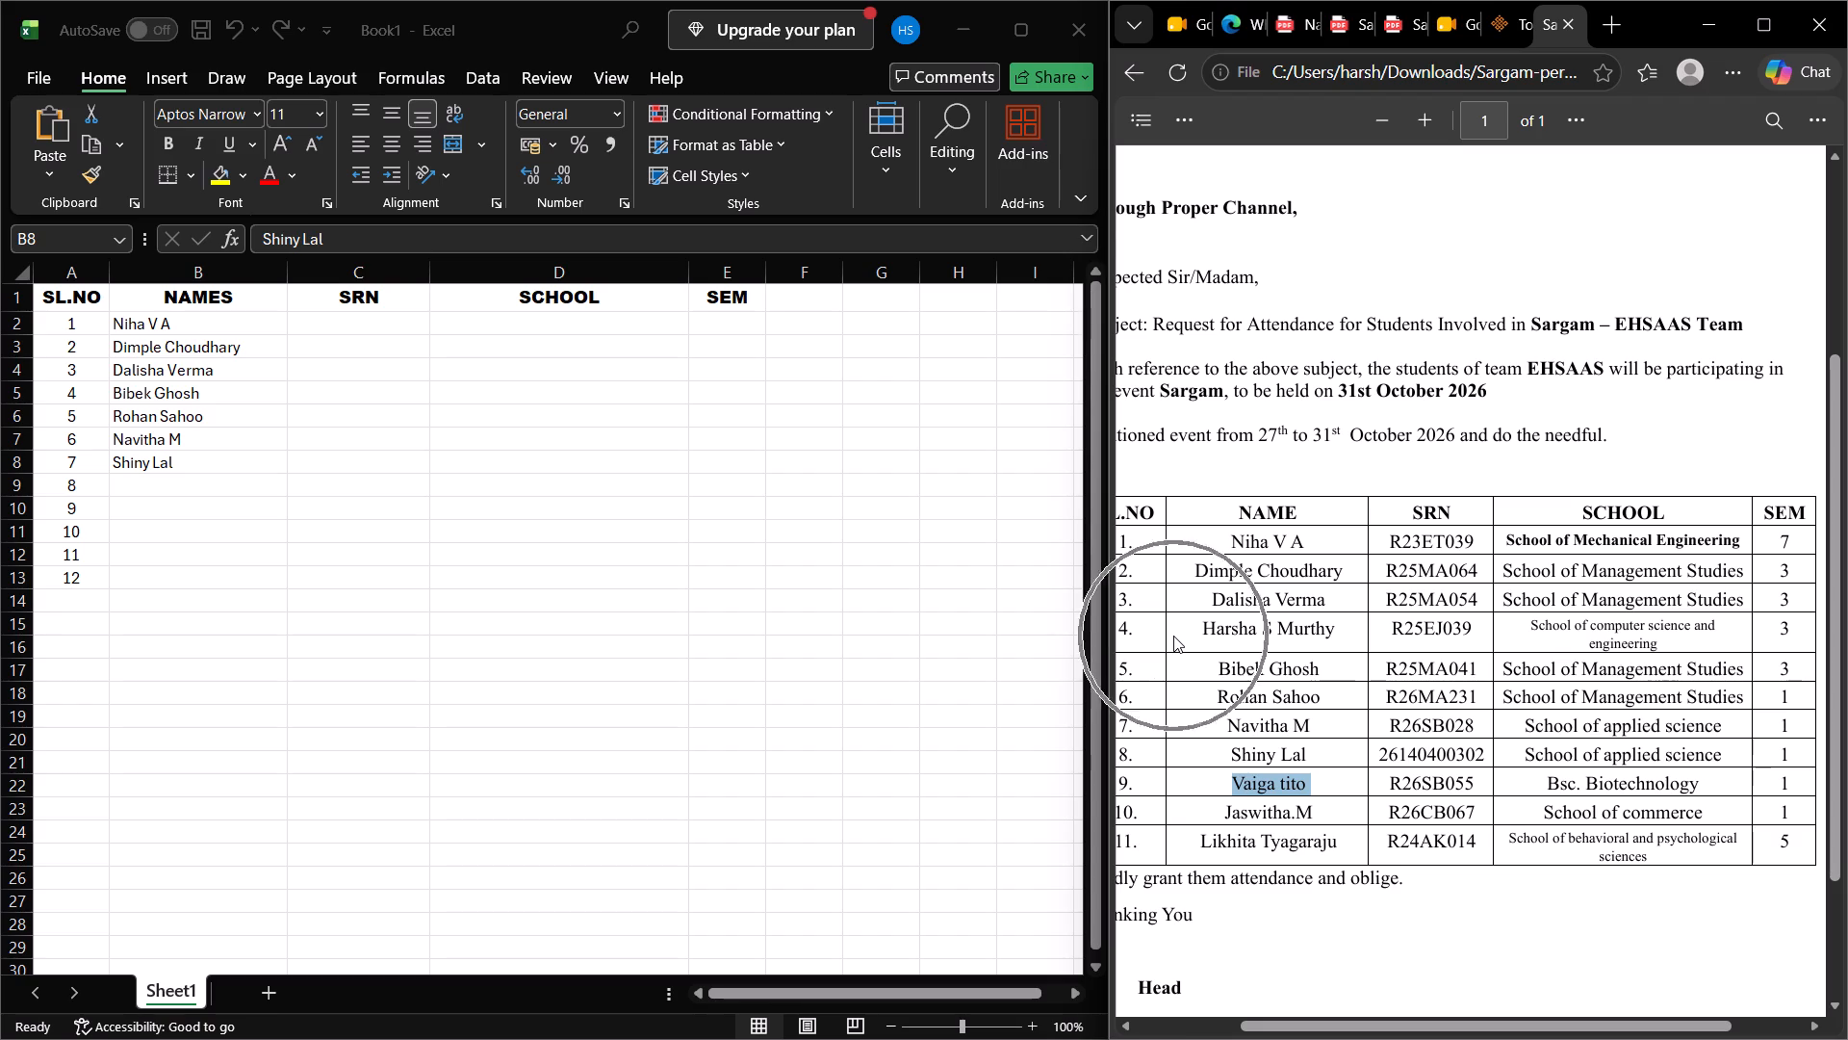
{"action": "key", "text": "ctrl+c"}
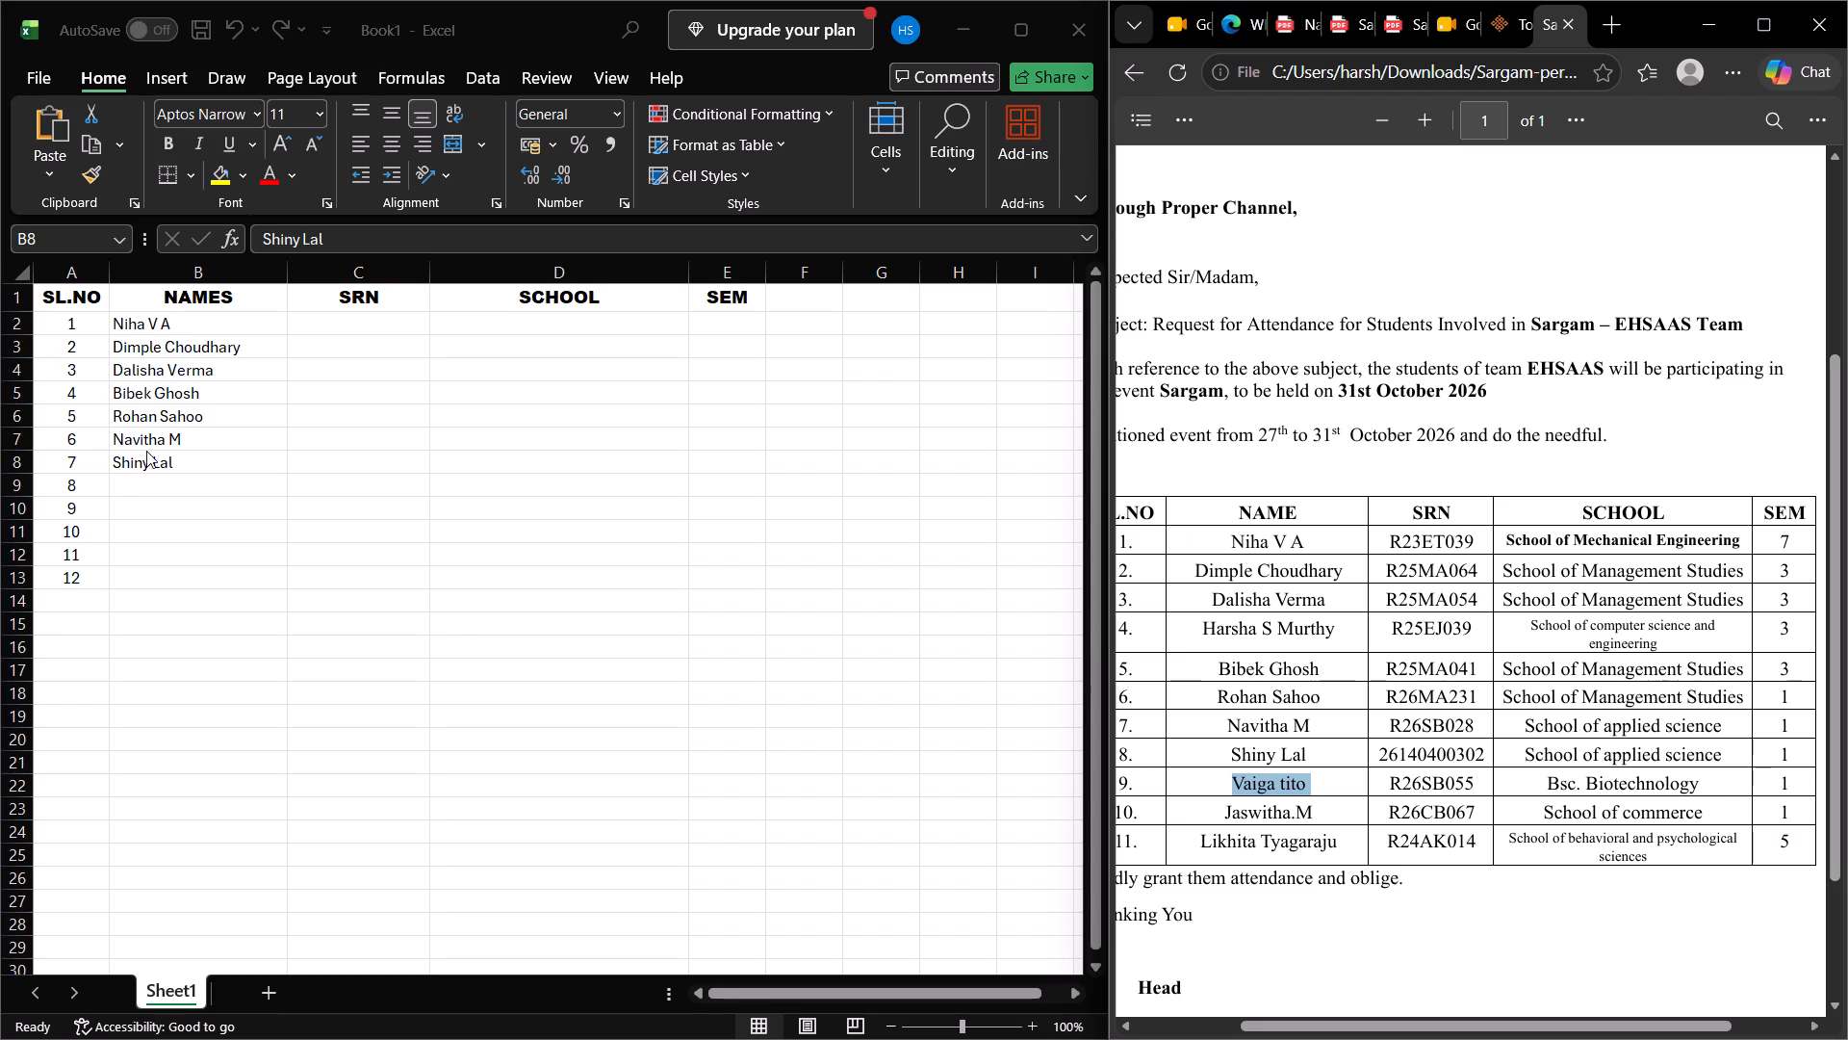
{"action": "left_click", "coordinate": [152, 452]}
{"action": "key", "text": "ctrl+v"}
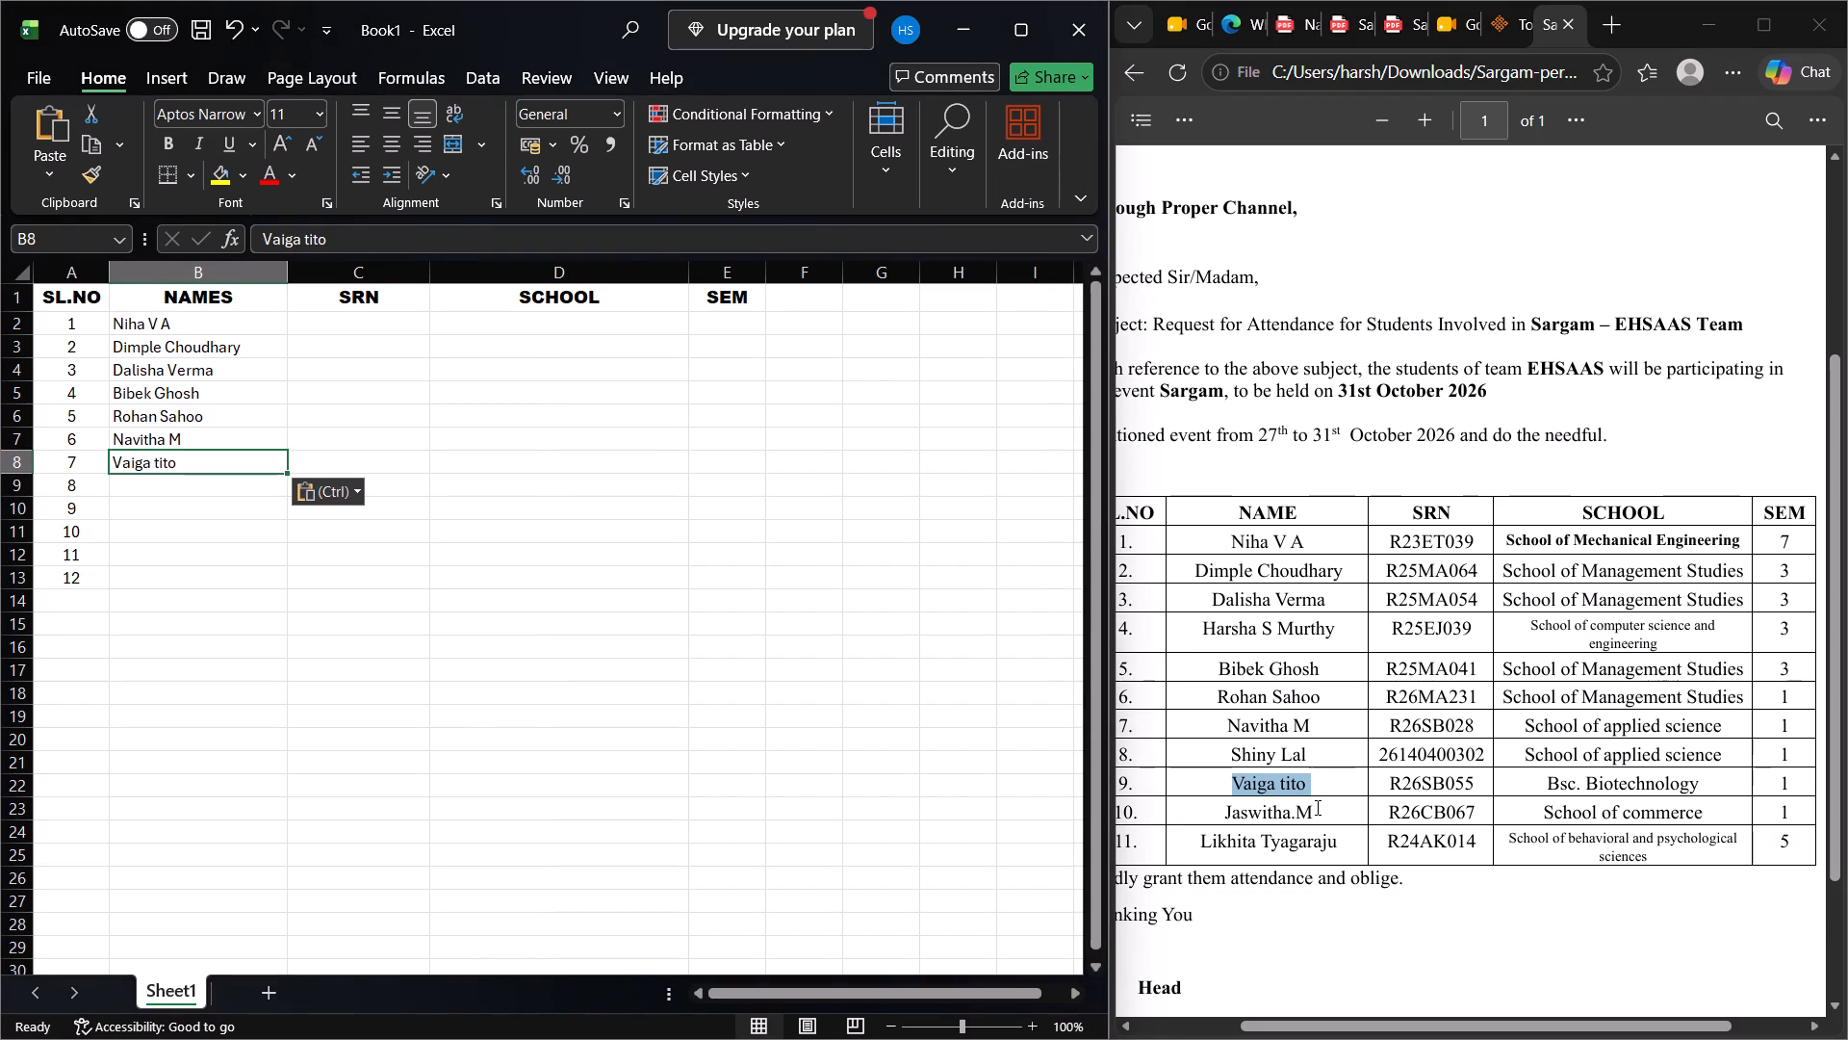
Copy the name of student 10 from the letter's table into cell B9 of the workbook.
{"action": "left_click_drag", "start_coordinate": [1323, 808], "coordinate": [1243, 808]}
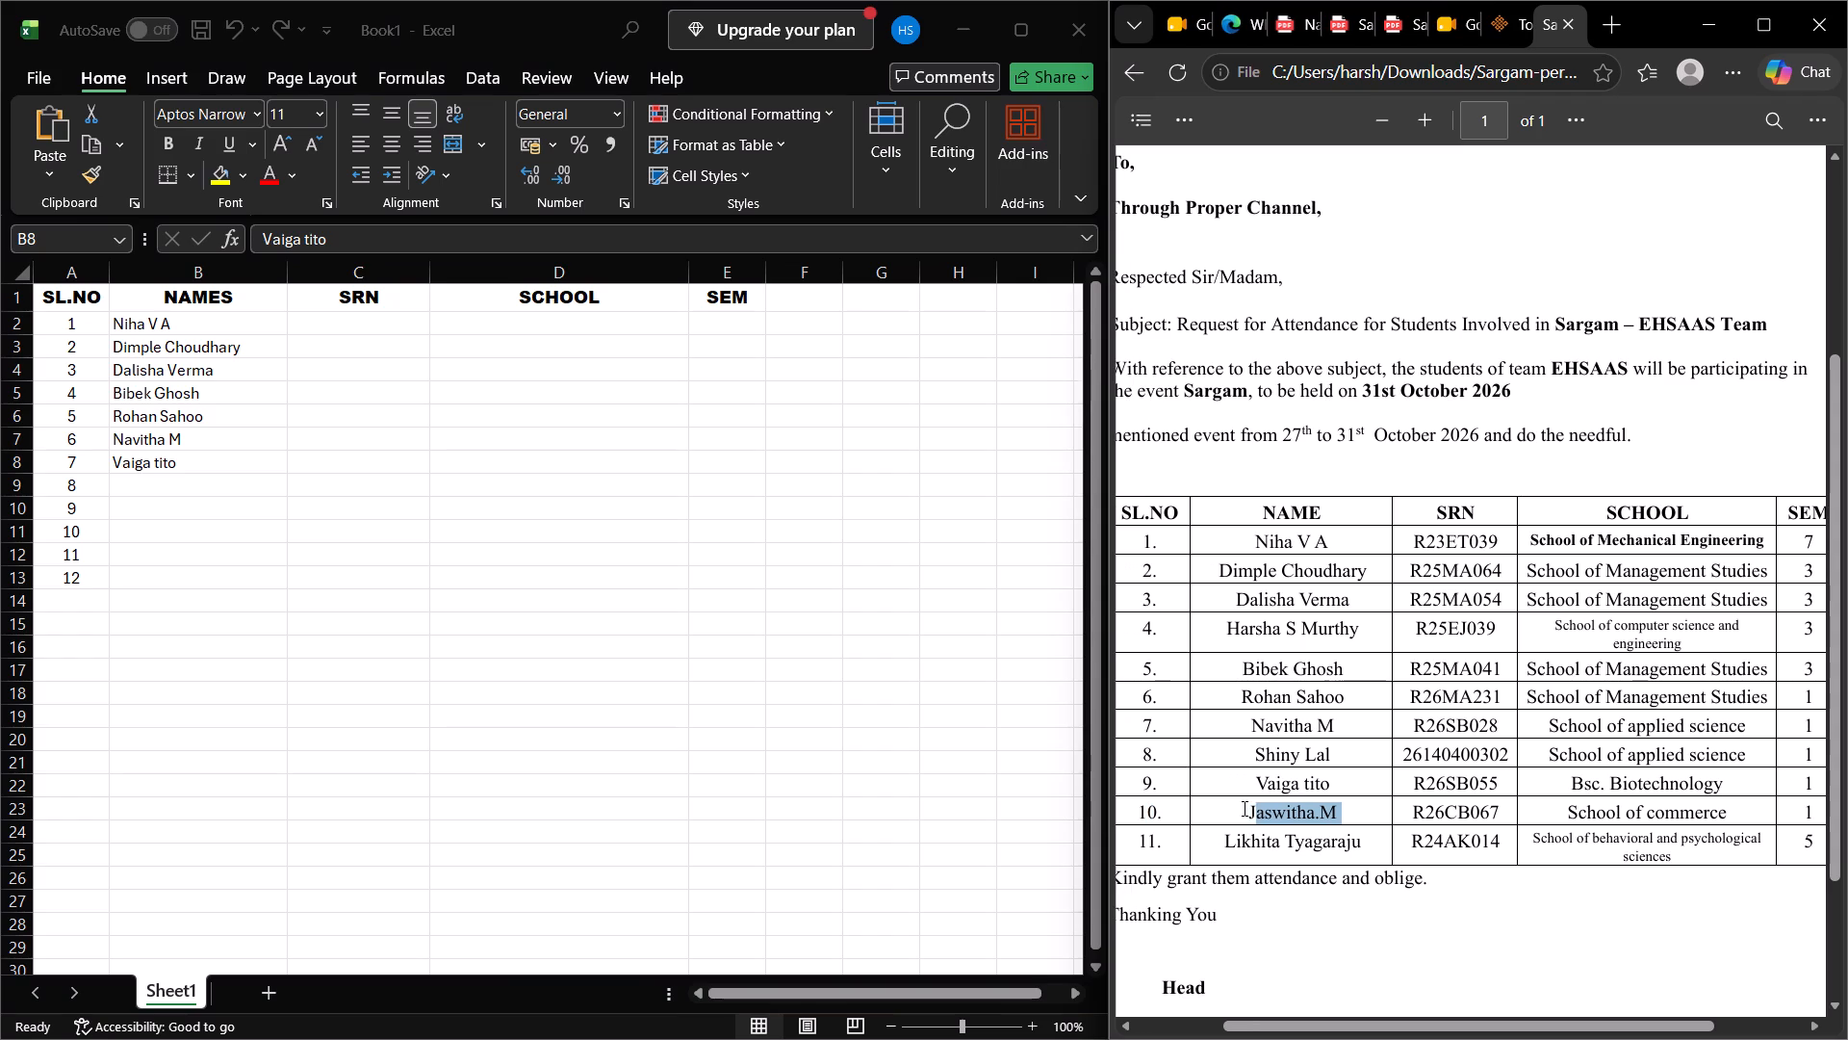
{"action": "left_click_drag", "start_coordinate": [1243, 808], "coordinate": [1227, 808]}
{"action": "key", "text": "ctrl+c"}
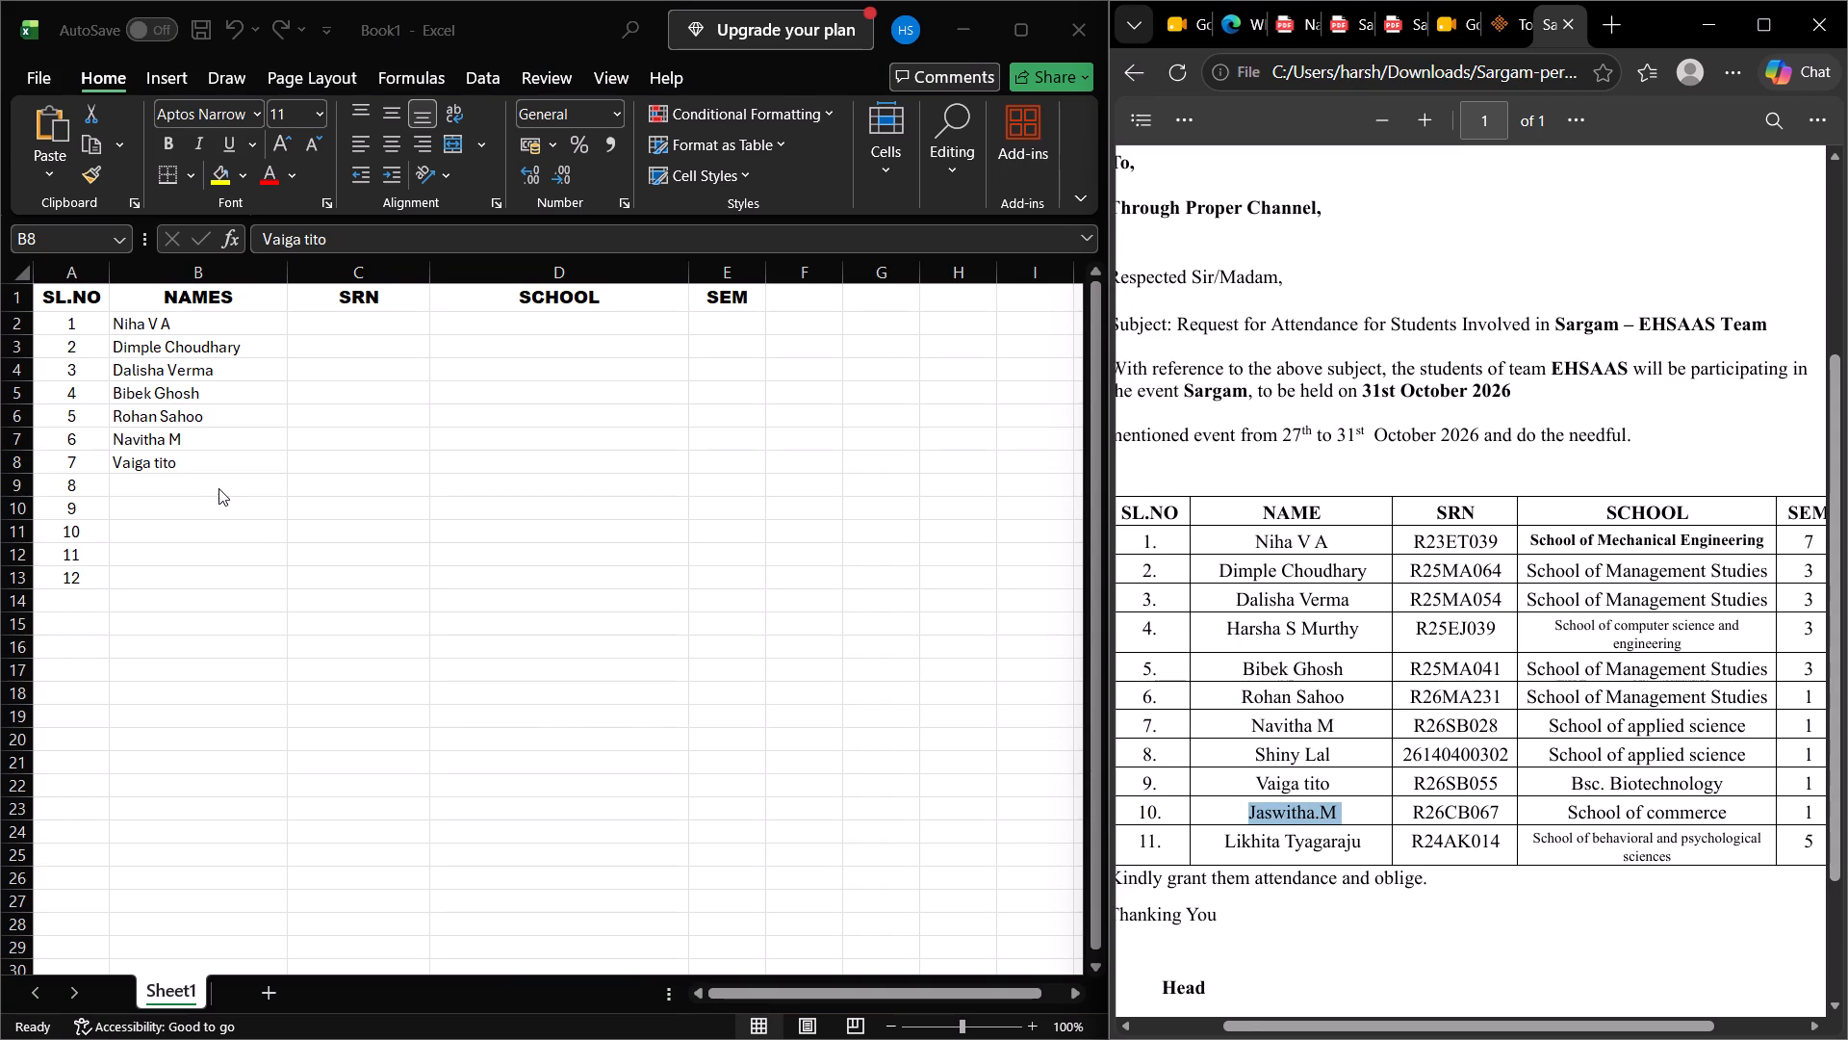
{"action": "left_click", "coordinate": [218, 488]}
{"action": "key", "text": "Down"}
{"action": "key", "text": "Up"}
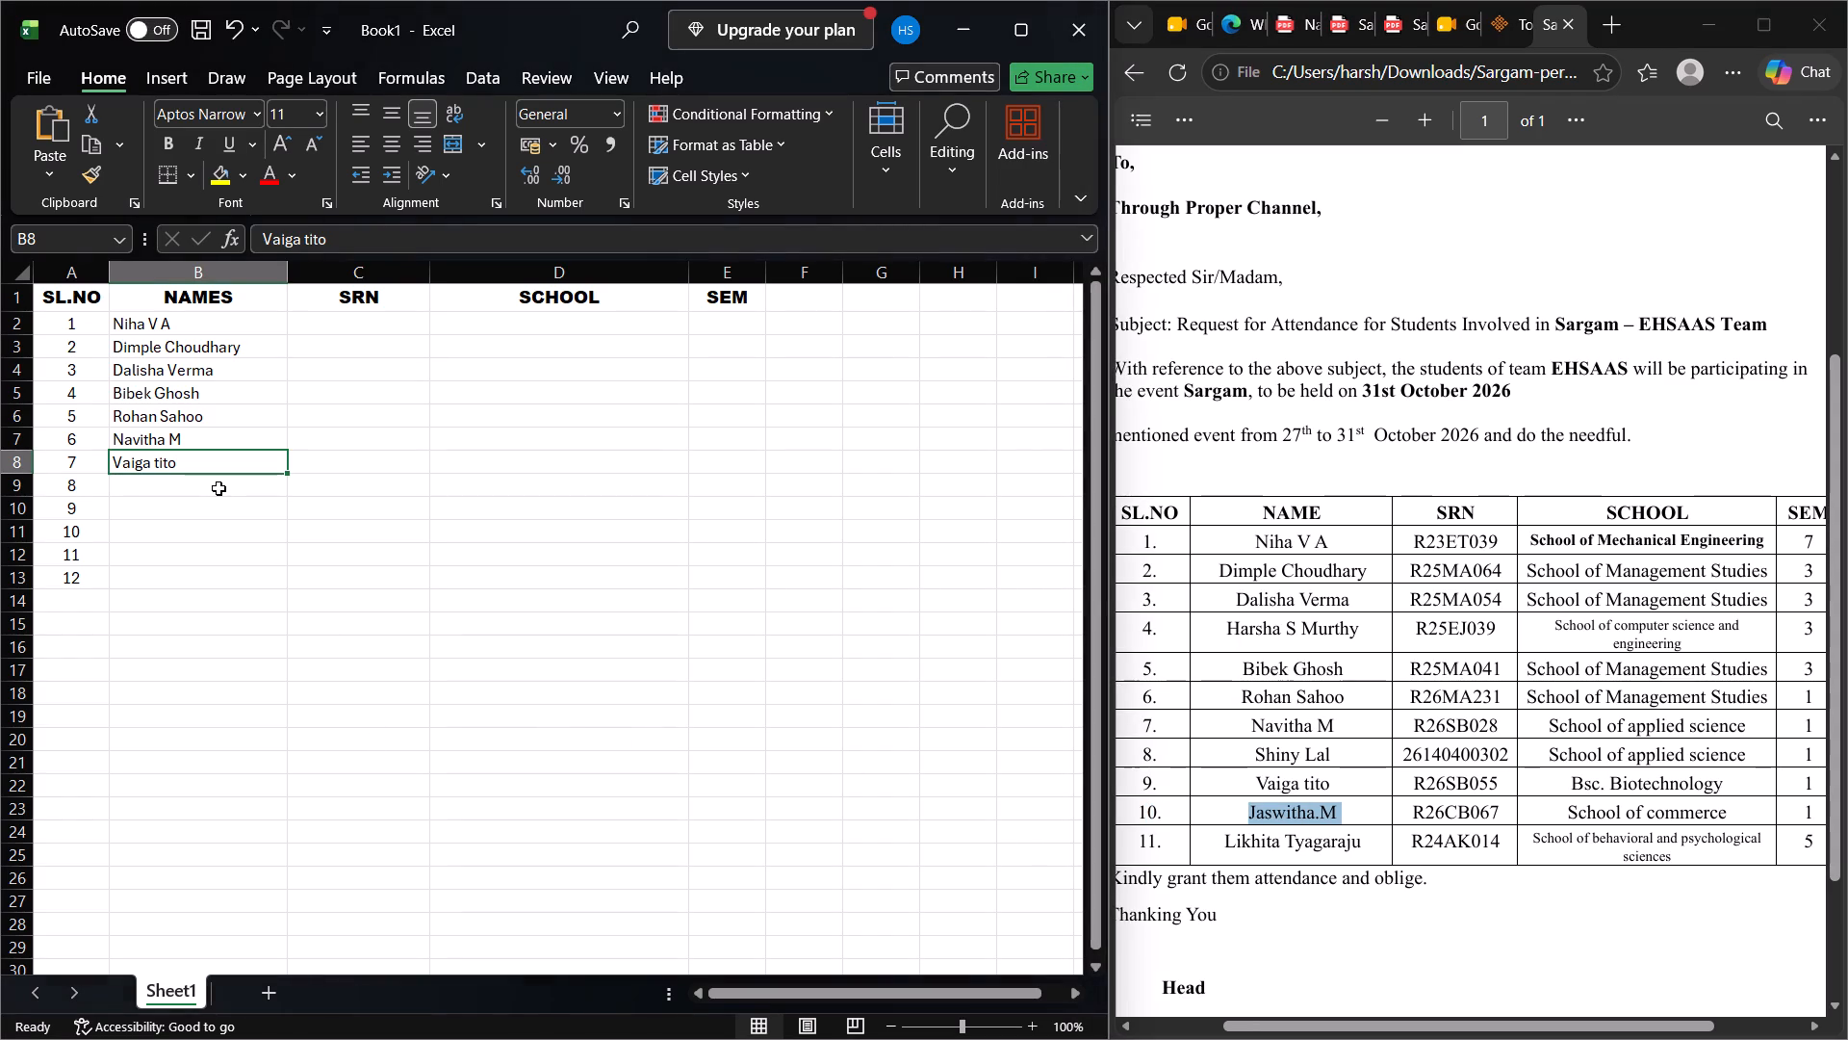
{"action": "key", "text": "Down"}
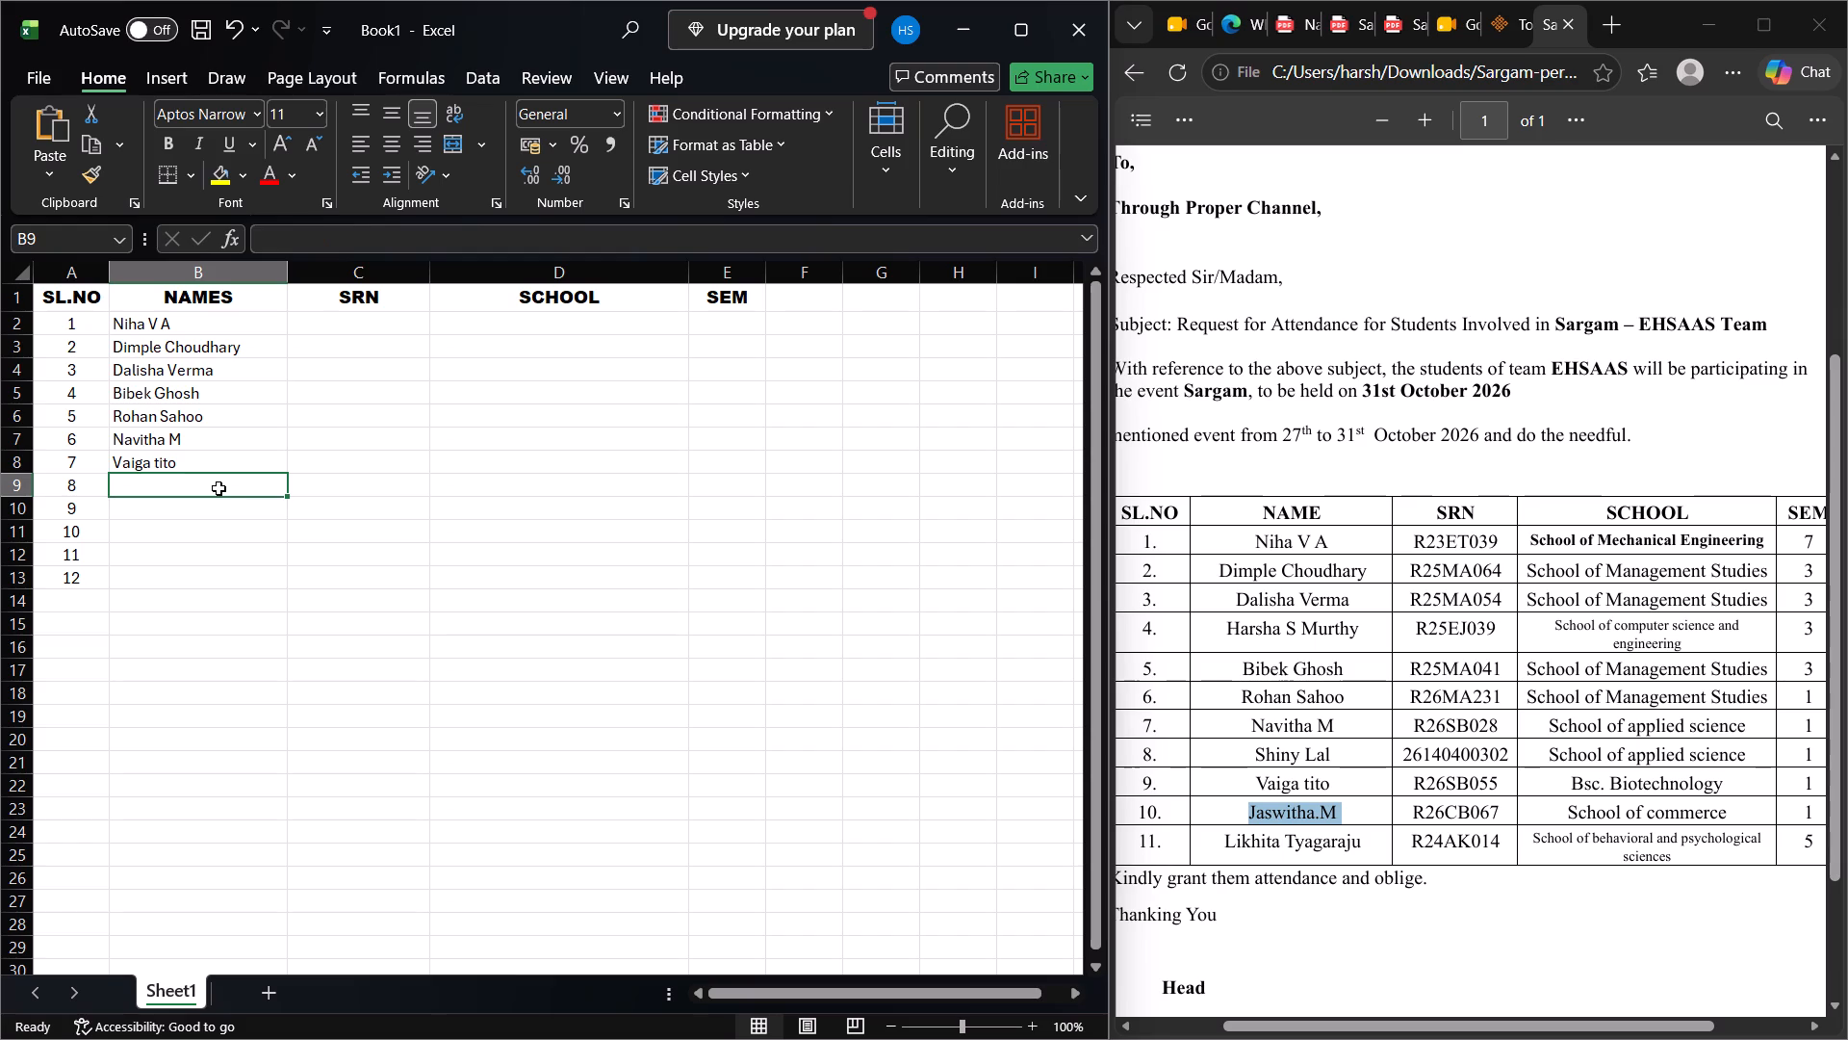
{"action": "key", "text": "ctrl+v"}
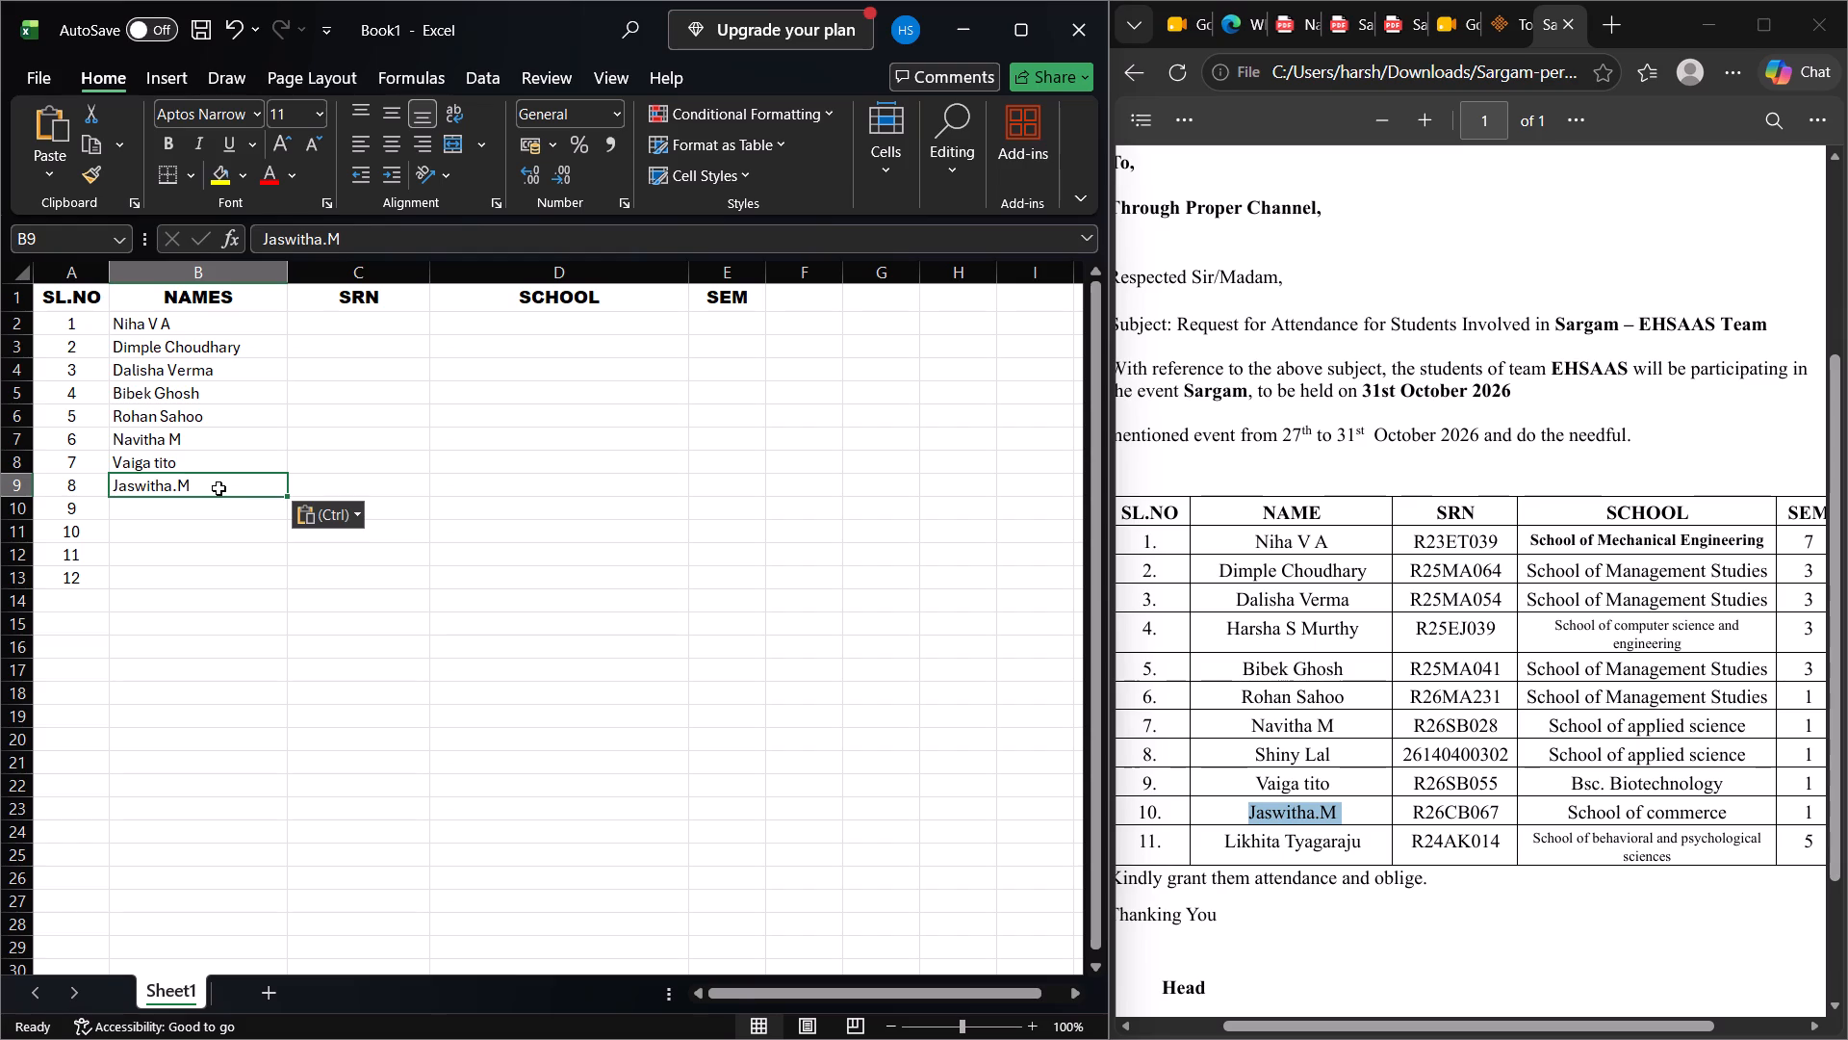
Copy the SRN of student 1 from the letter's table into cell C2 of the workbook.
{"action": "left_click", "coordinate": [1351, 744]}
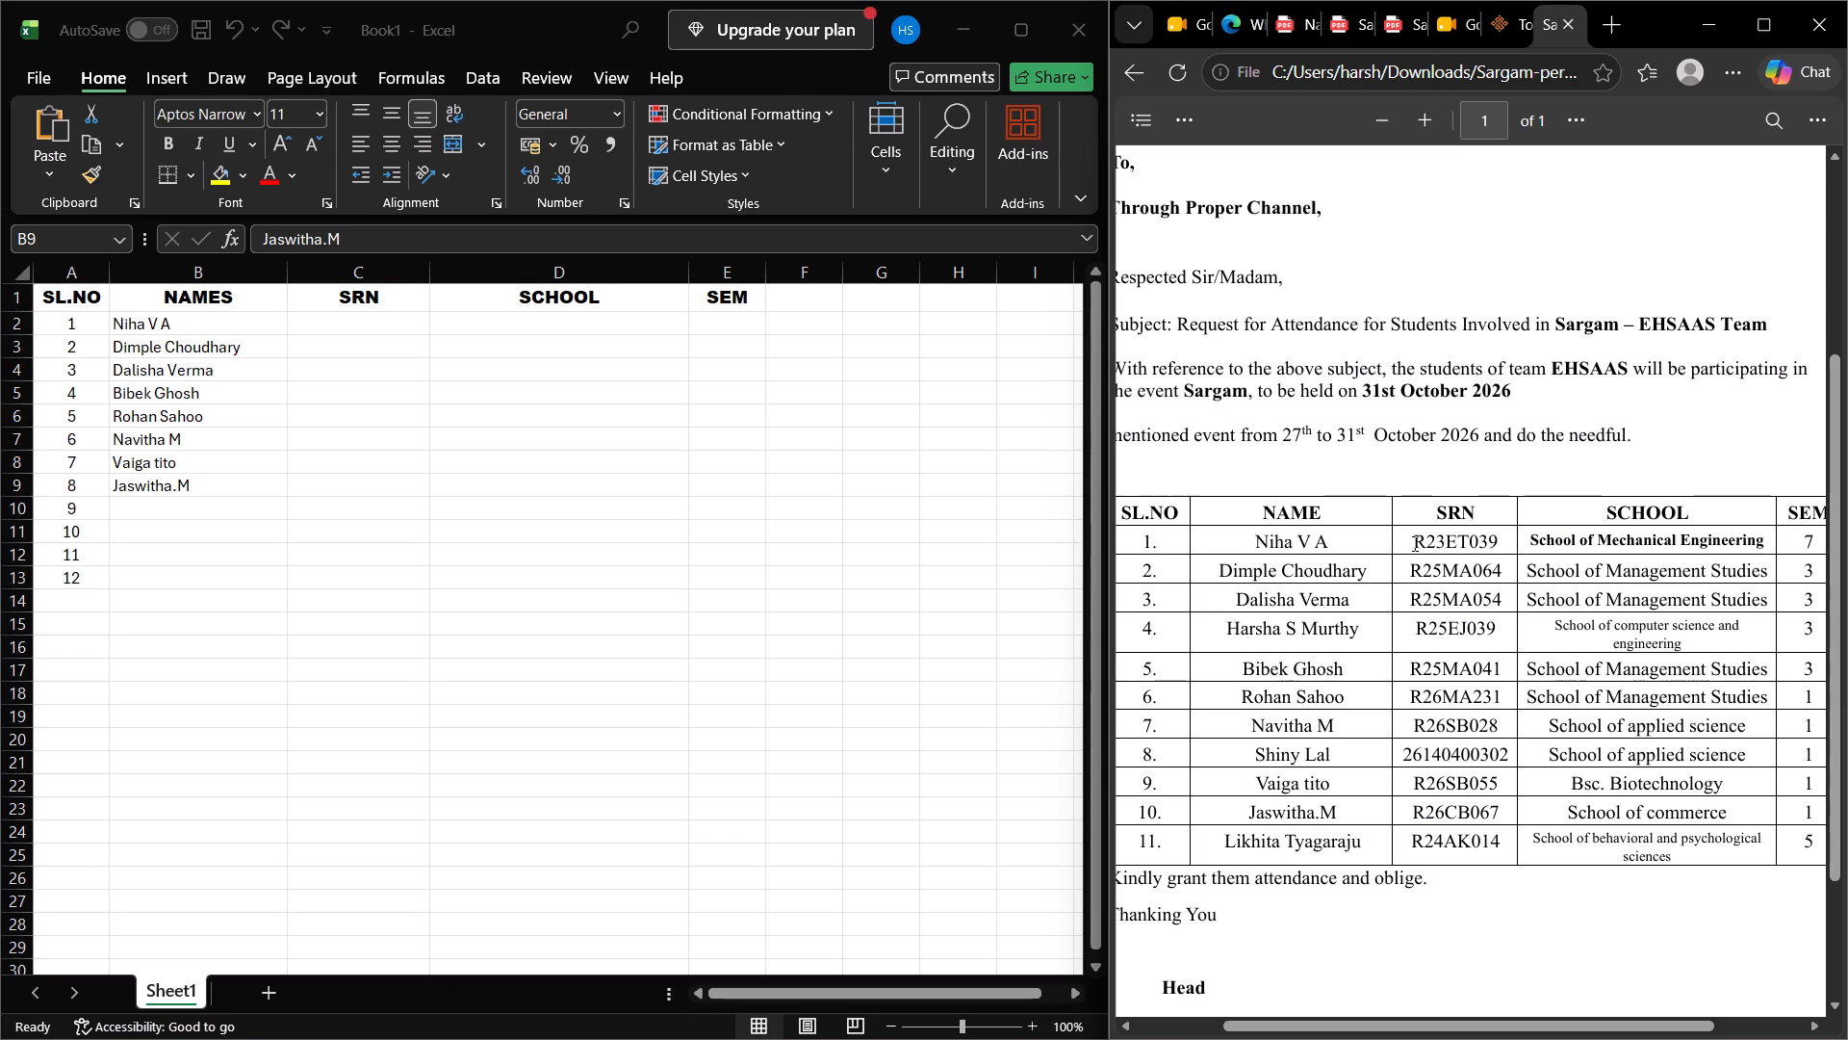
{"action": "left_click_drag", "start_coordinate": [1413, 542], "coordinate": [1490, 542]}
{"action": "key", "text": "ctrl+c"}
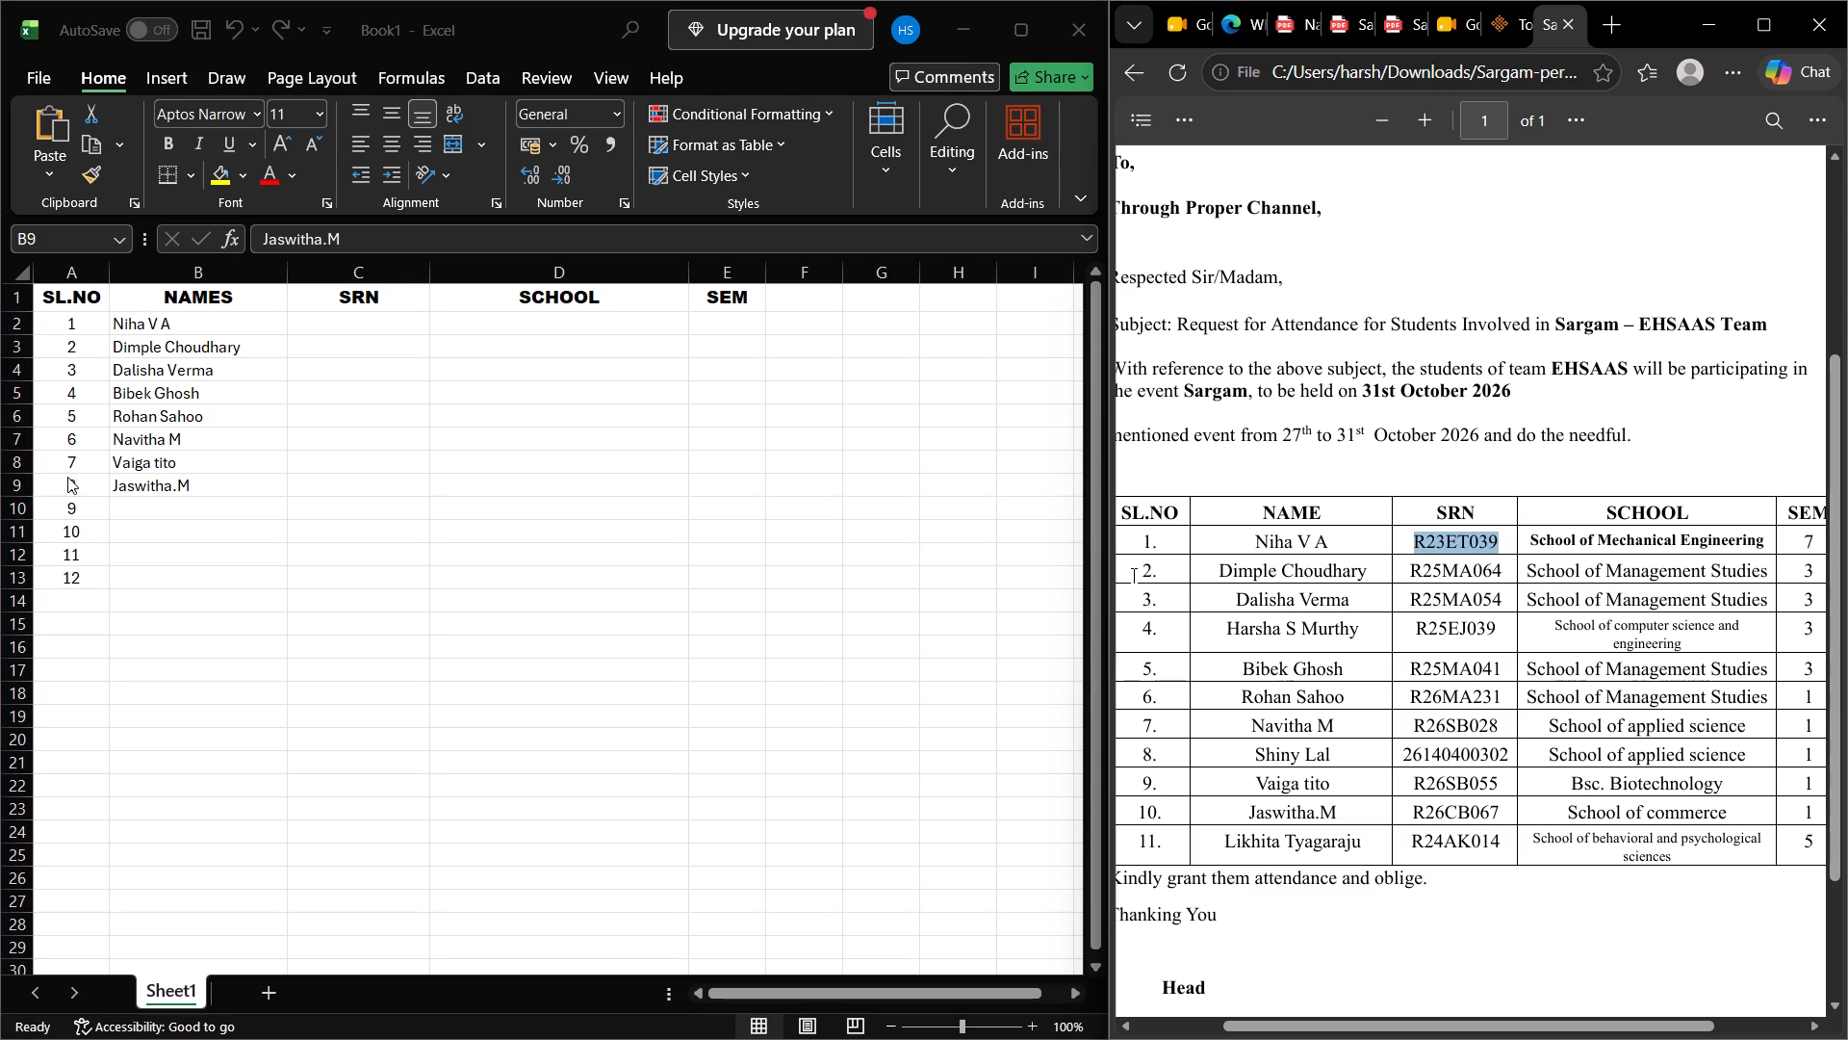
{"action": "left_click", "coordinate": [374, 327]}
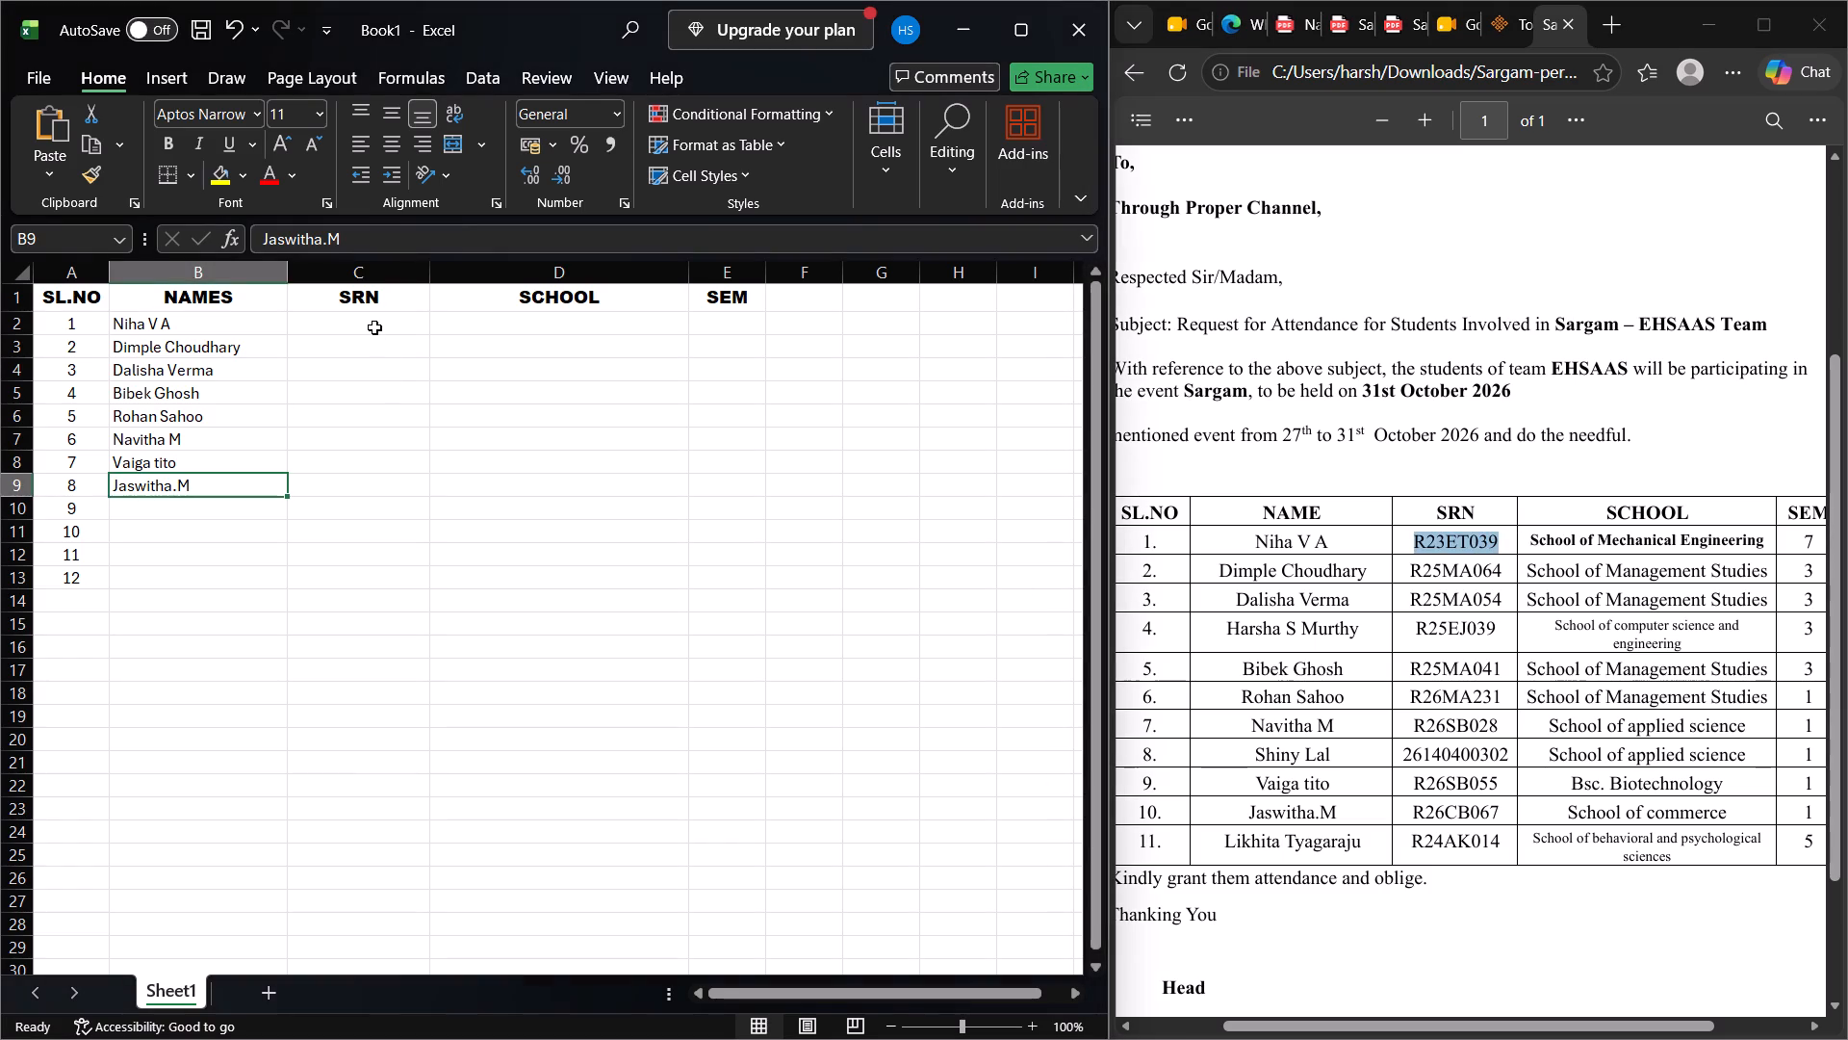
{"action": "left_click", "coordinate": [374, 327]}
{"action": "key", "text": "ctrl+v"}
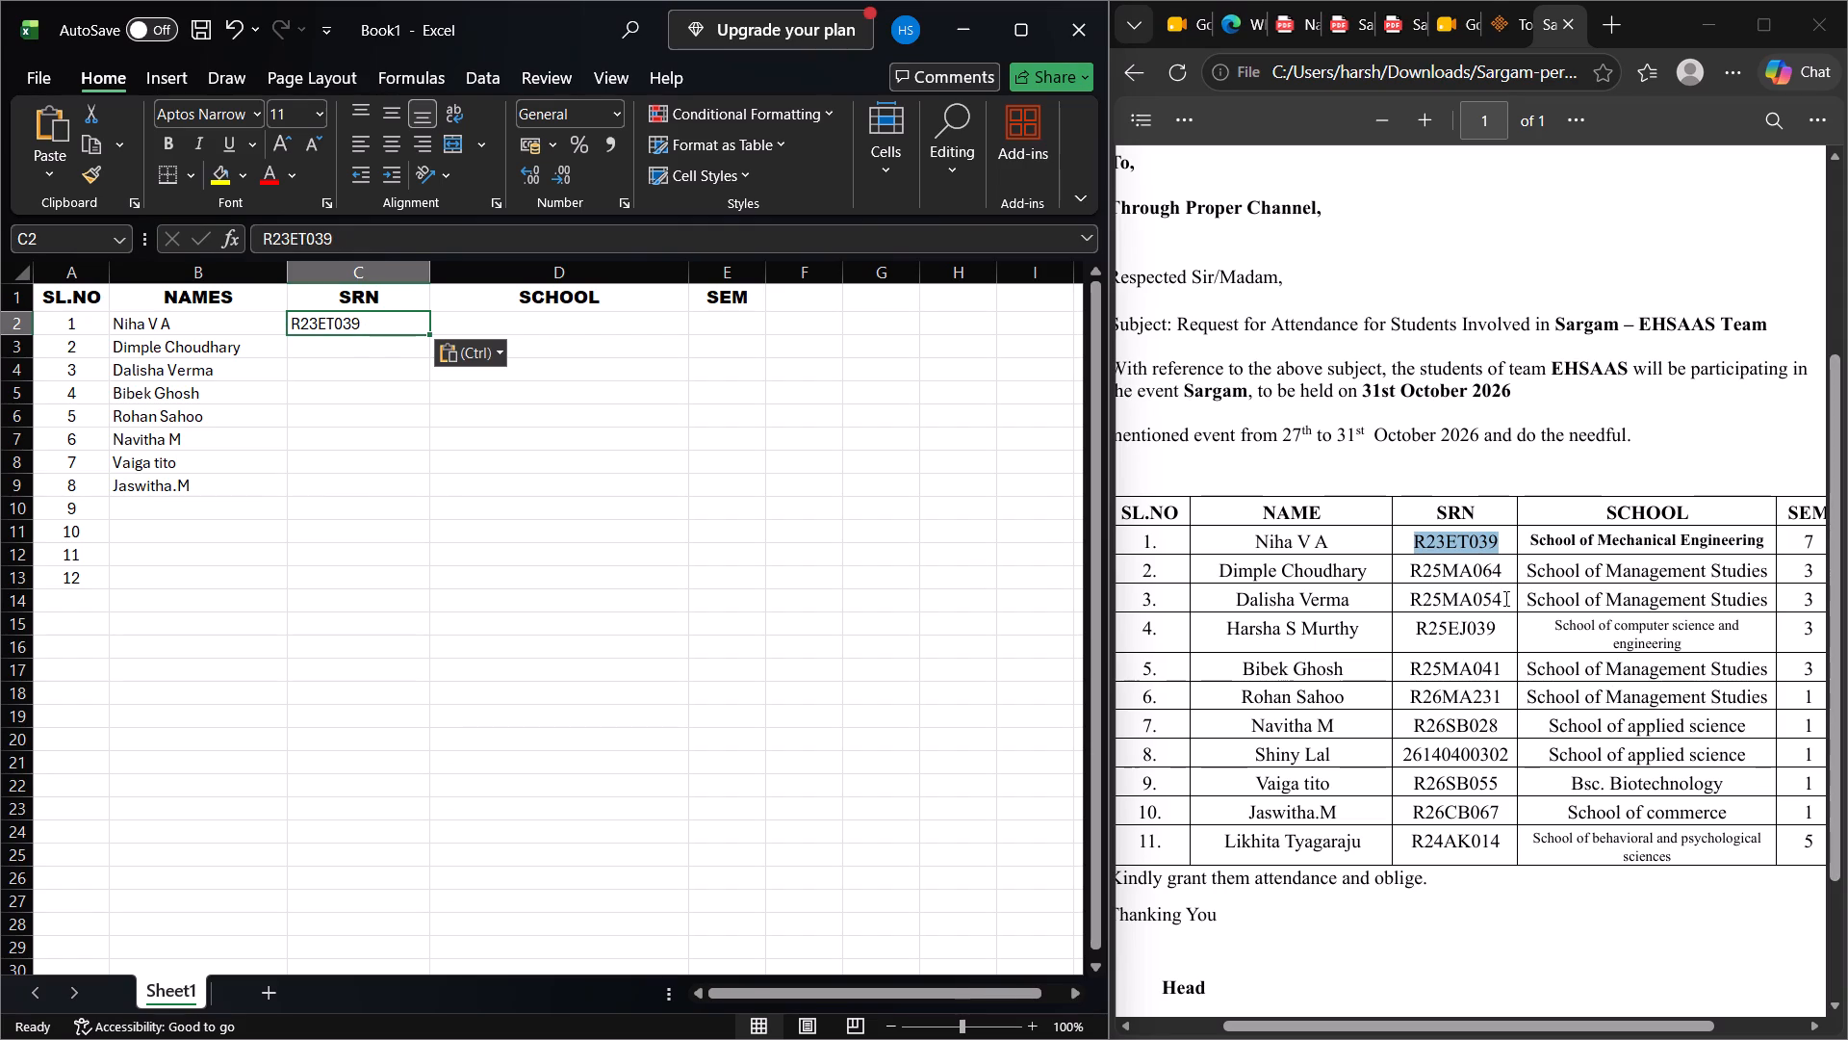
Copy the SRN of student 3 from the letter's table into cell C3 of the workbook.
{"action": "left_click_drag", "start_coordinate": [1505, 598], "coordinate": [1400, 598]}
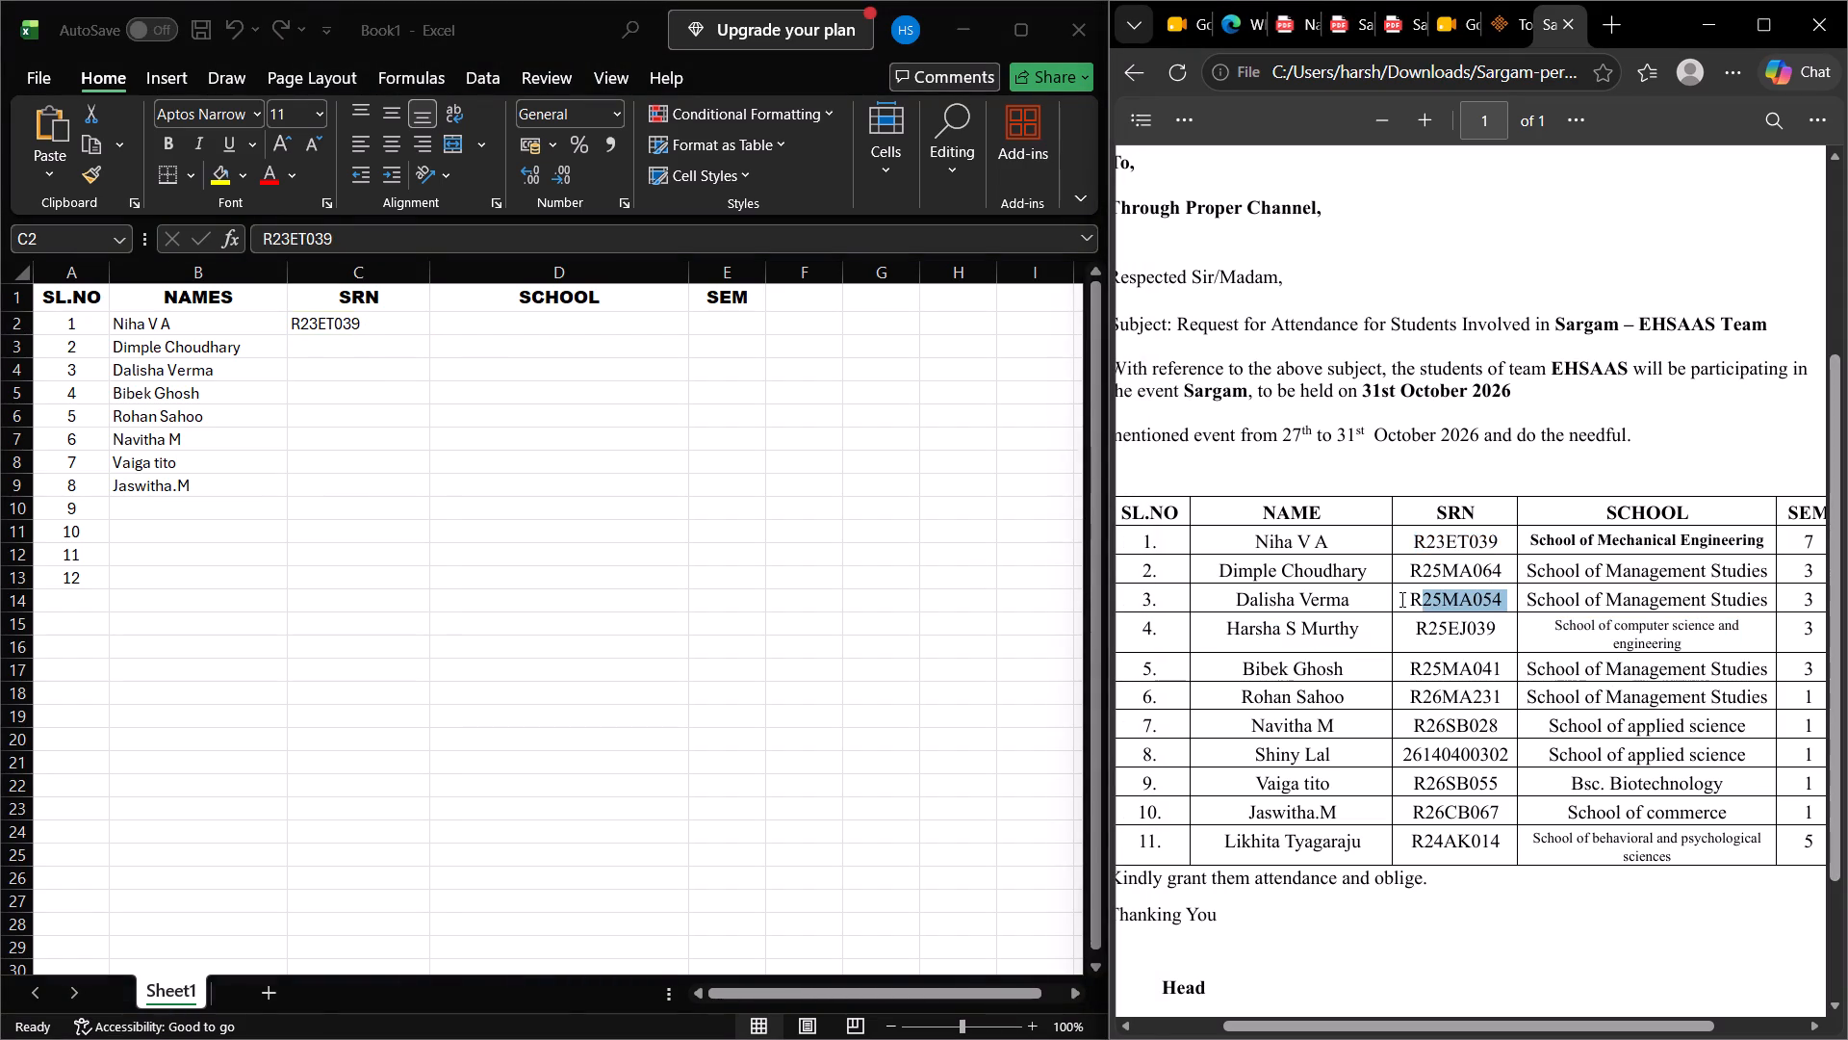
{"action": "left_click_drag", "start_coordinate": [1400, 598], "coordinate": [1387, 604]}
{"action": "left_click_drag", "start_coordinate": [1387, 604], "coordinate": [1397, 606]}
{"action": "key", "text": "ctrl+c"}
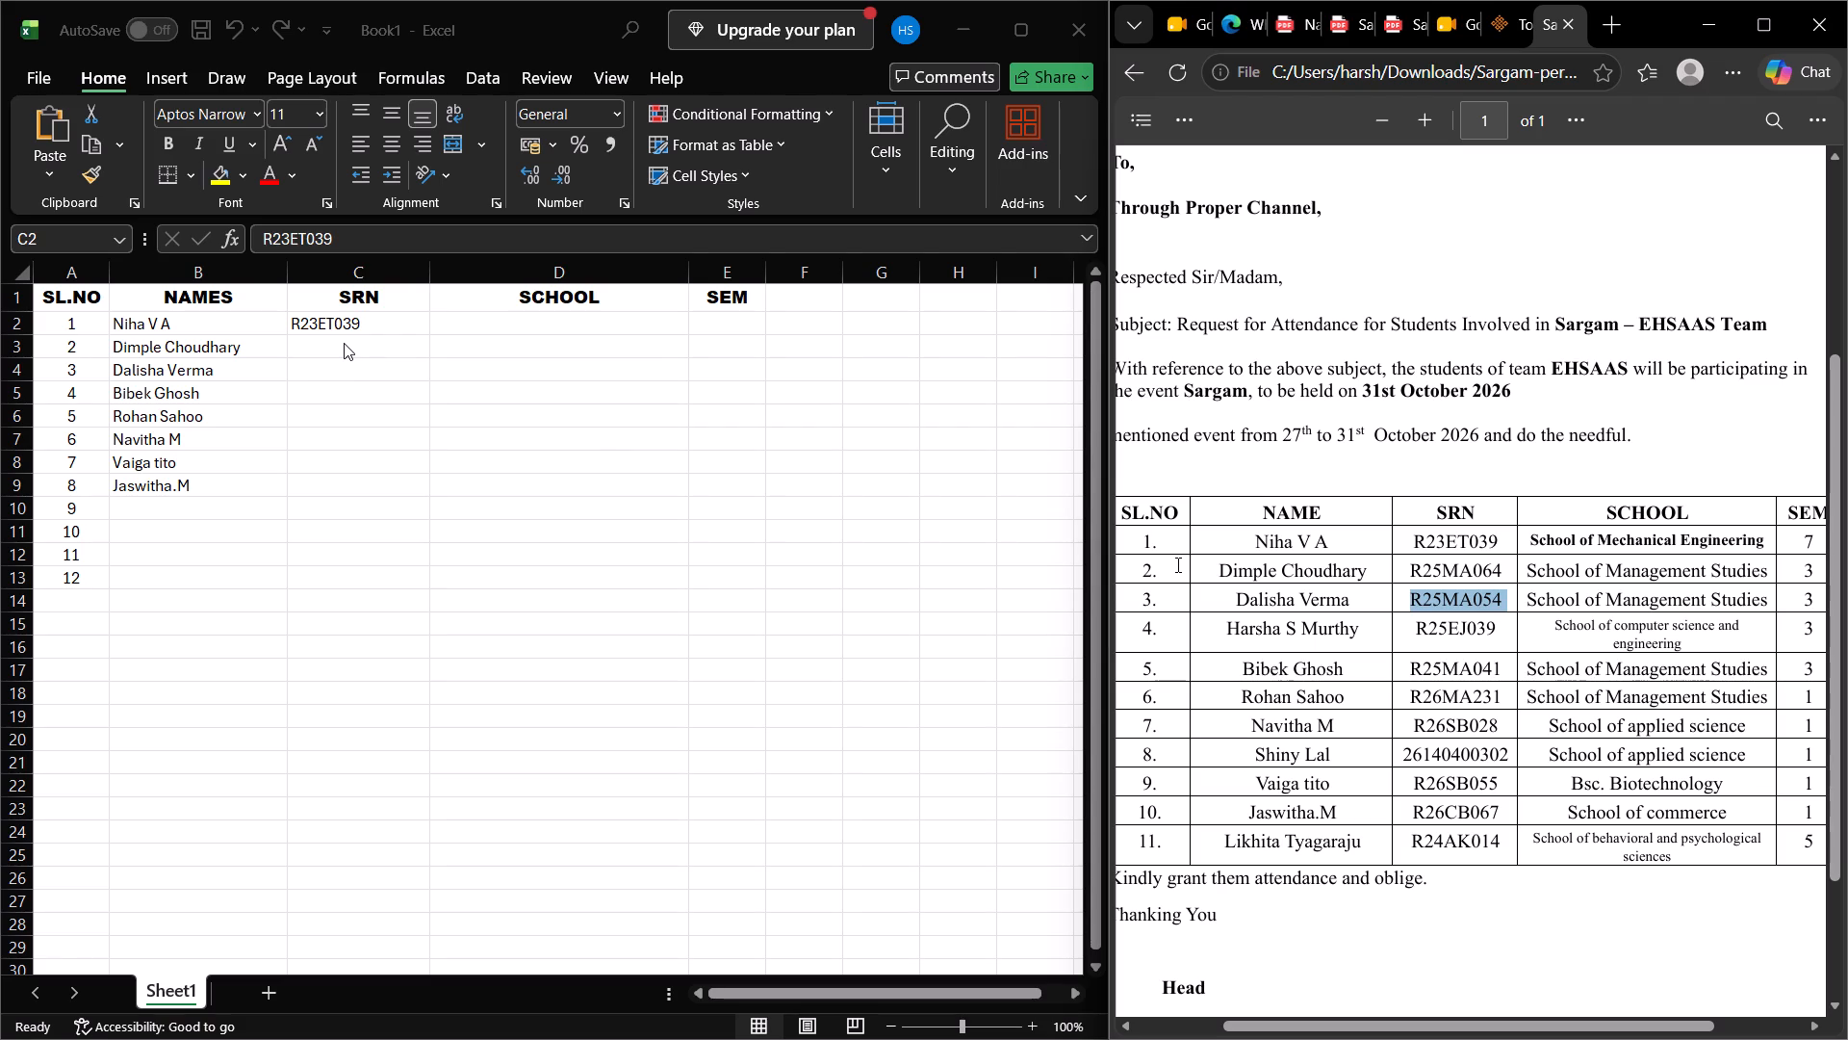
{"action": "left_click", "coordinate": [344, 341]}
{"action": "key", "text": "Down"}
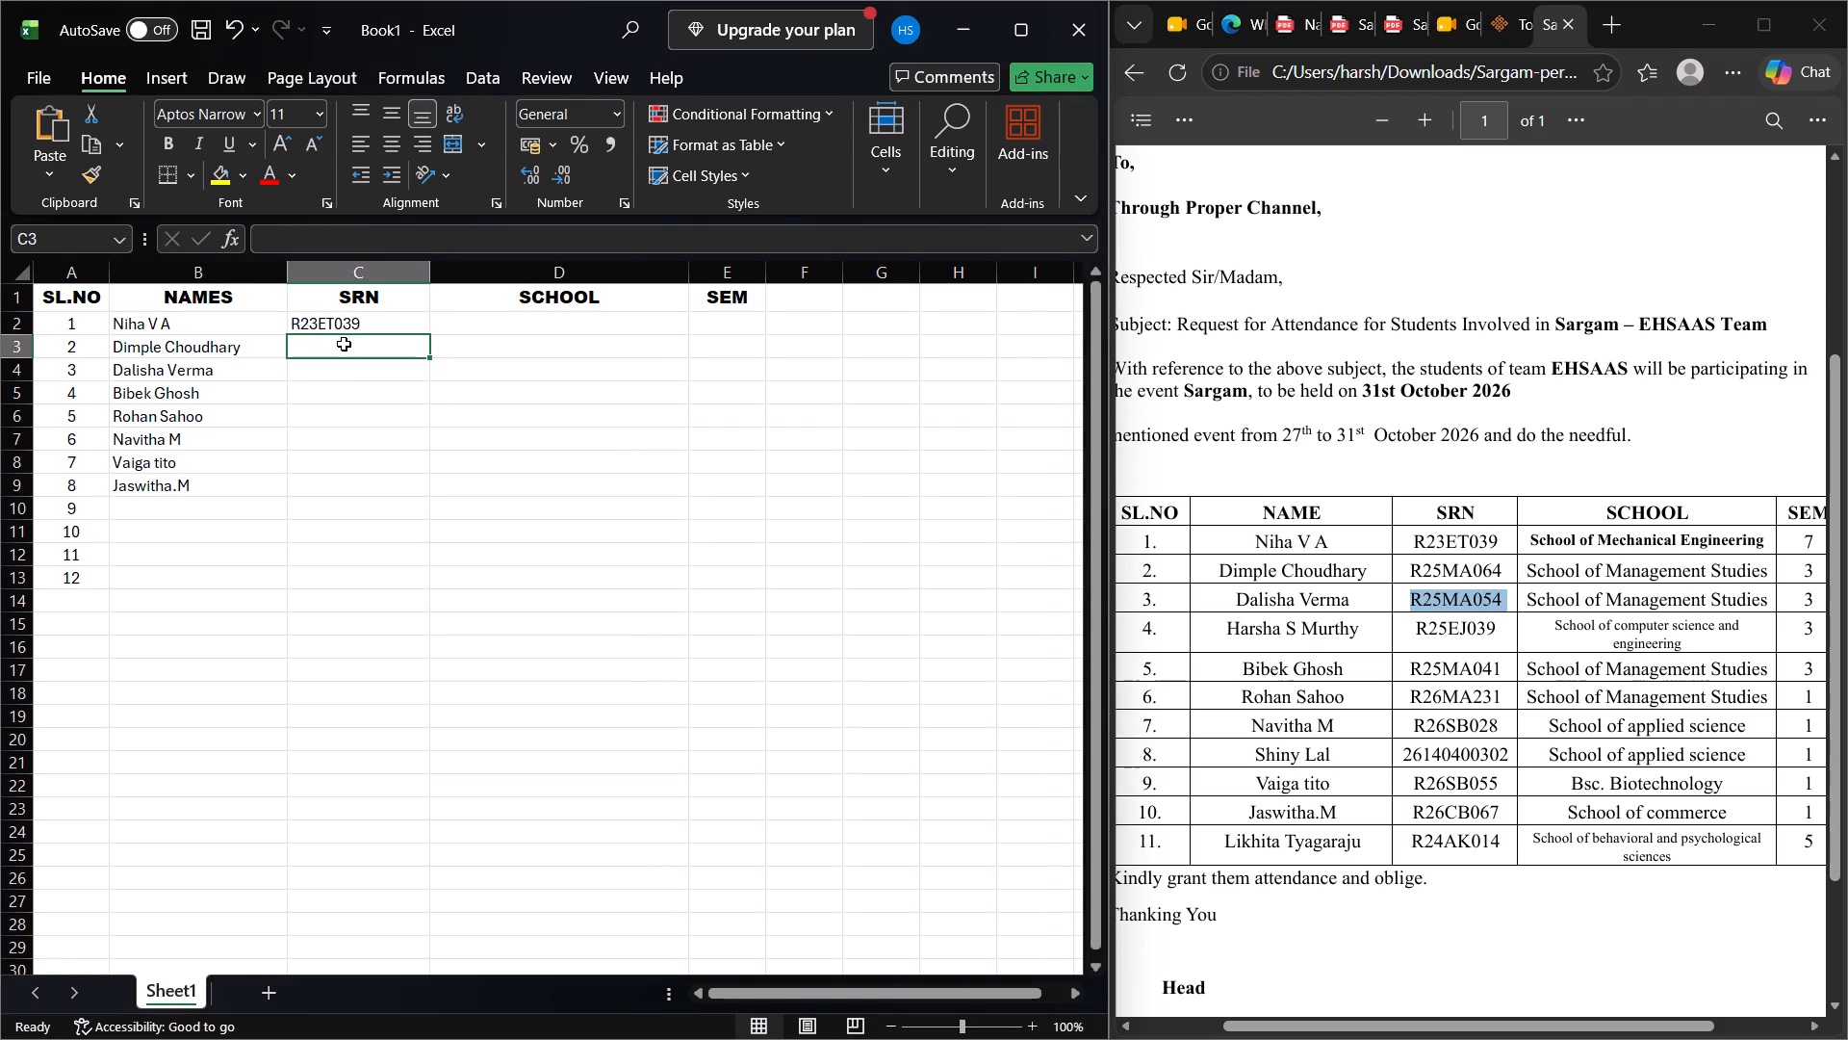
{"action": "key", "text": "ctrl+v"}
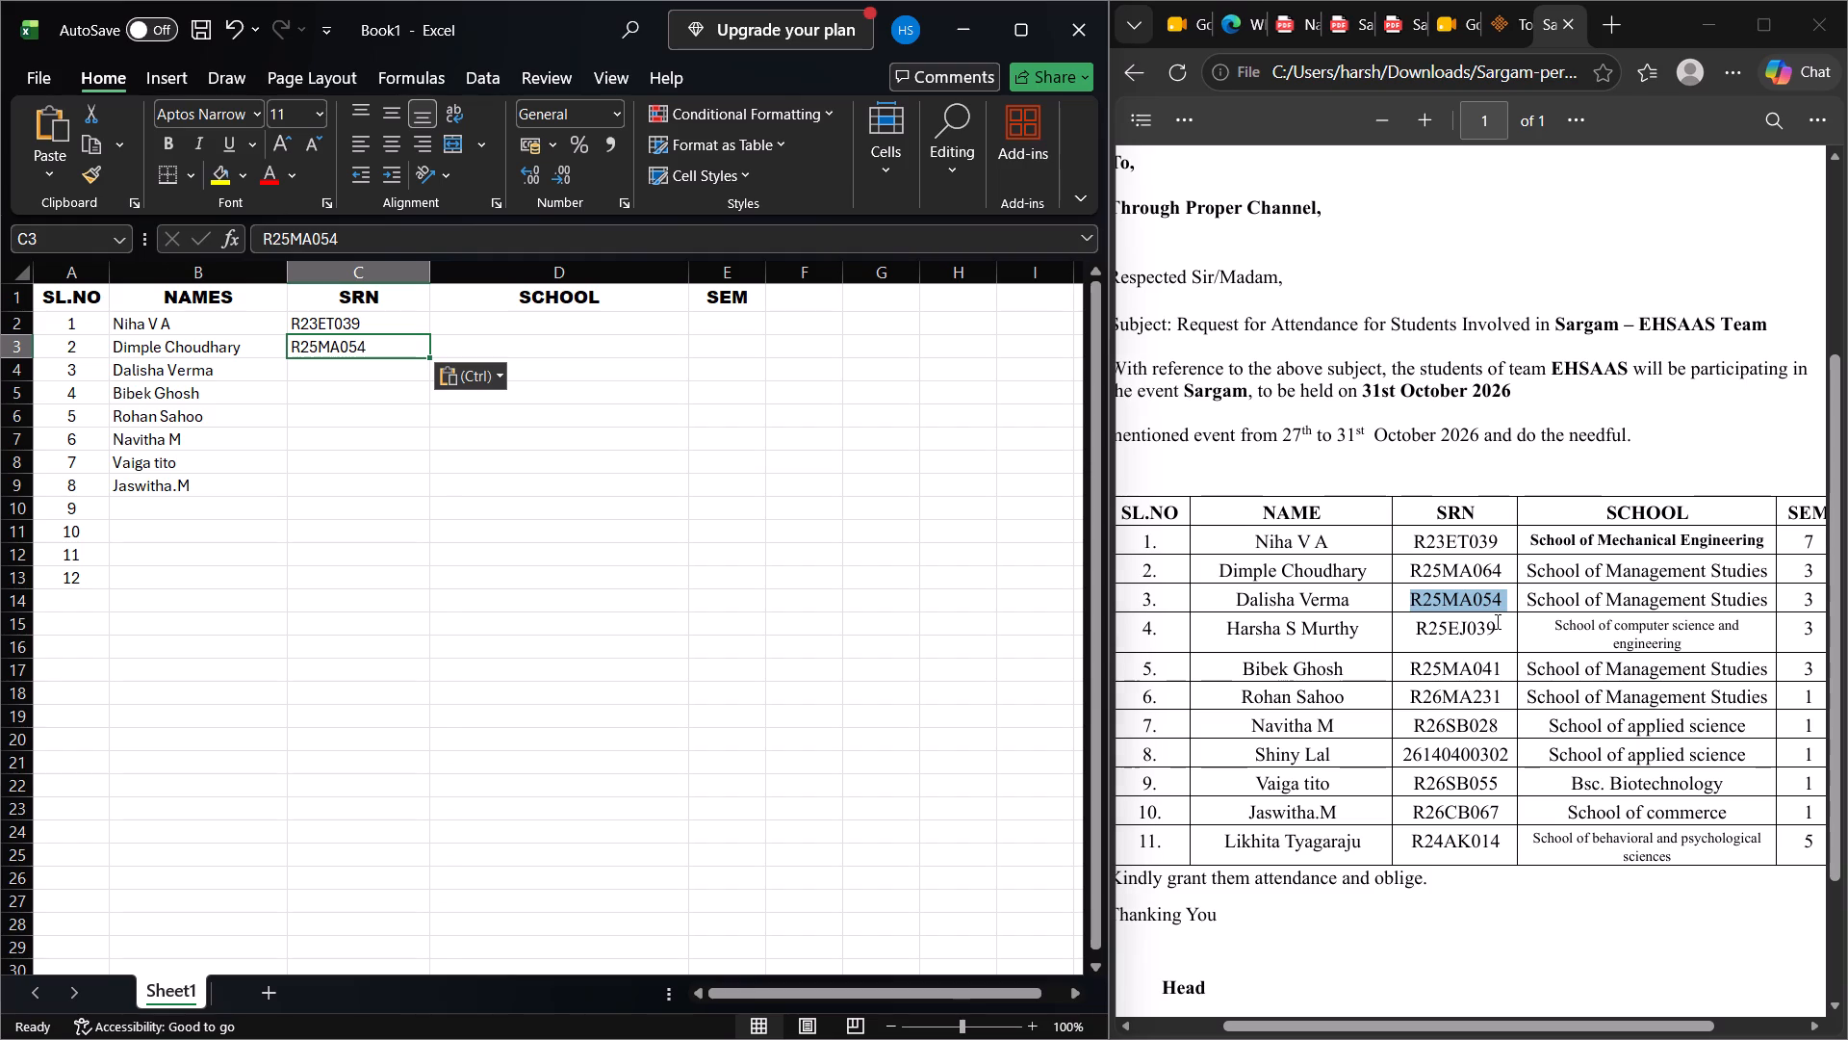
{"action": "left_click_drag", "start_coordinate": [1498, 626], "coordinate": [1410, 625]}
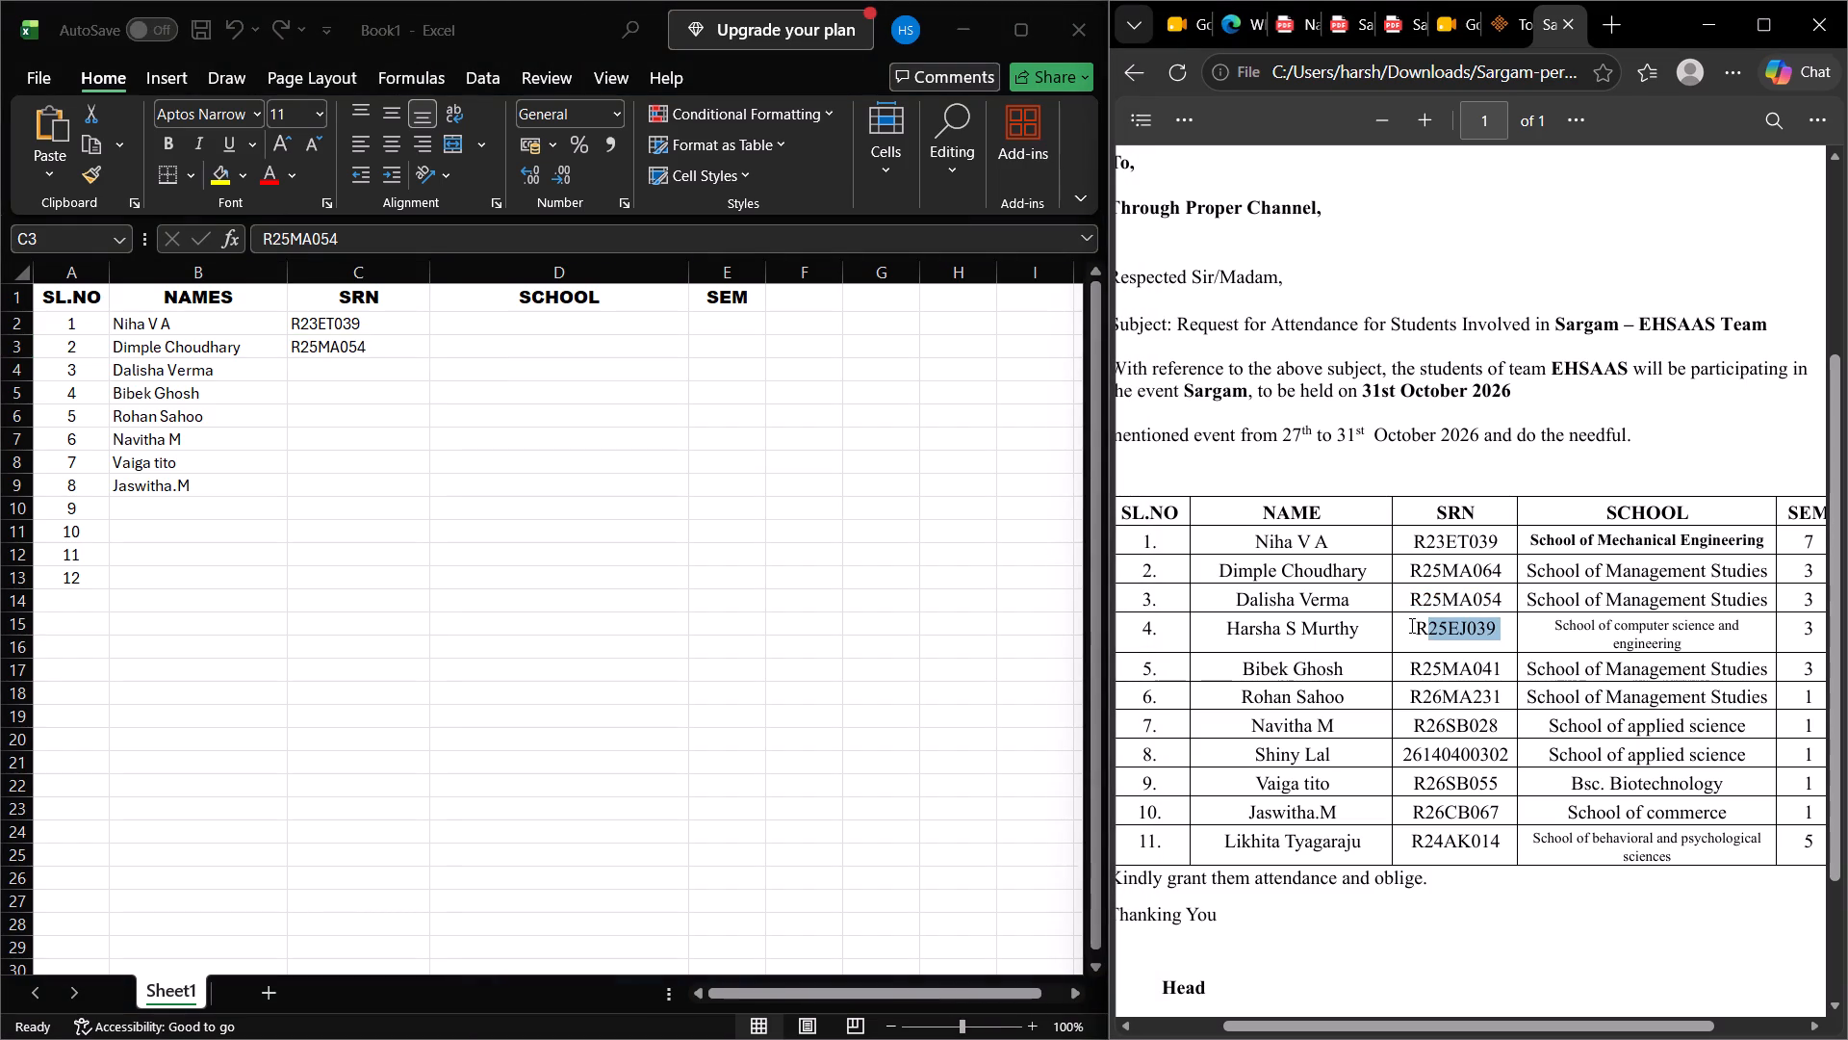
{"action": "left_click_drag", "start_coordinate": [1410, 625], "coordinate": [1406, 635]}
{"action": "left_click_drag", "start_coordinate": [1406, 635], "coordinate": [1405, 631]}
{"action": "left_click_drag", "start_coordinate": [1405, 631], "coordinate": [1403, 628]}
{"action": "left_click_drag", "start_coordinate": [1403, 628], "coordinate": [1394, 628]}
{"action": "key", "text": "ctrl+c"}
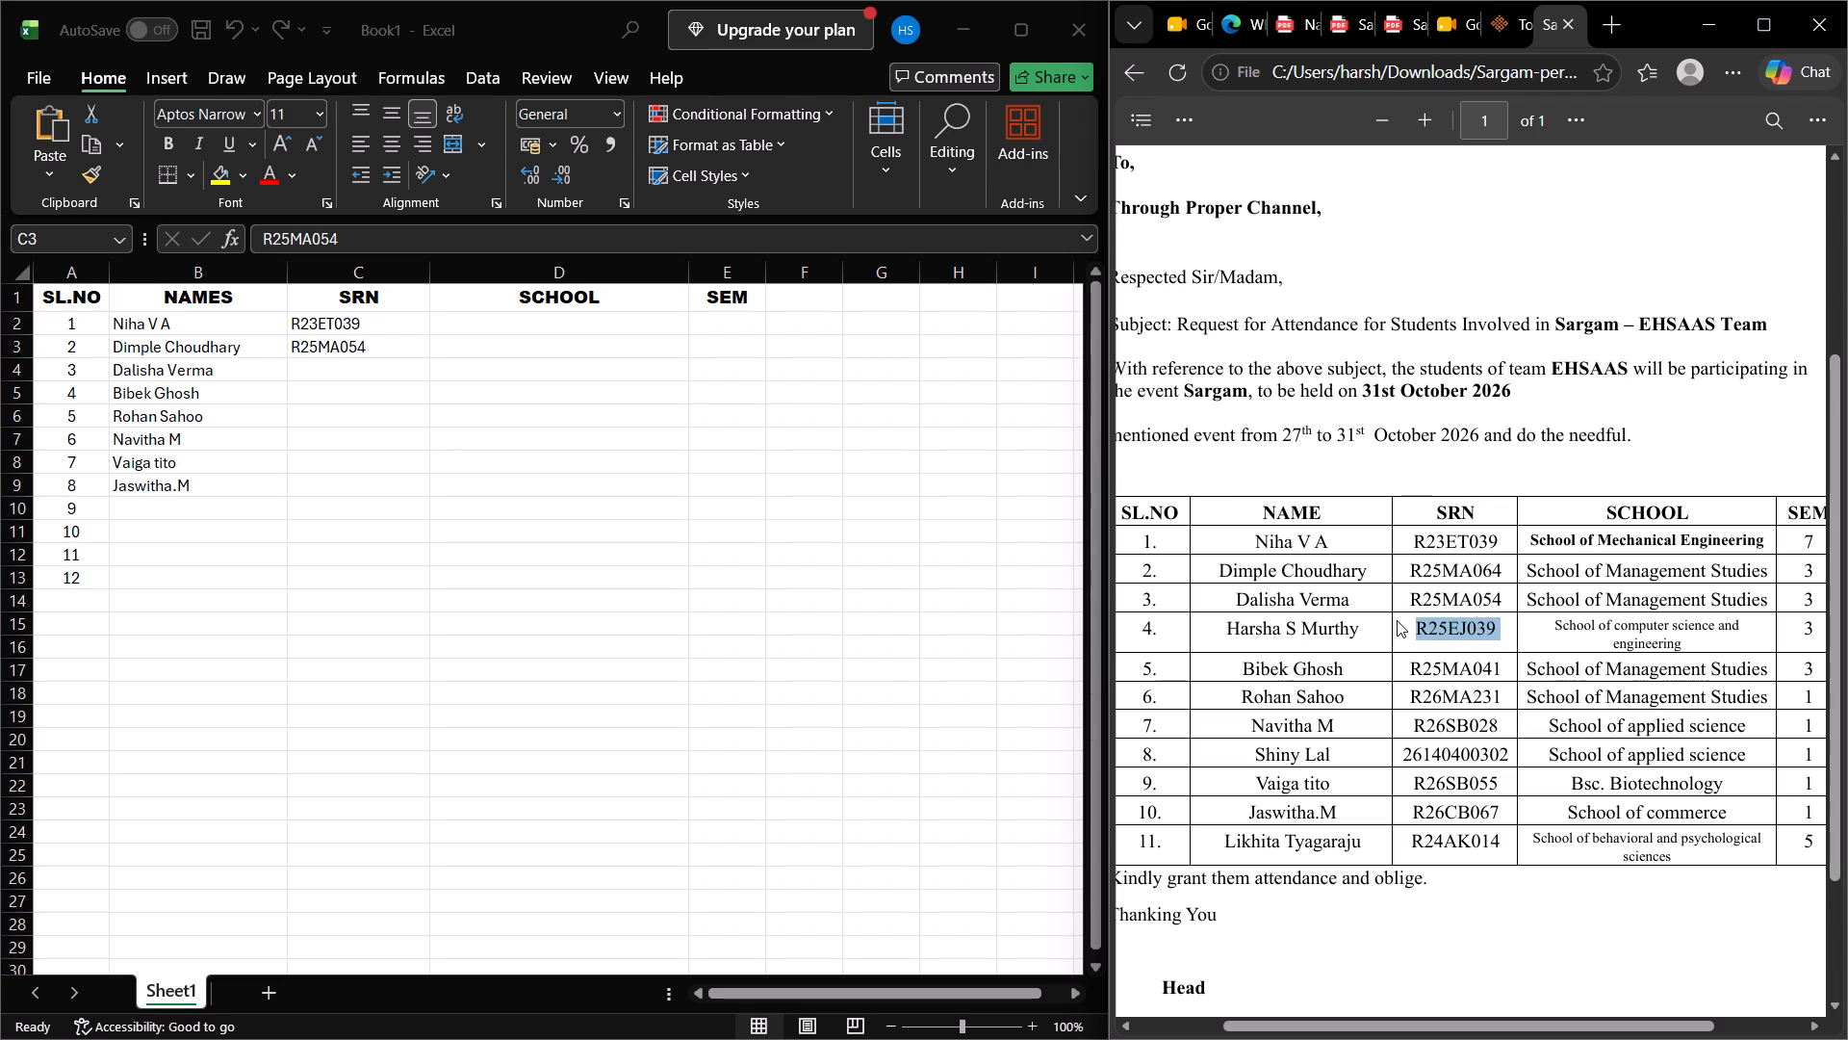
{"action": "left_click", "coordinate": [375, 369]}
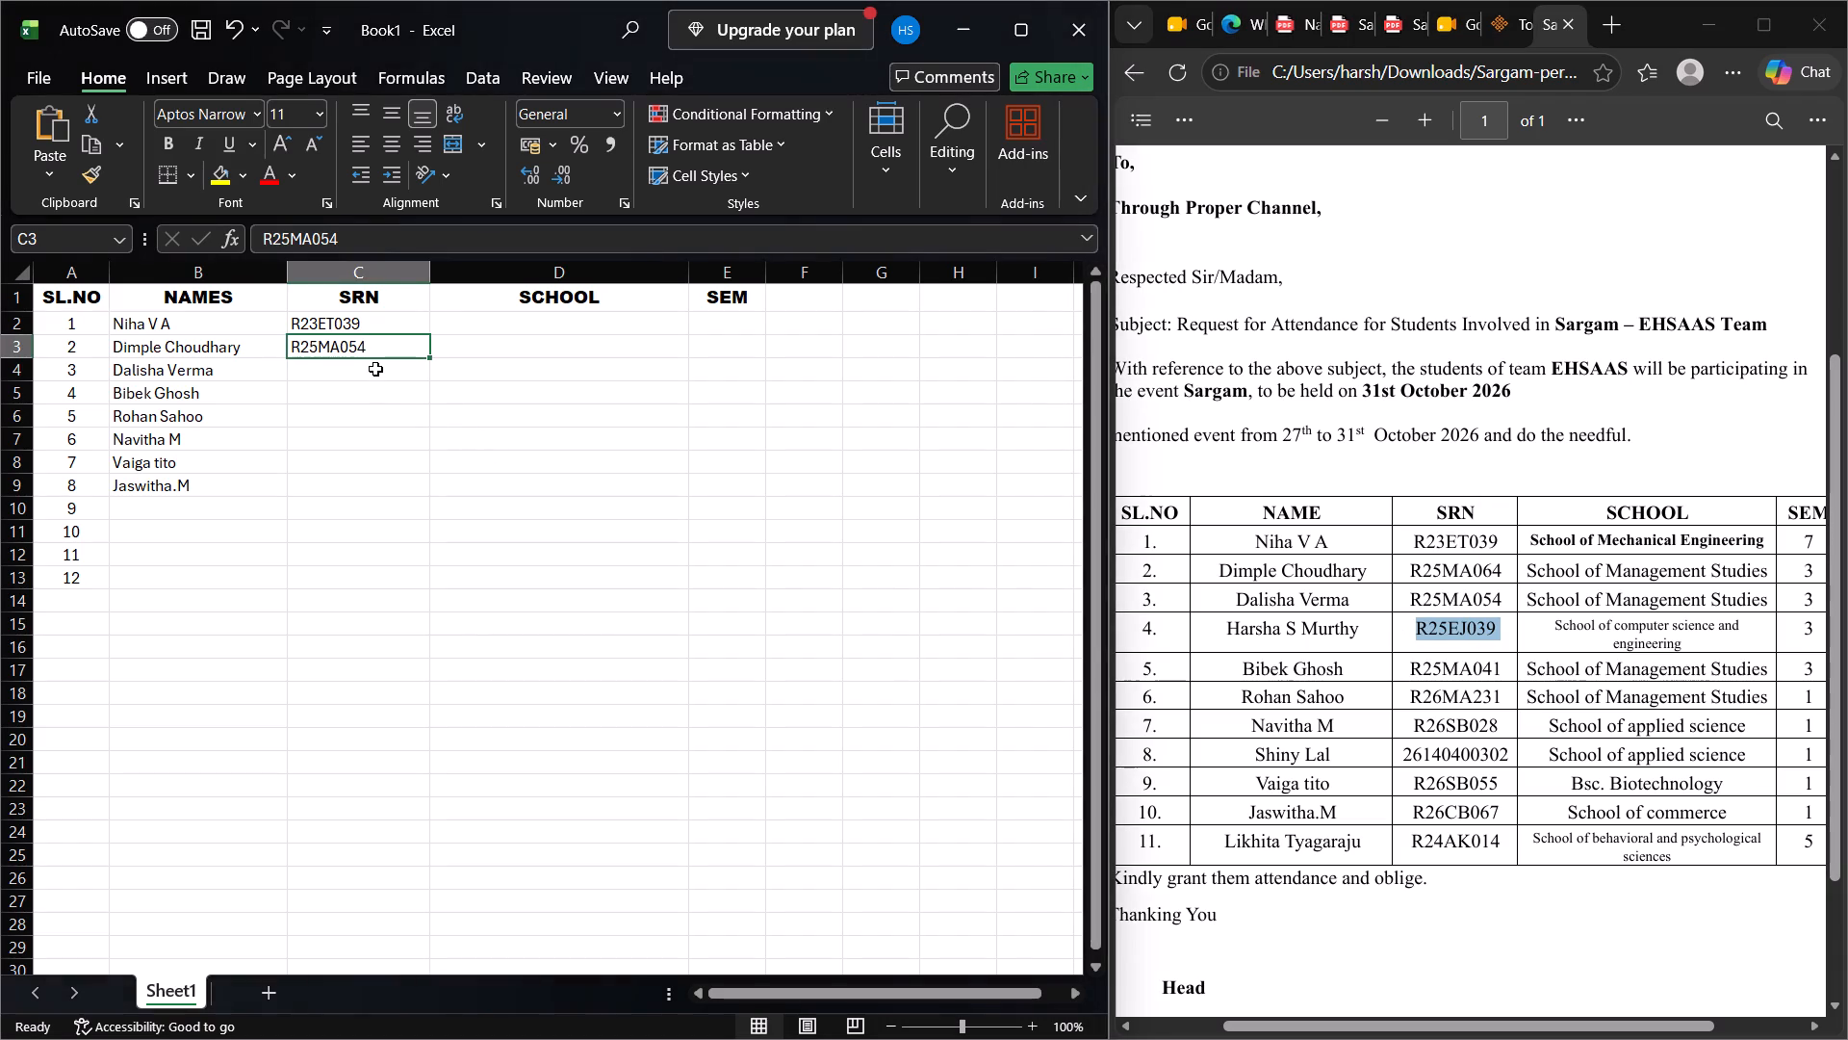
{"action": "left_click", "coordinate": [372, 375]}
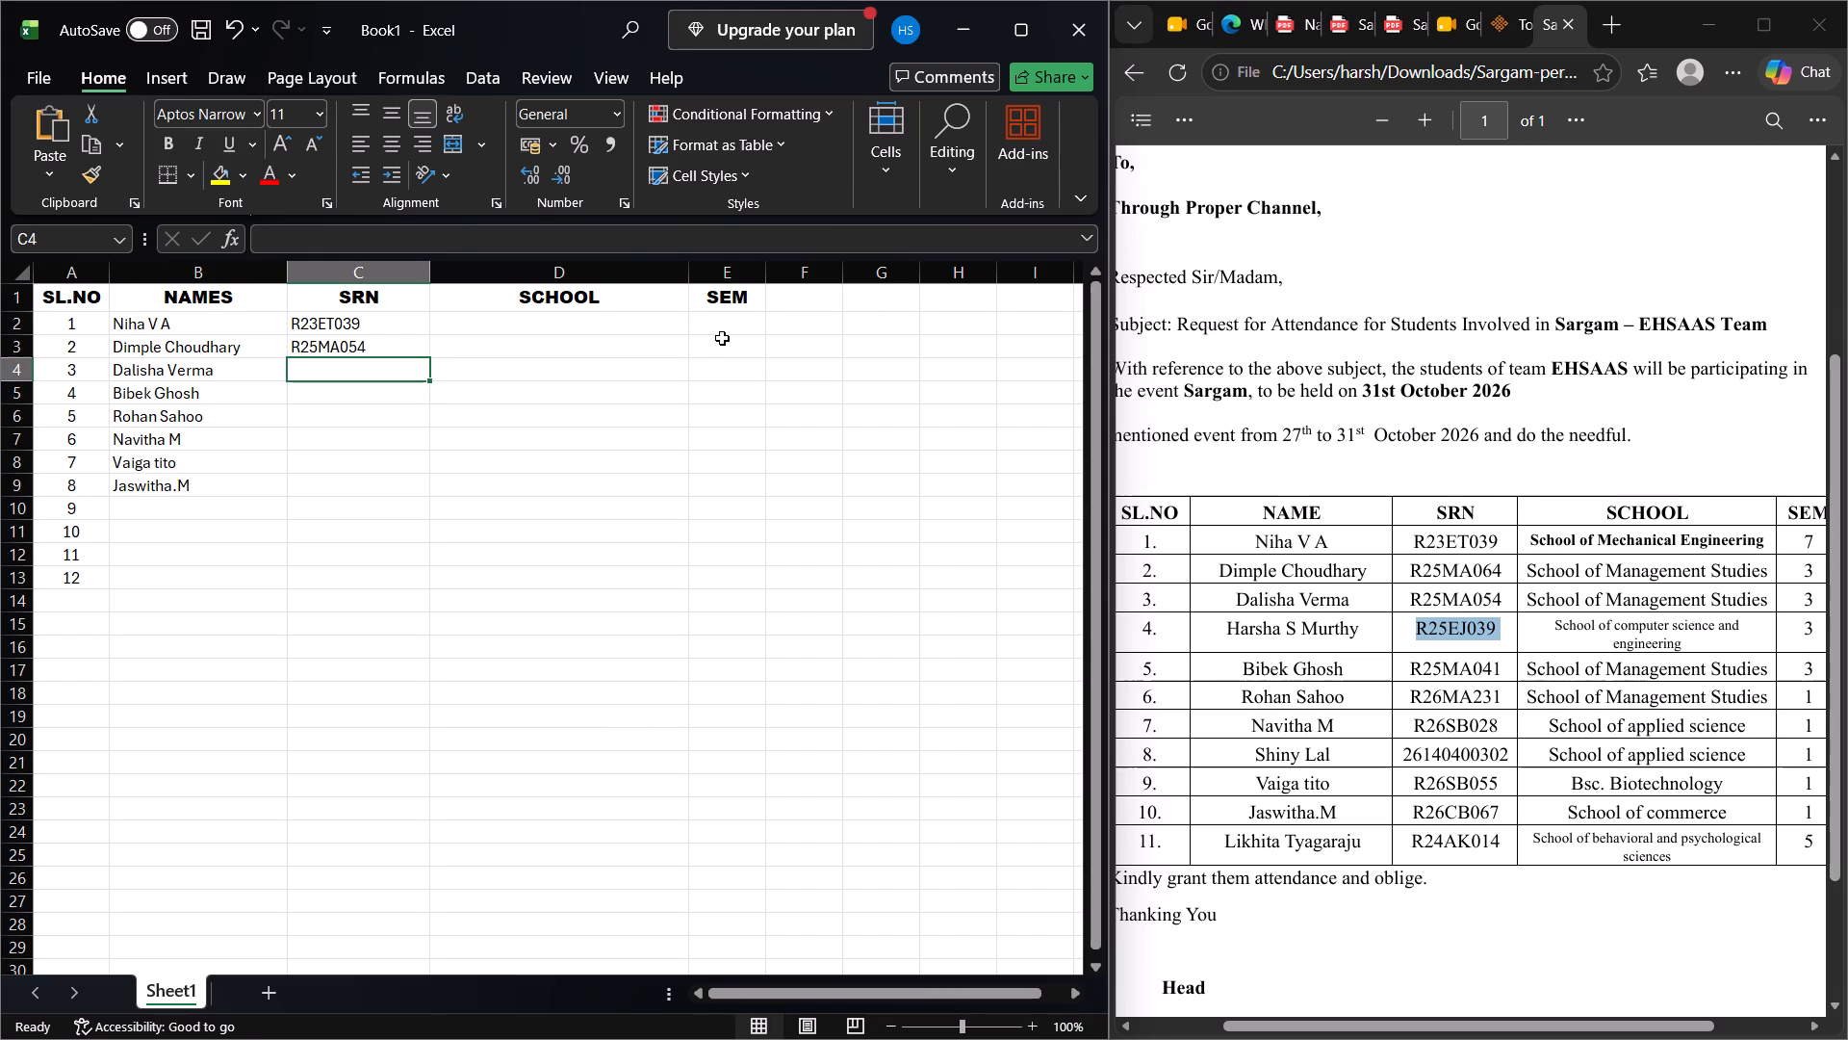
Select cell C3, which holds the SRN in the second student's row of the workbook.
{"action": "left_click_drag", "start_coordinate": [405, 350], "coordinate": [400, 366]}
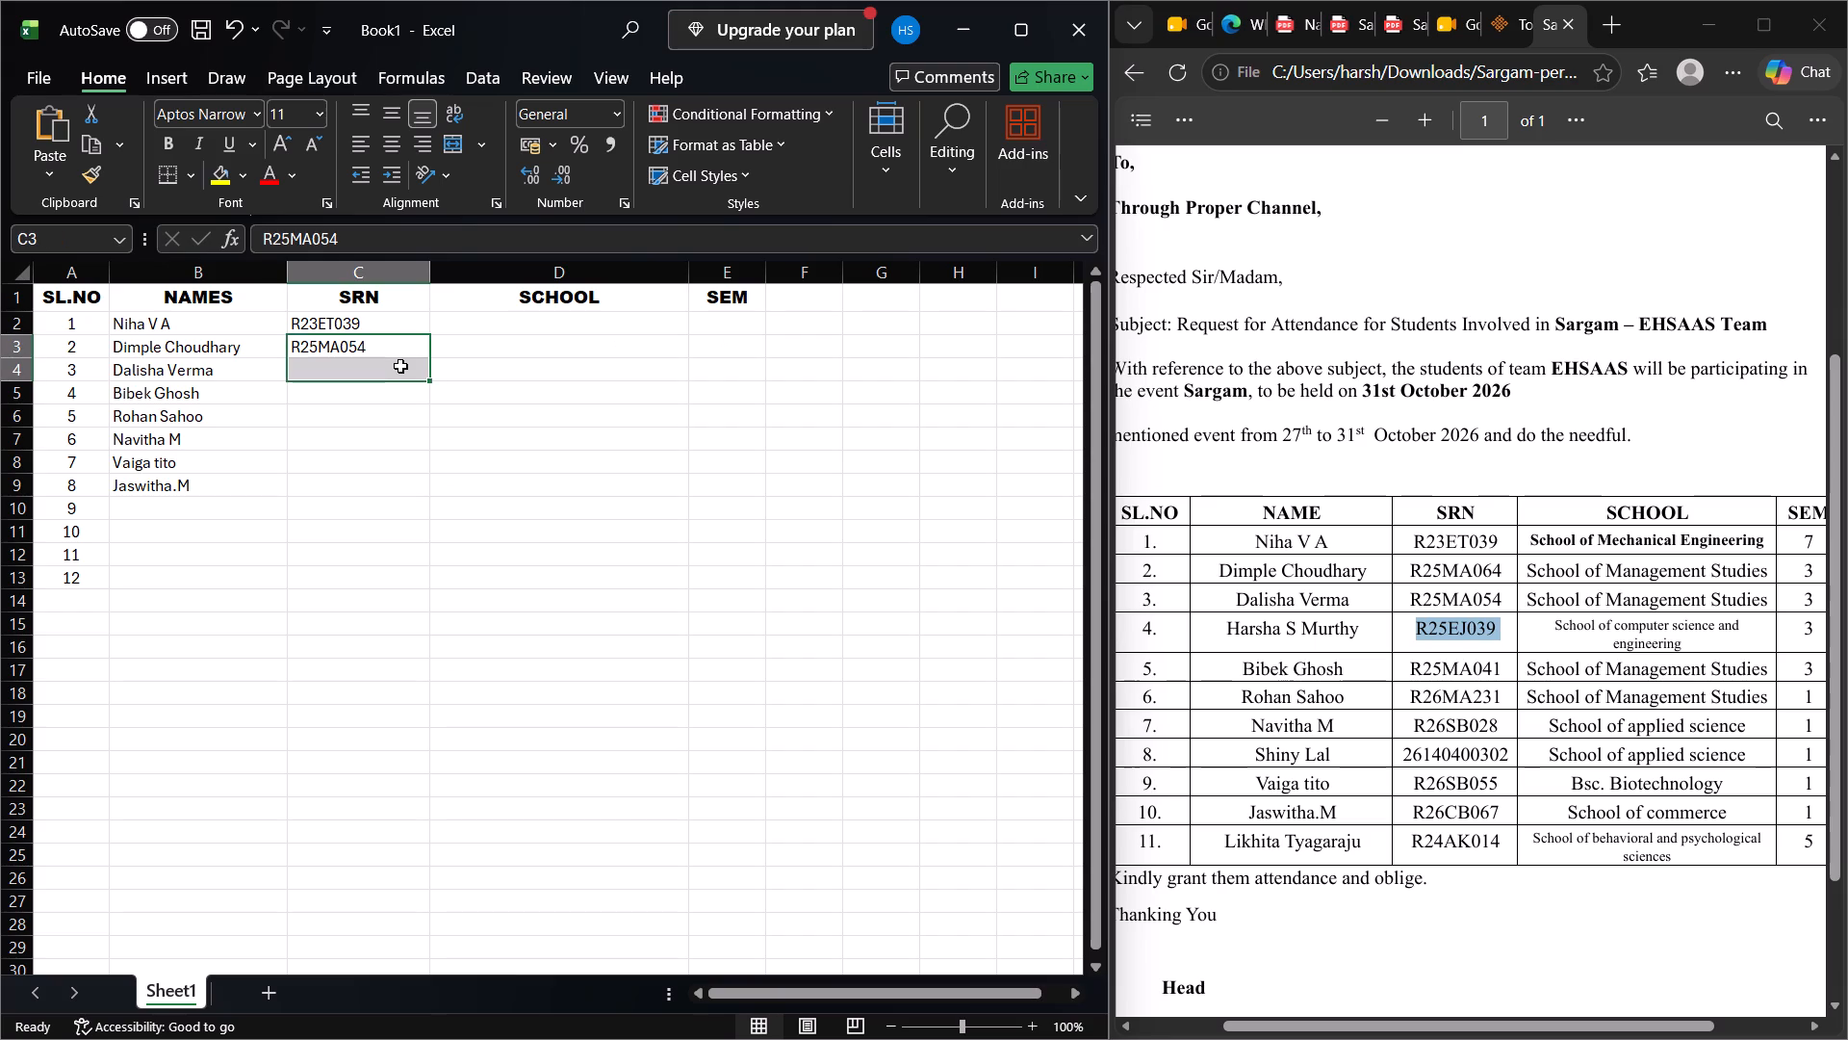
{"action": "left_click_drag", "start_coordinate": [417, 346], "coordinate": [404, 354]}
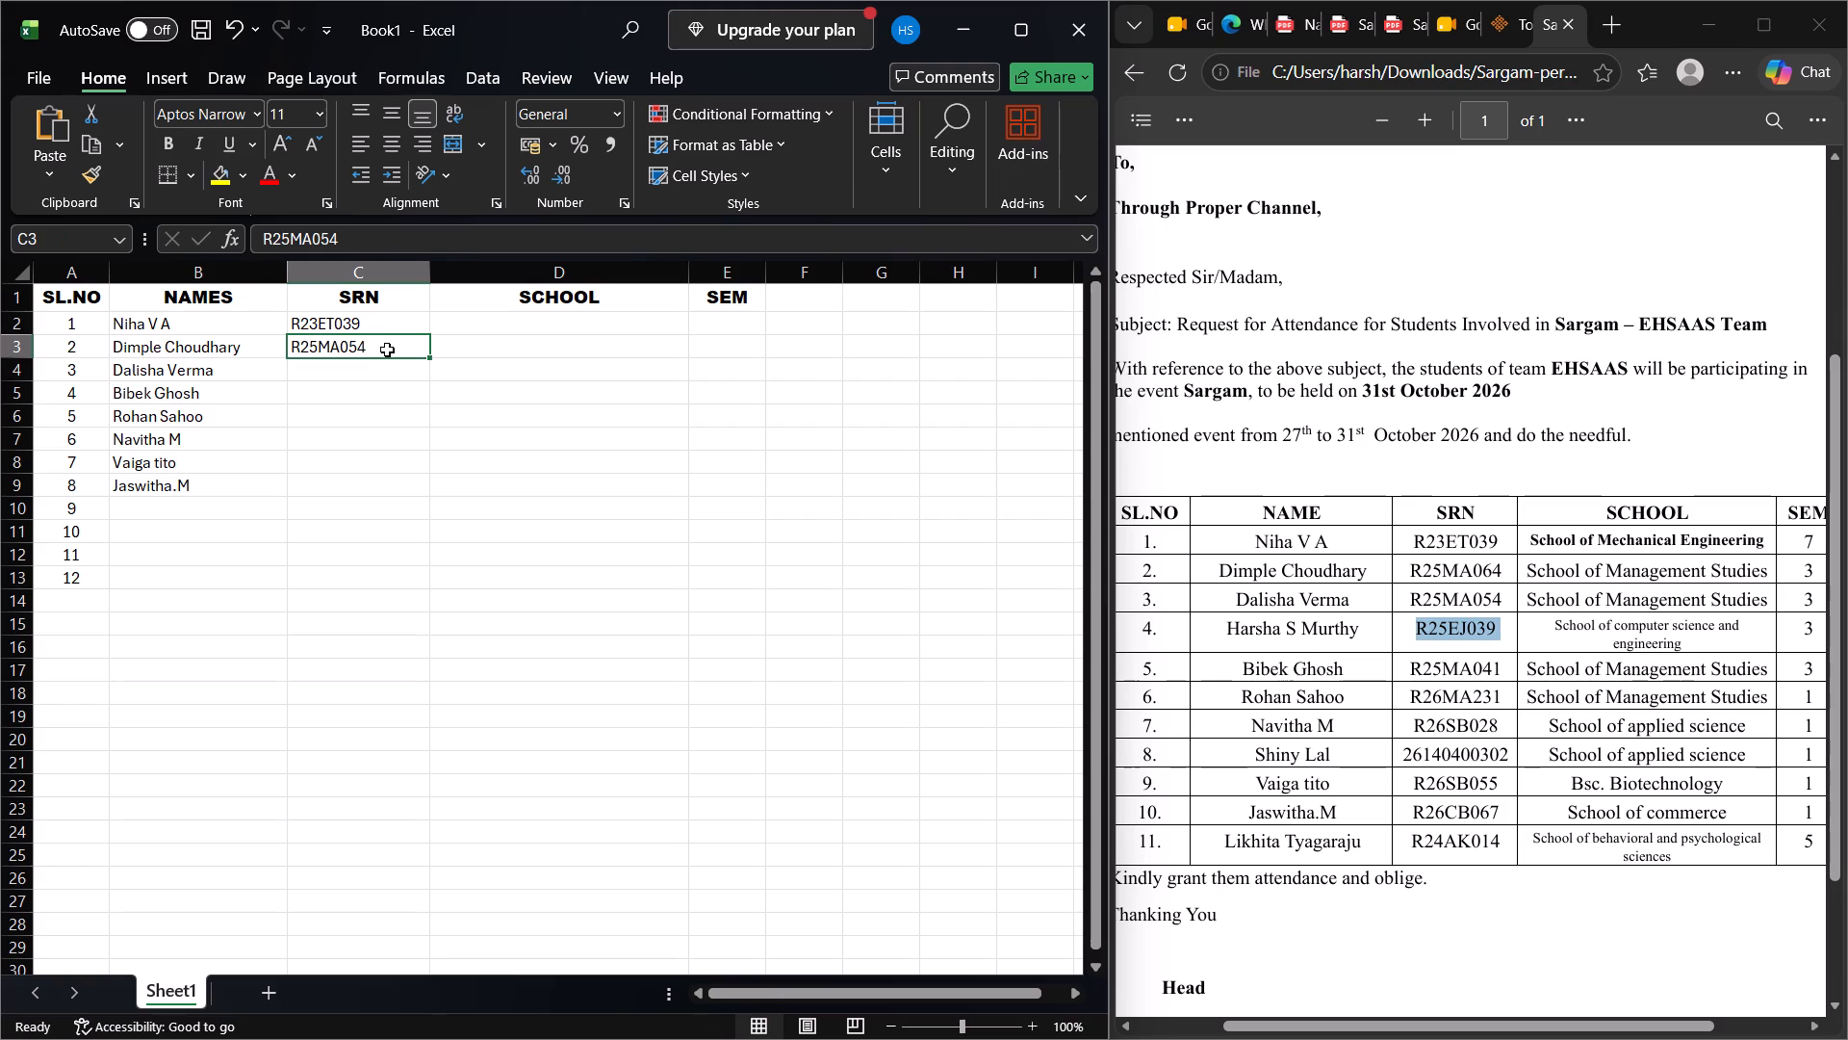
{"action": "left_click", "coordinate": [385, 349]}
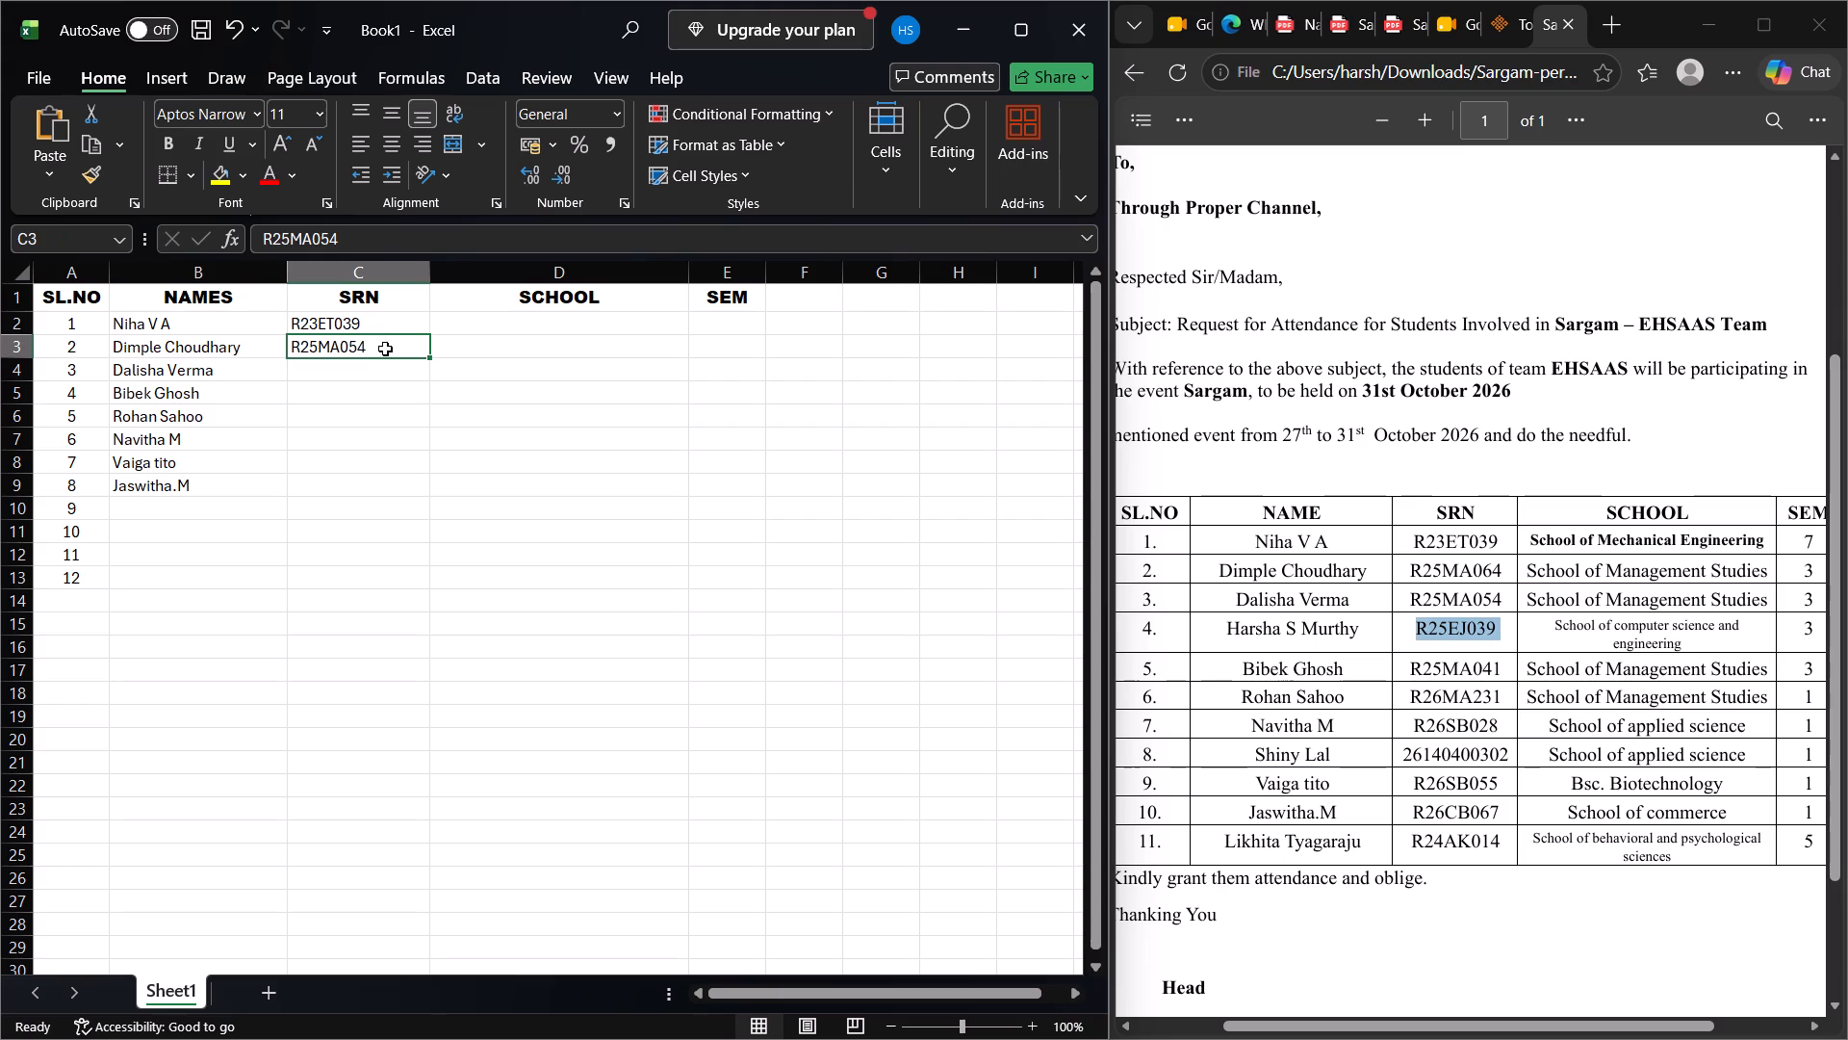
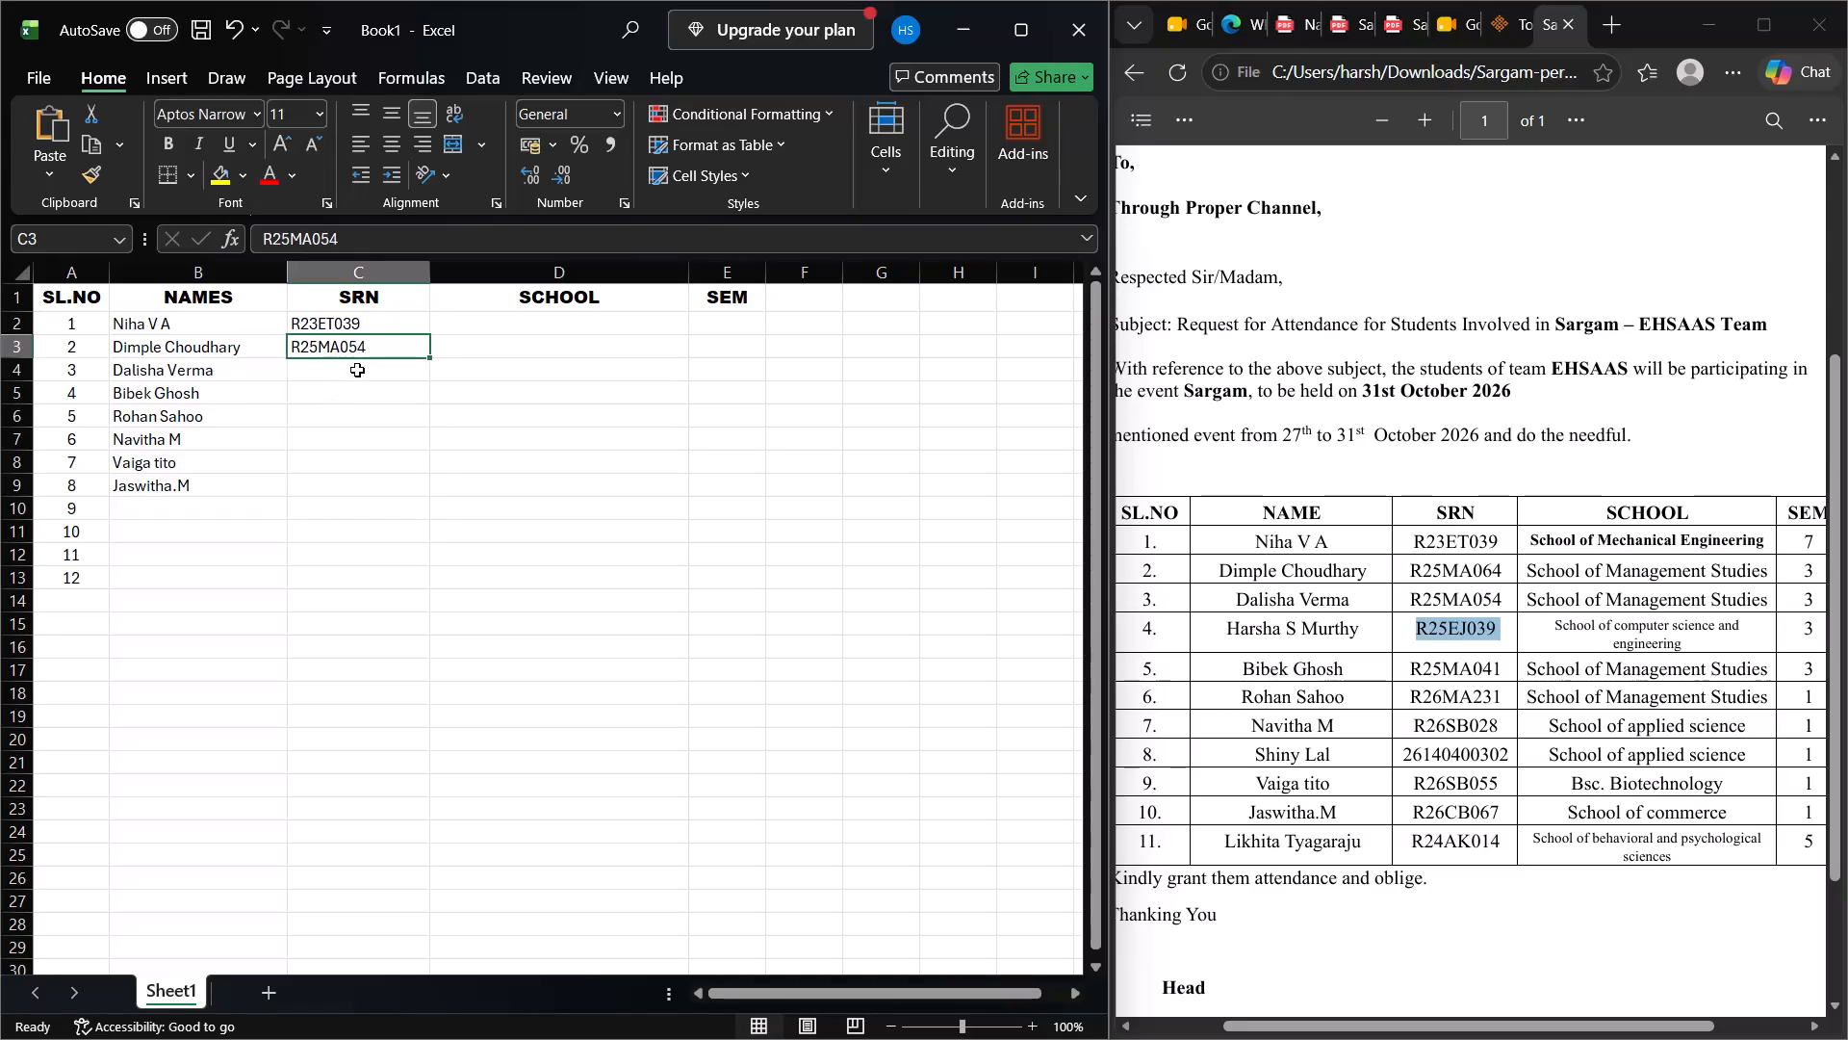
Replace the SRN in cell C3 of the workbook with student 2's SRN copied from the letter's table.
{"action": "left_click", "coordinate": [357, 369]}
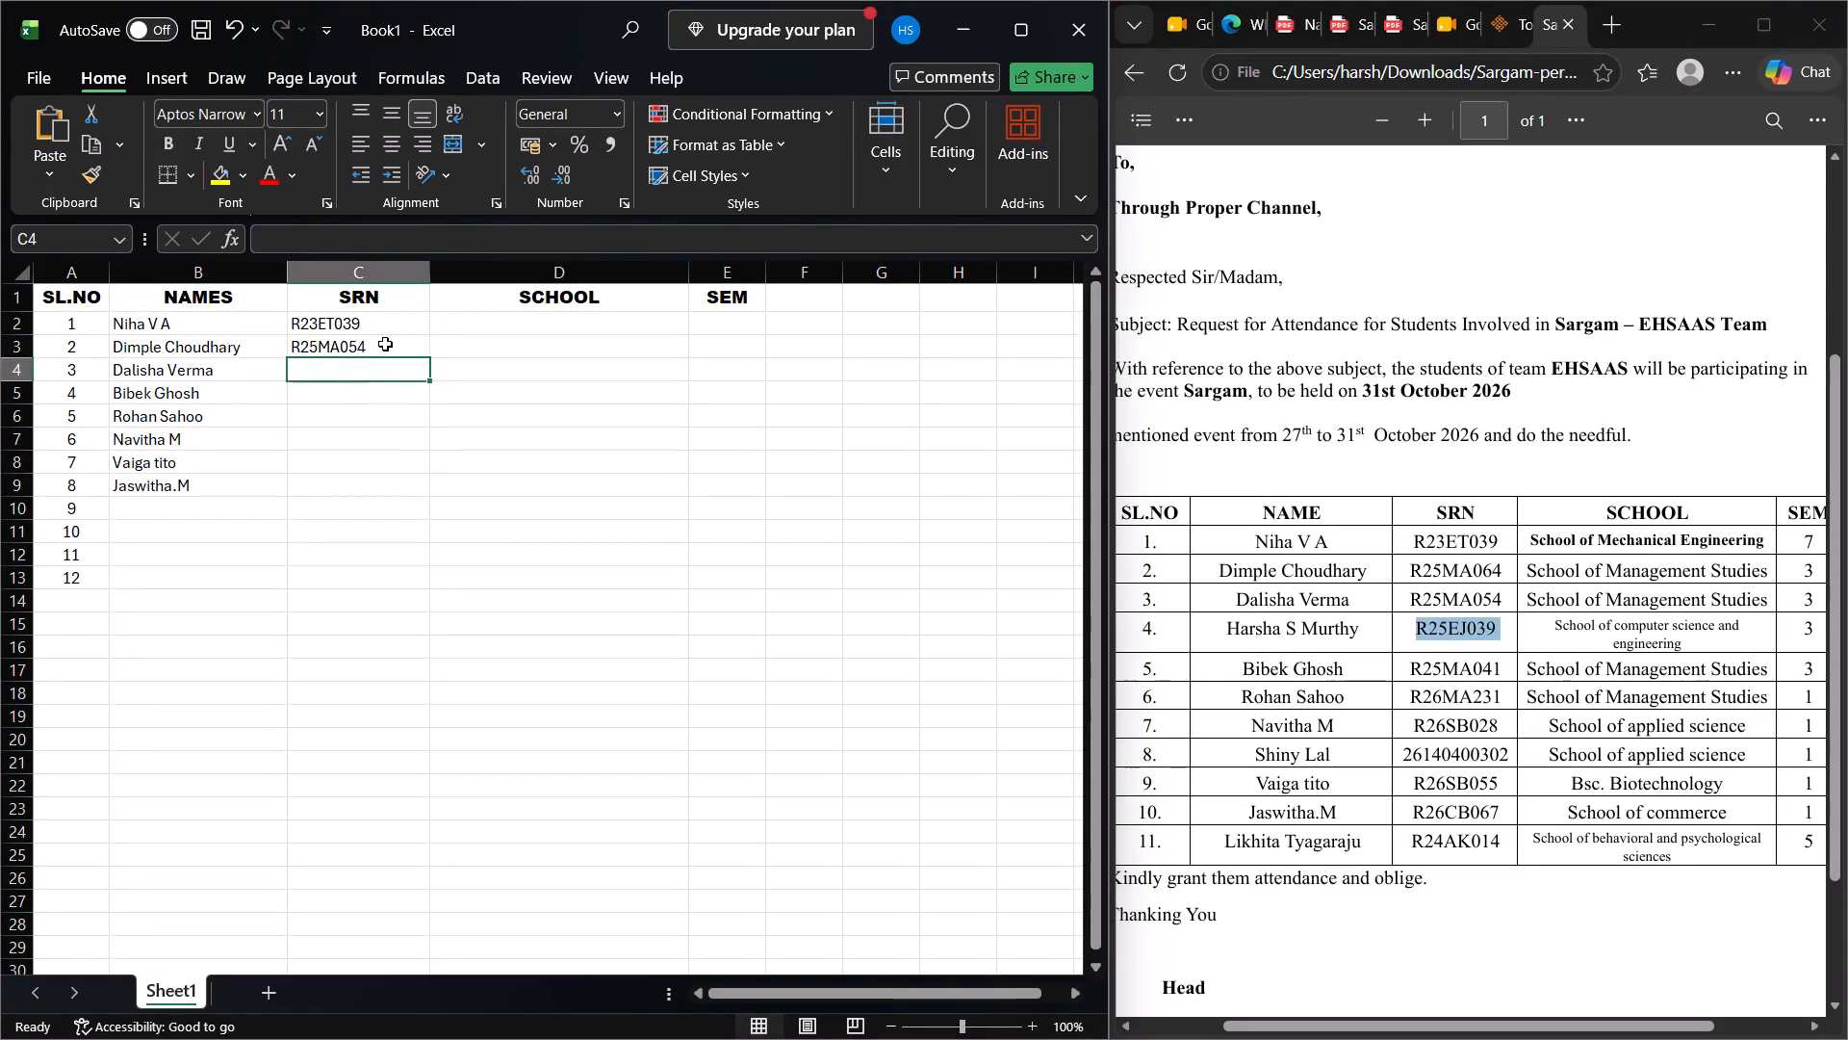
{"action": "left_click", "coordinate": [385, 344]}
{"action": "double_click", "coordinate": [385, 344]}
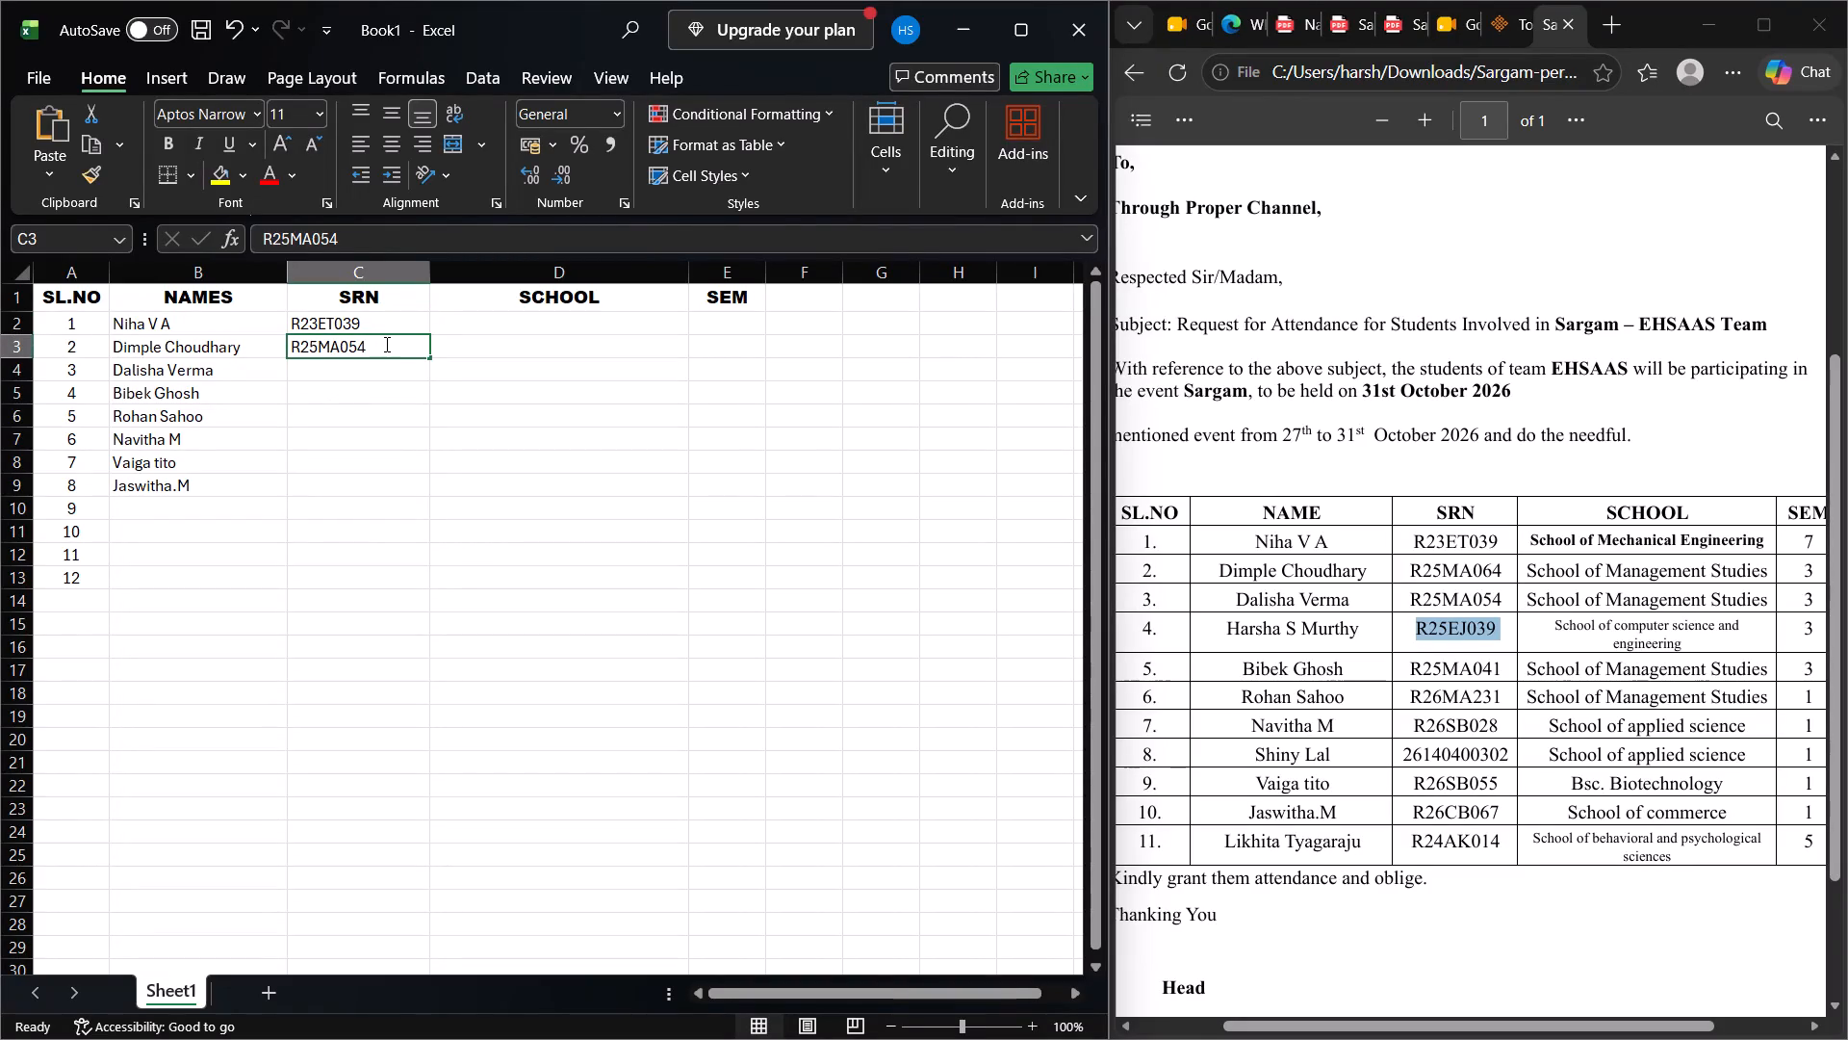
{"action": "key", "text": "BackSpace"}
{"action": "key", "text": "BackSpace"}
{"action": "key", "text": "BackSpace"}
{"action": "key", "text": "BackSpace"}
{"action": "key", "text": "BackSpace"}
{"action": "key", "text": "BackSpace"}
{"action": "key", "text": "BackSpace"}
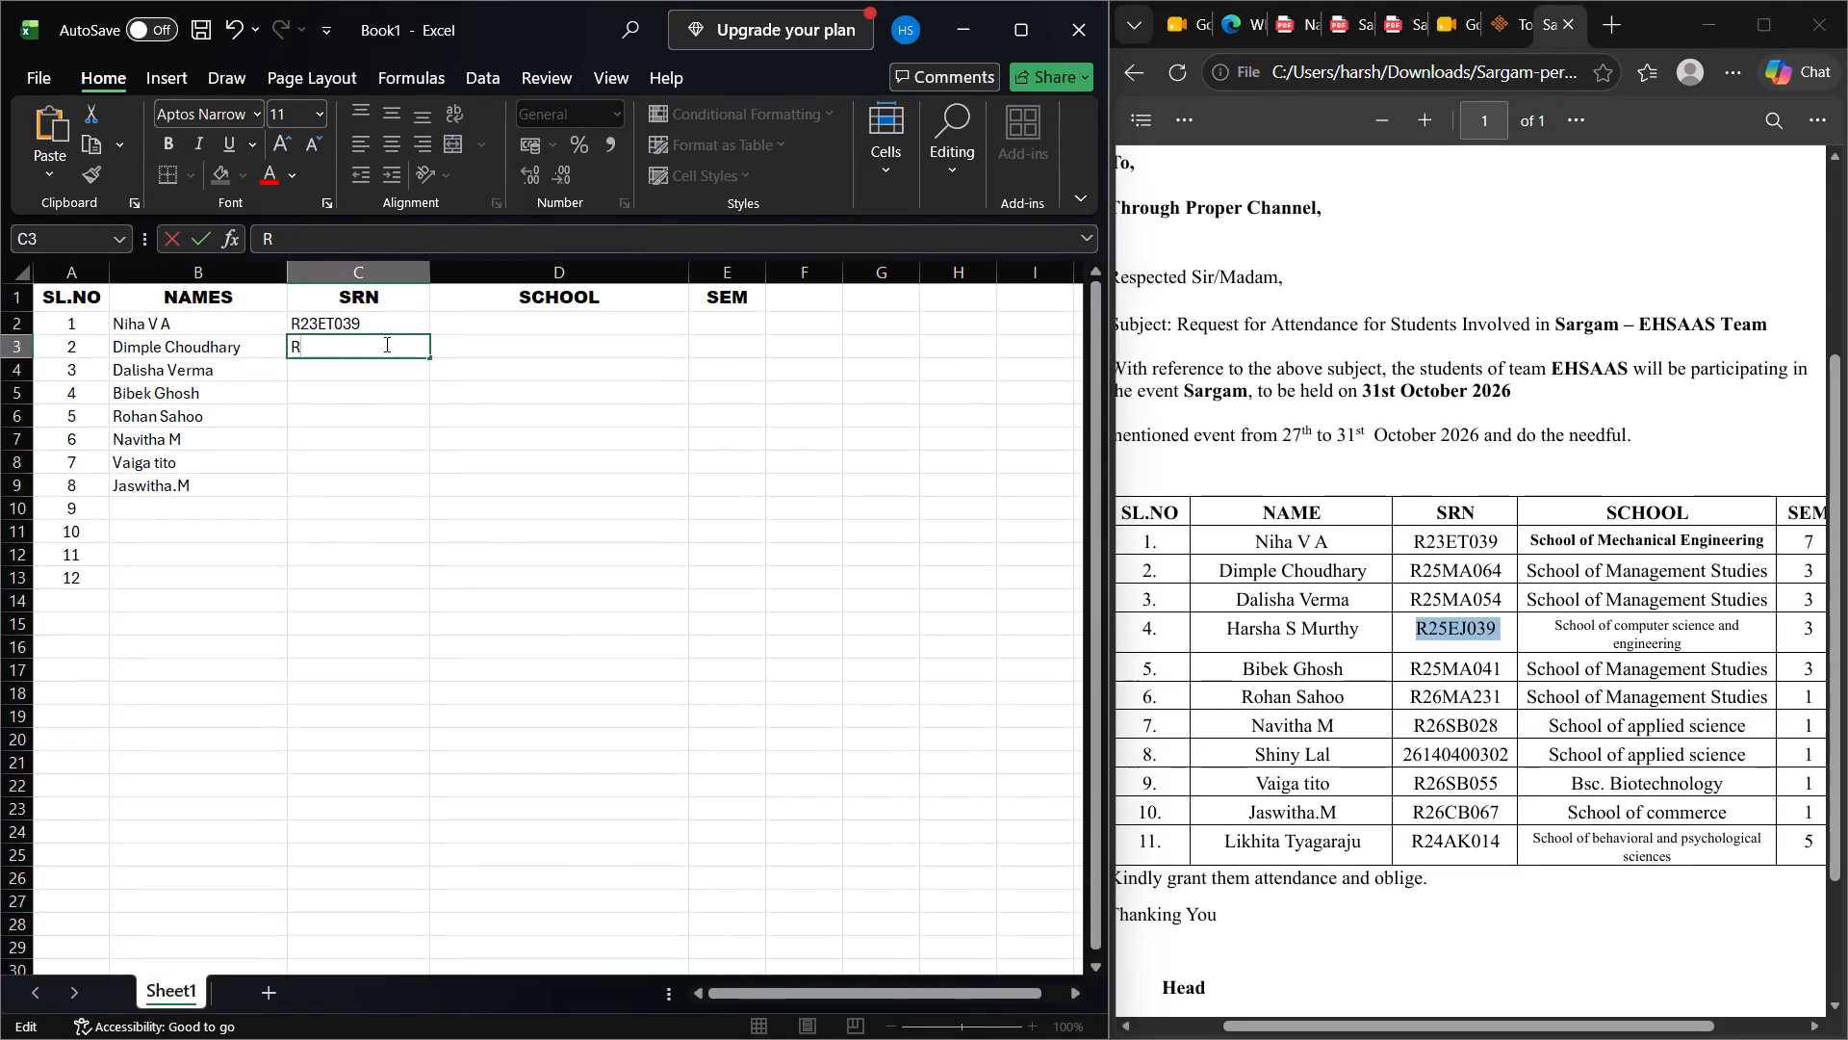
{"action": "key", "text": "BackSpace"}
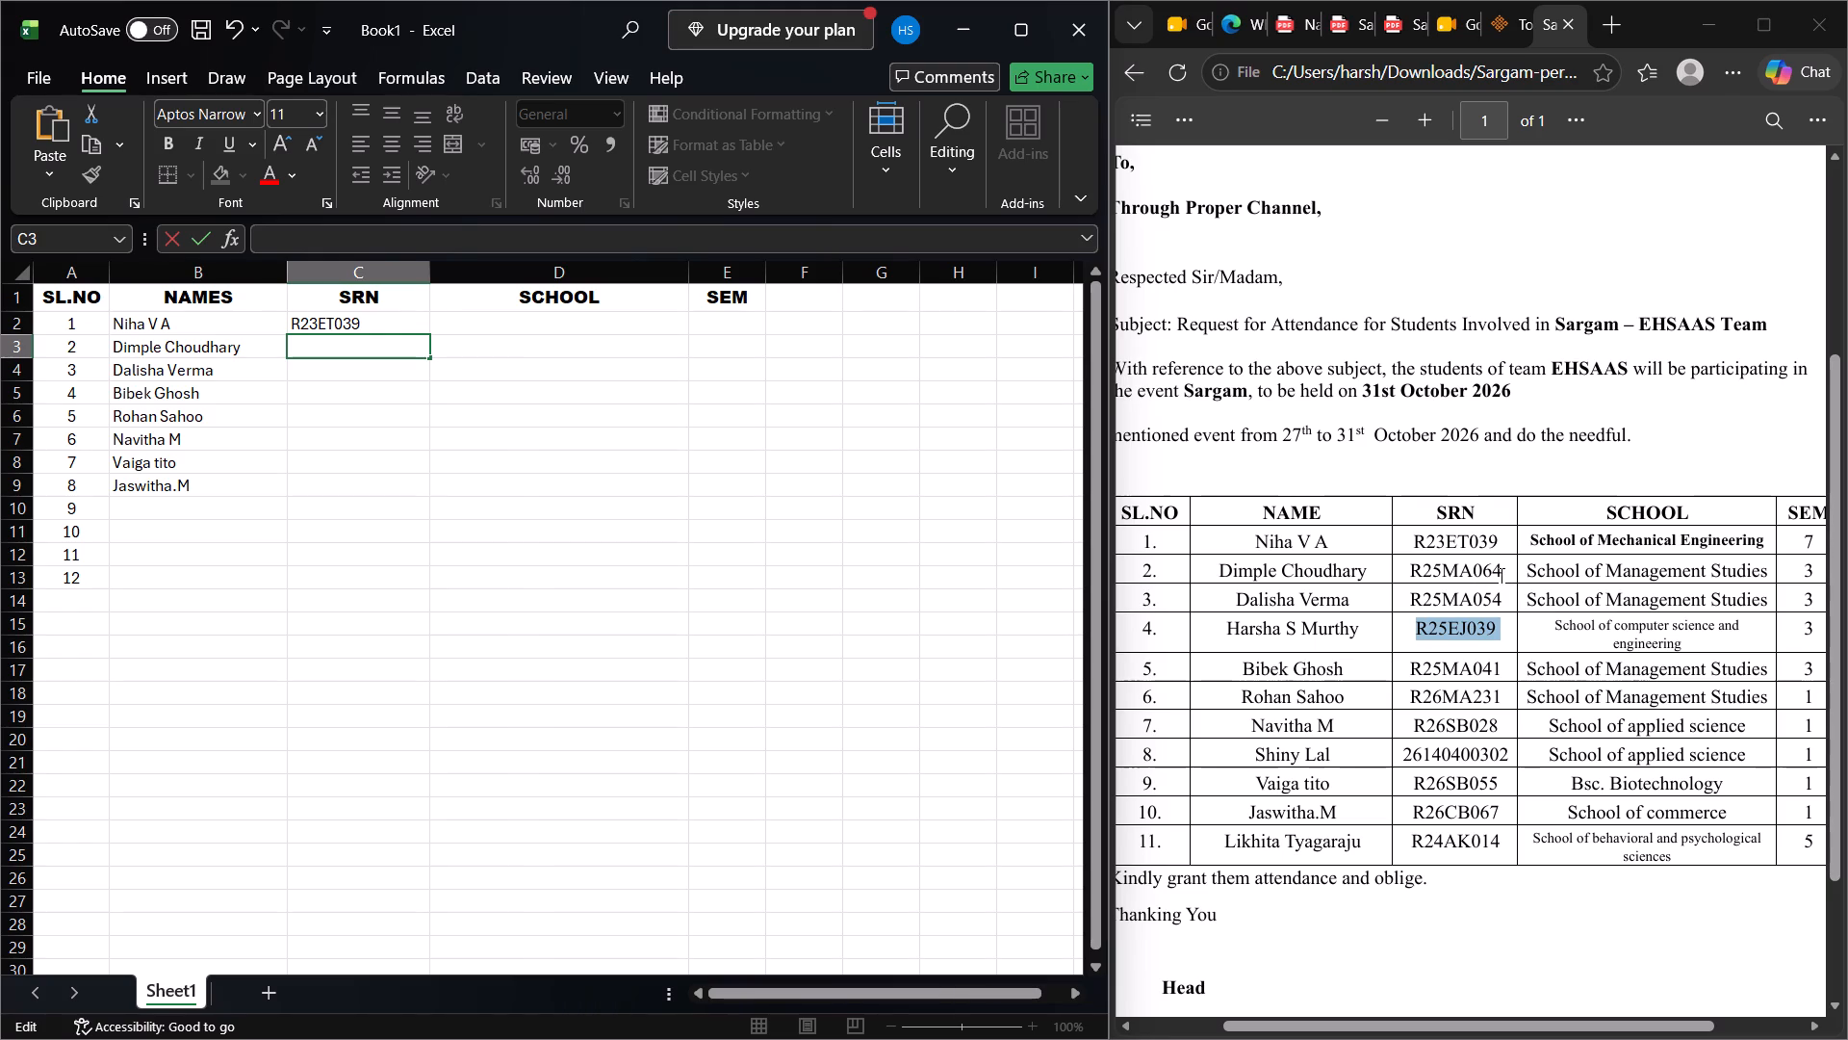
{"action": "left_click_drag", "start_coordinate": [1500, 574], "coordinate": [1398, 566]}
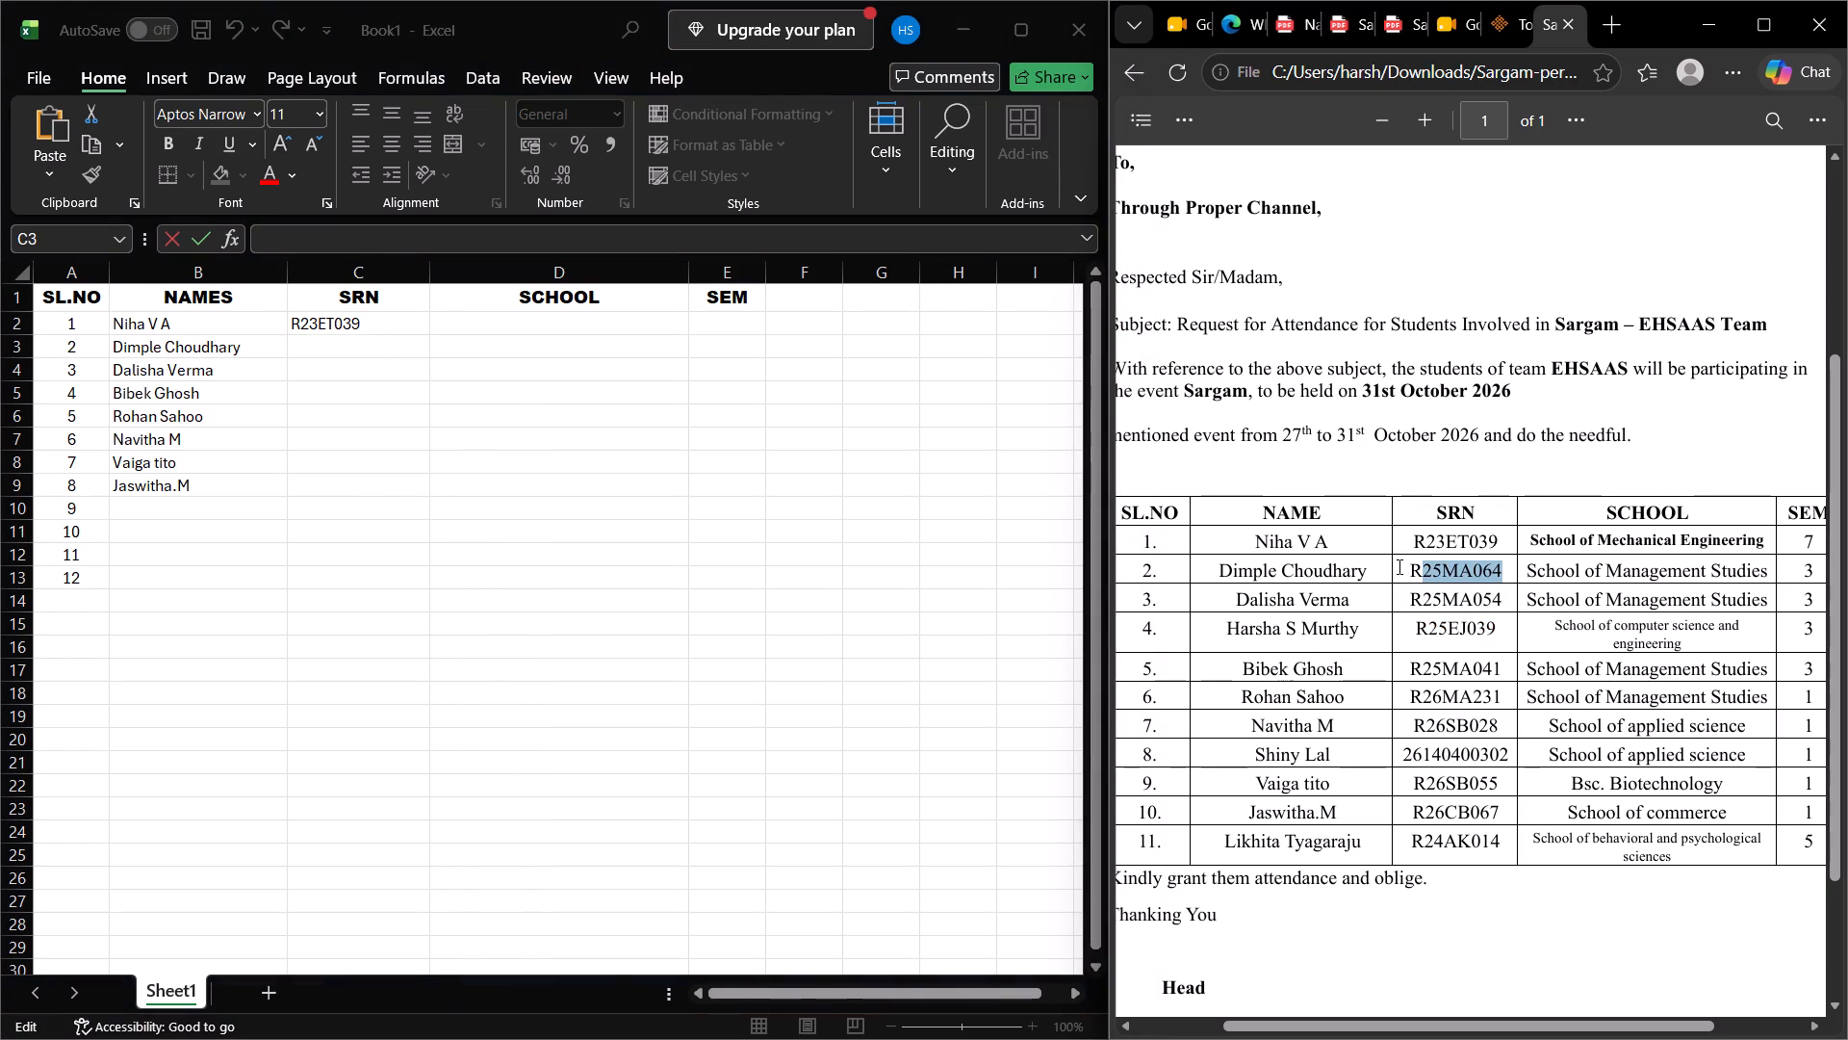
{"action": "left_click_drag", "start_coordinate": [1398, 566], "coordinate": [1399, 566]}
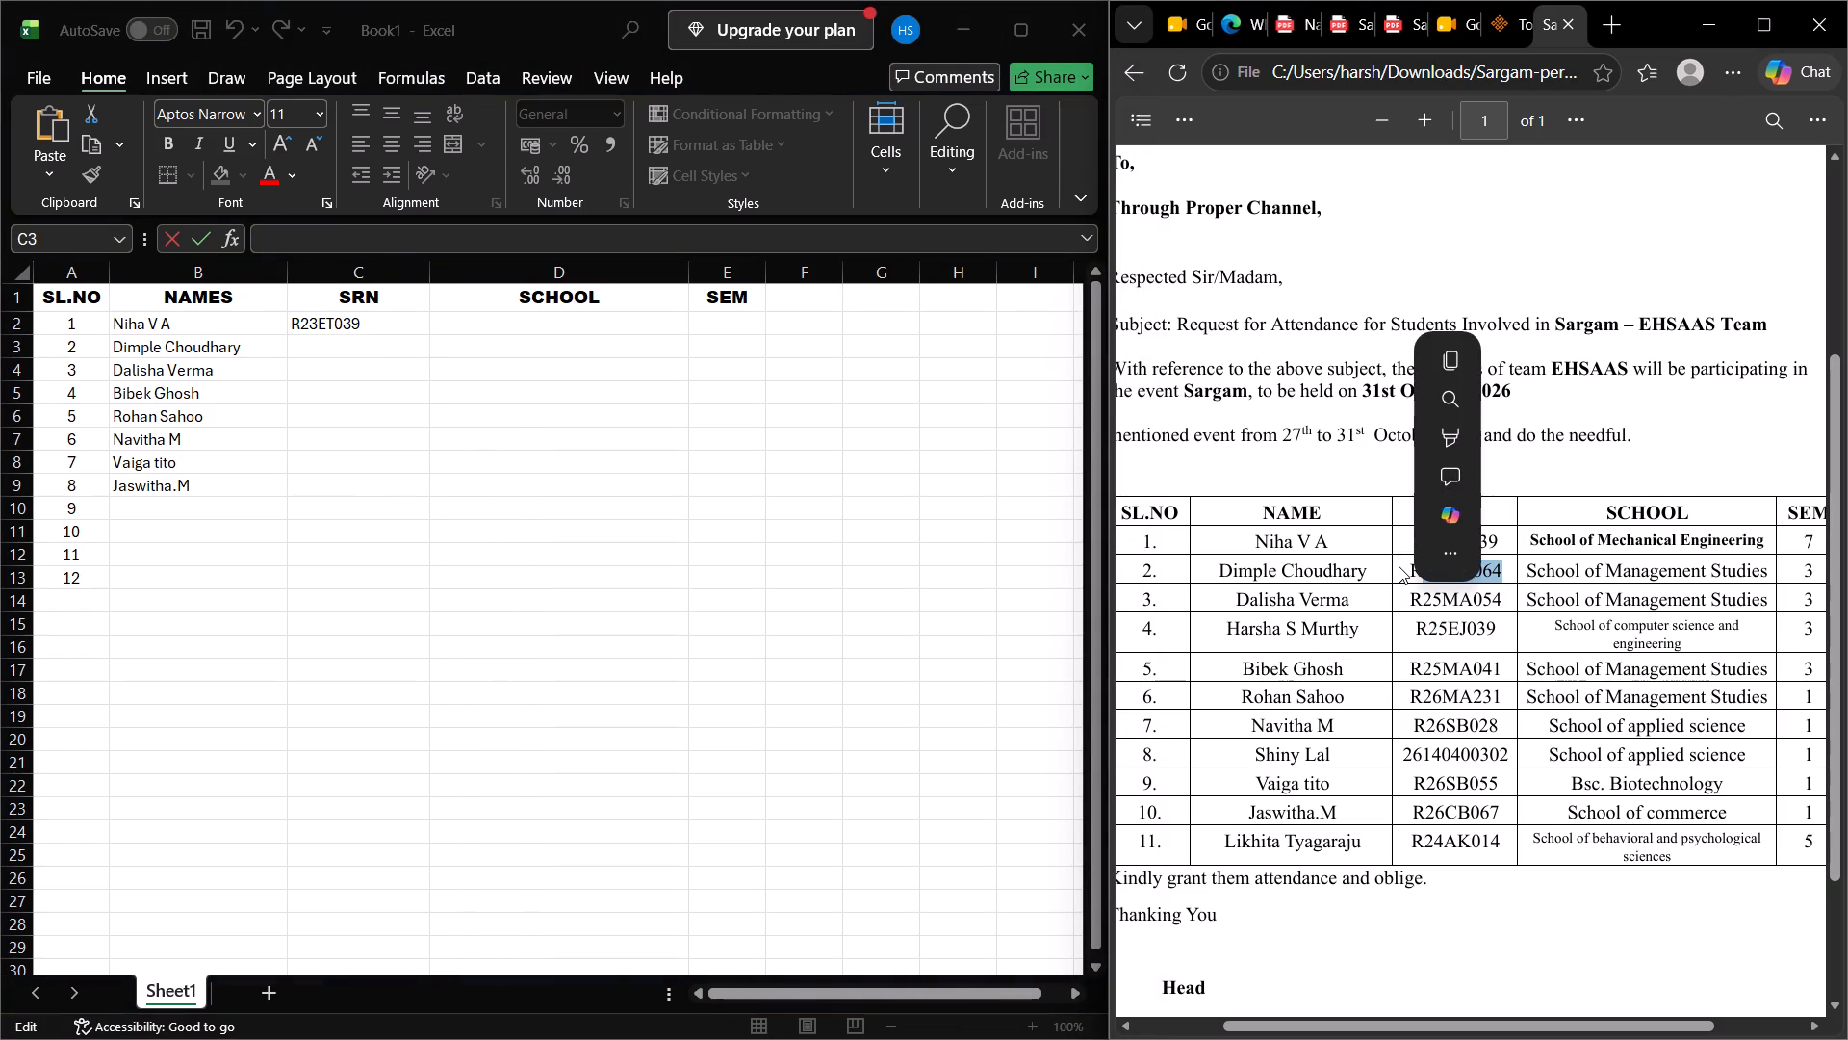
{"action": "left_click", "coordinate": [1493, 570]}
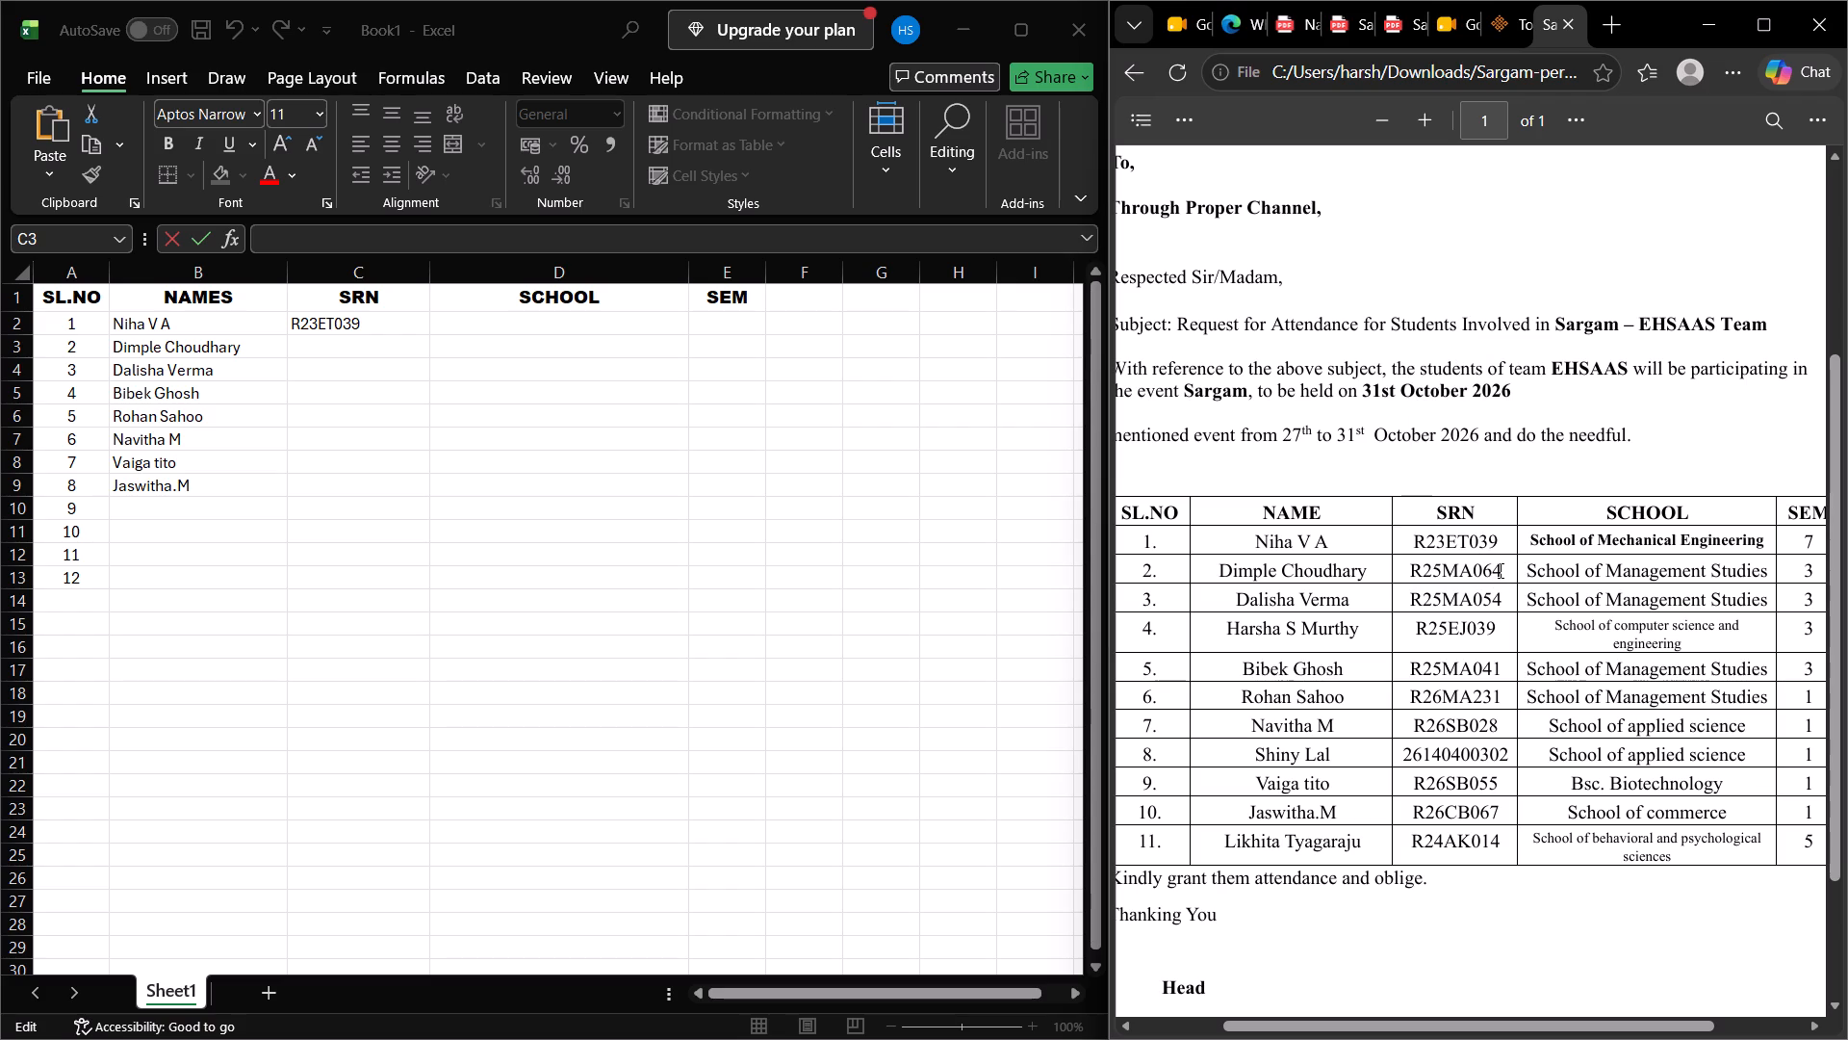
{"action": "left_click_drag", "start_coordinate": [1499, 570], "coordinate": [1398, 574]}
{"action": "key", "text": "ctrl+c"}
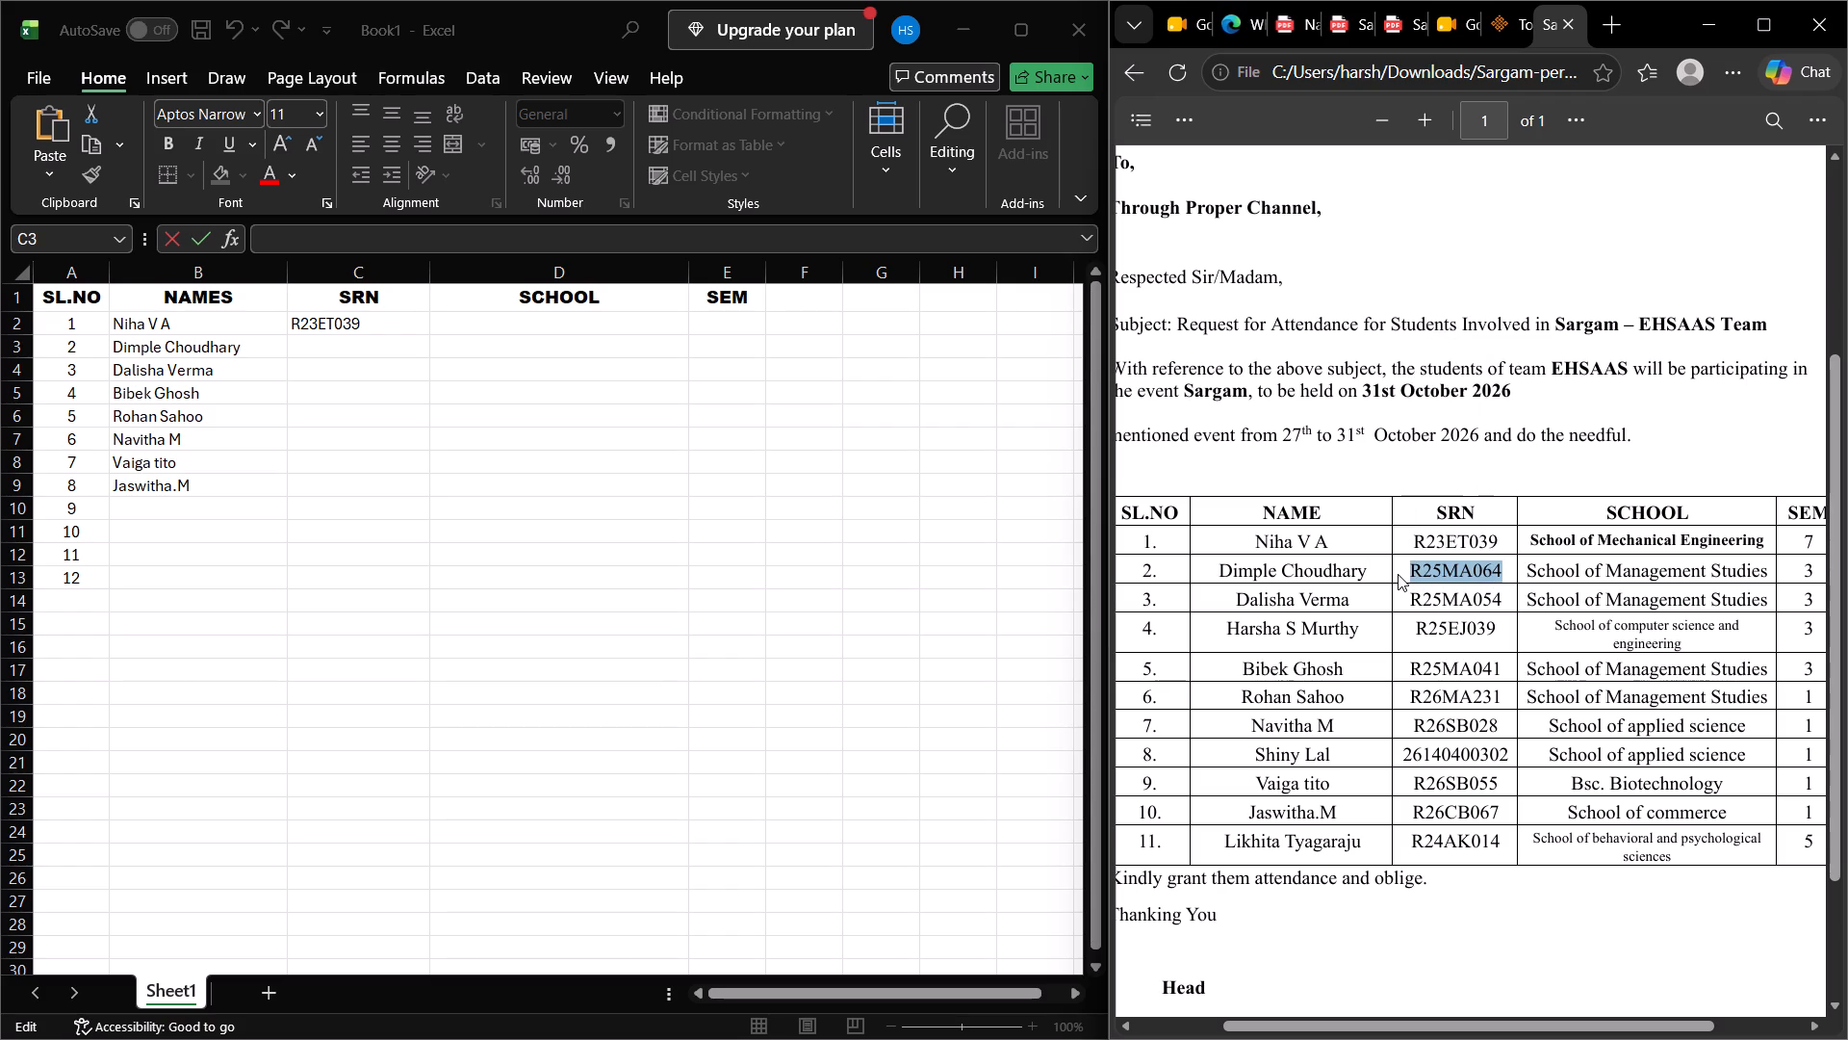
{"action": "left_click", "coordinate": [338, 347]}
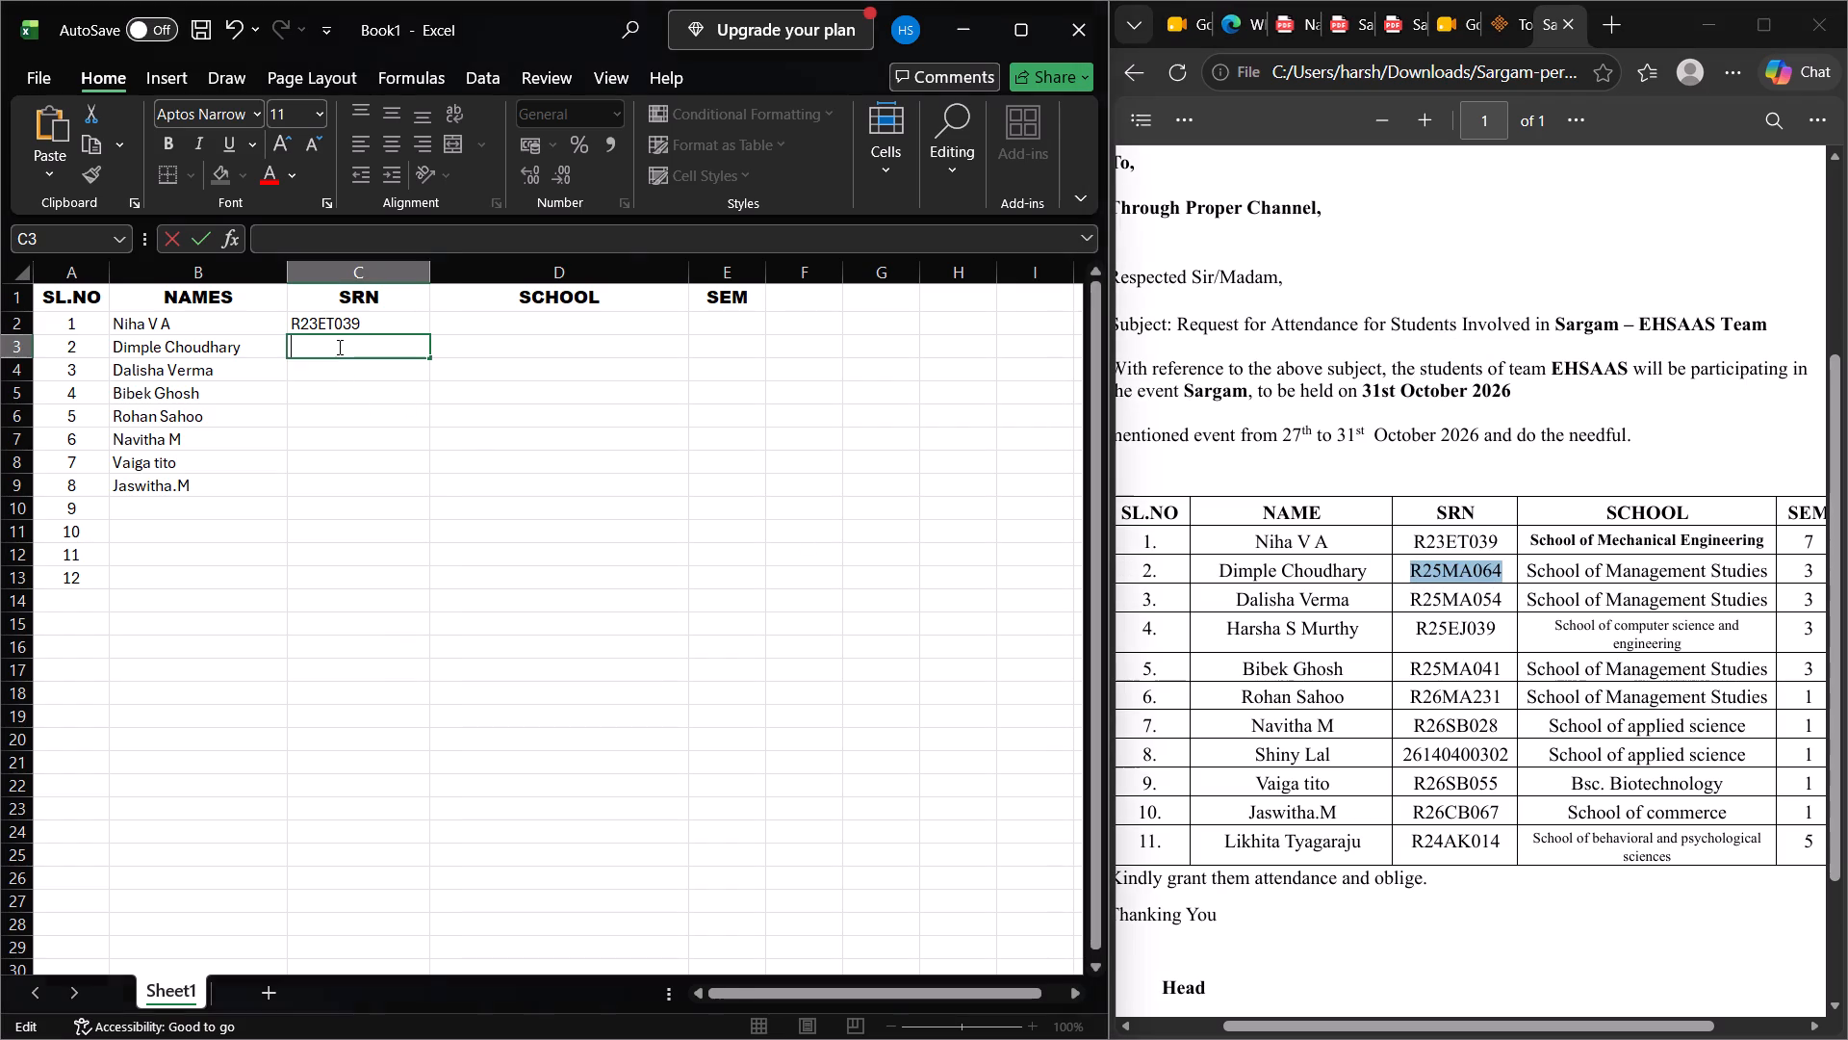
{"action": "key", "text": "ctrl+v"}
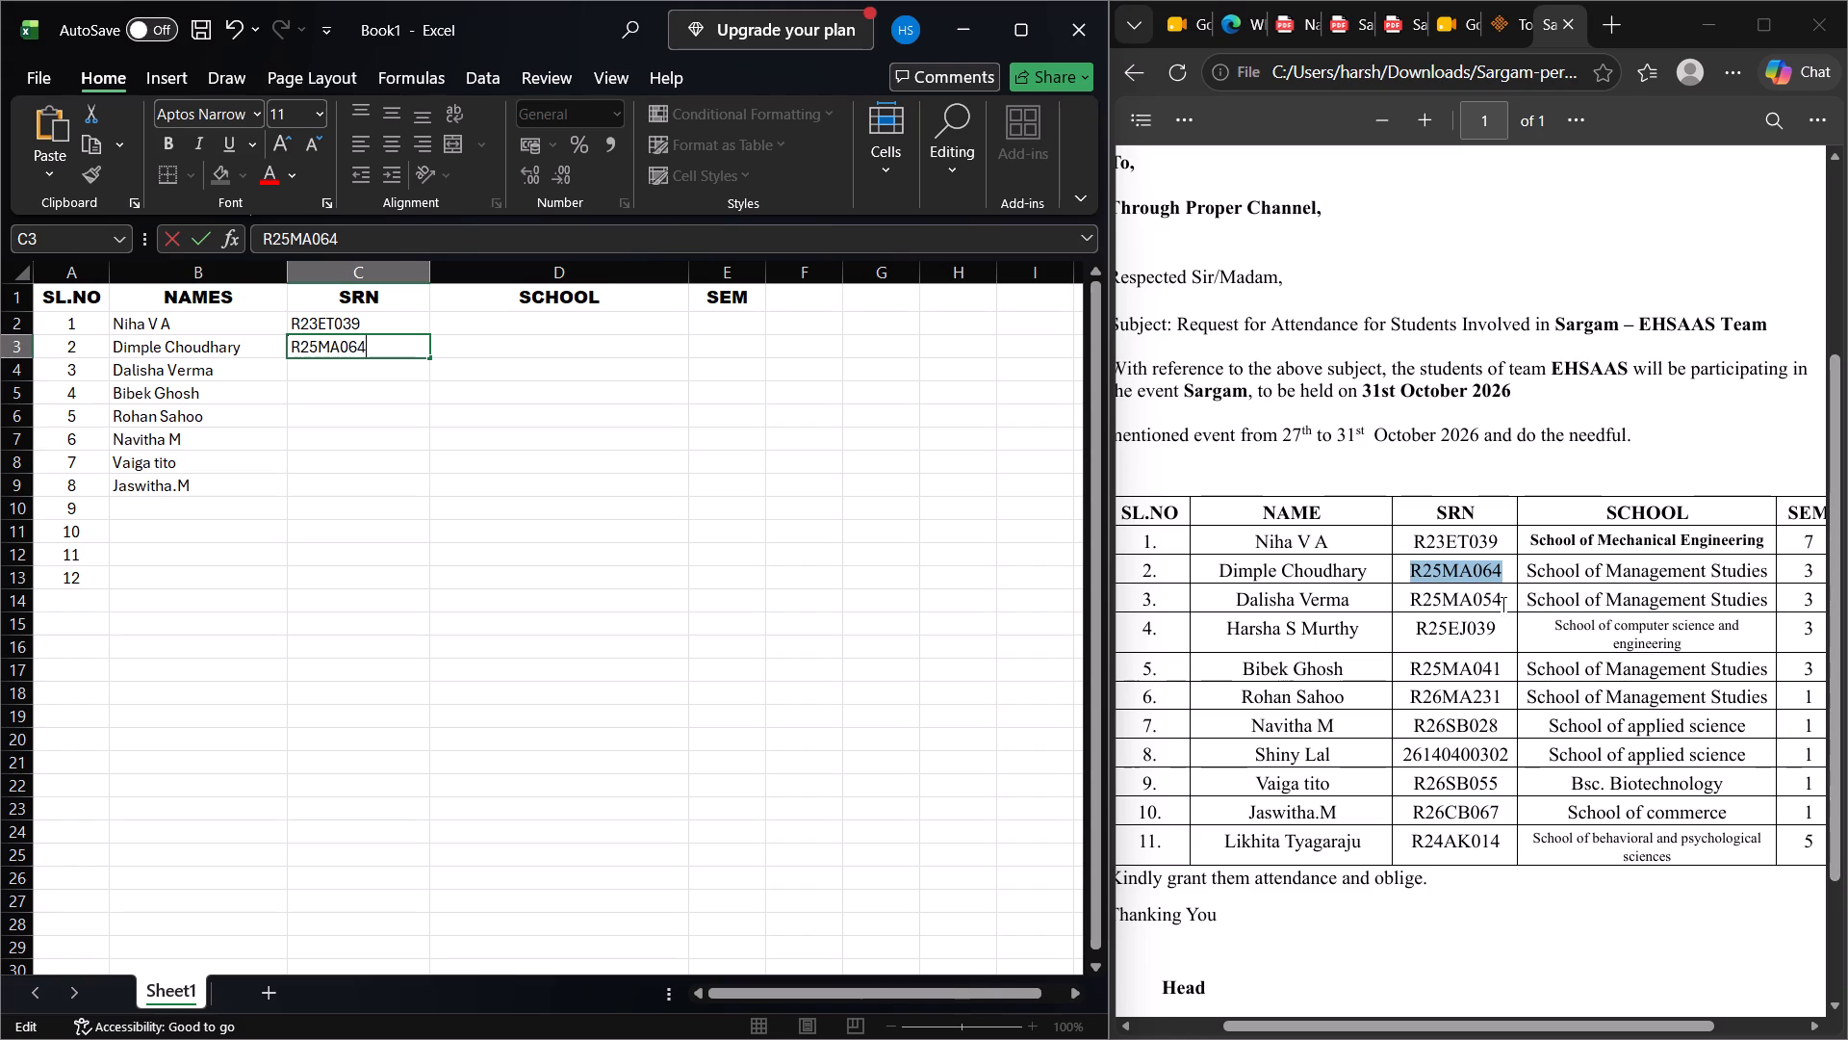
Copy the SRN of student 3 from the letter's table into cell C4 of the workbook.
{"action": "left_click_drag", "start_coordinate": [1501, 599], "coordinate": [1411, 602]}
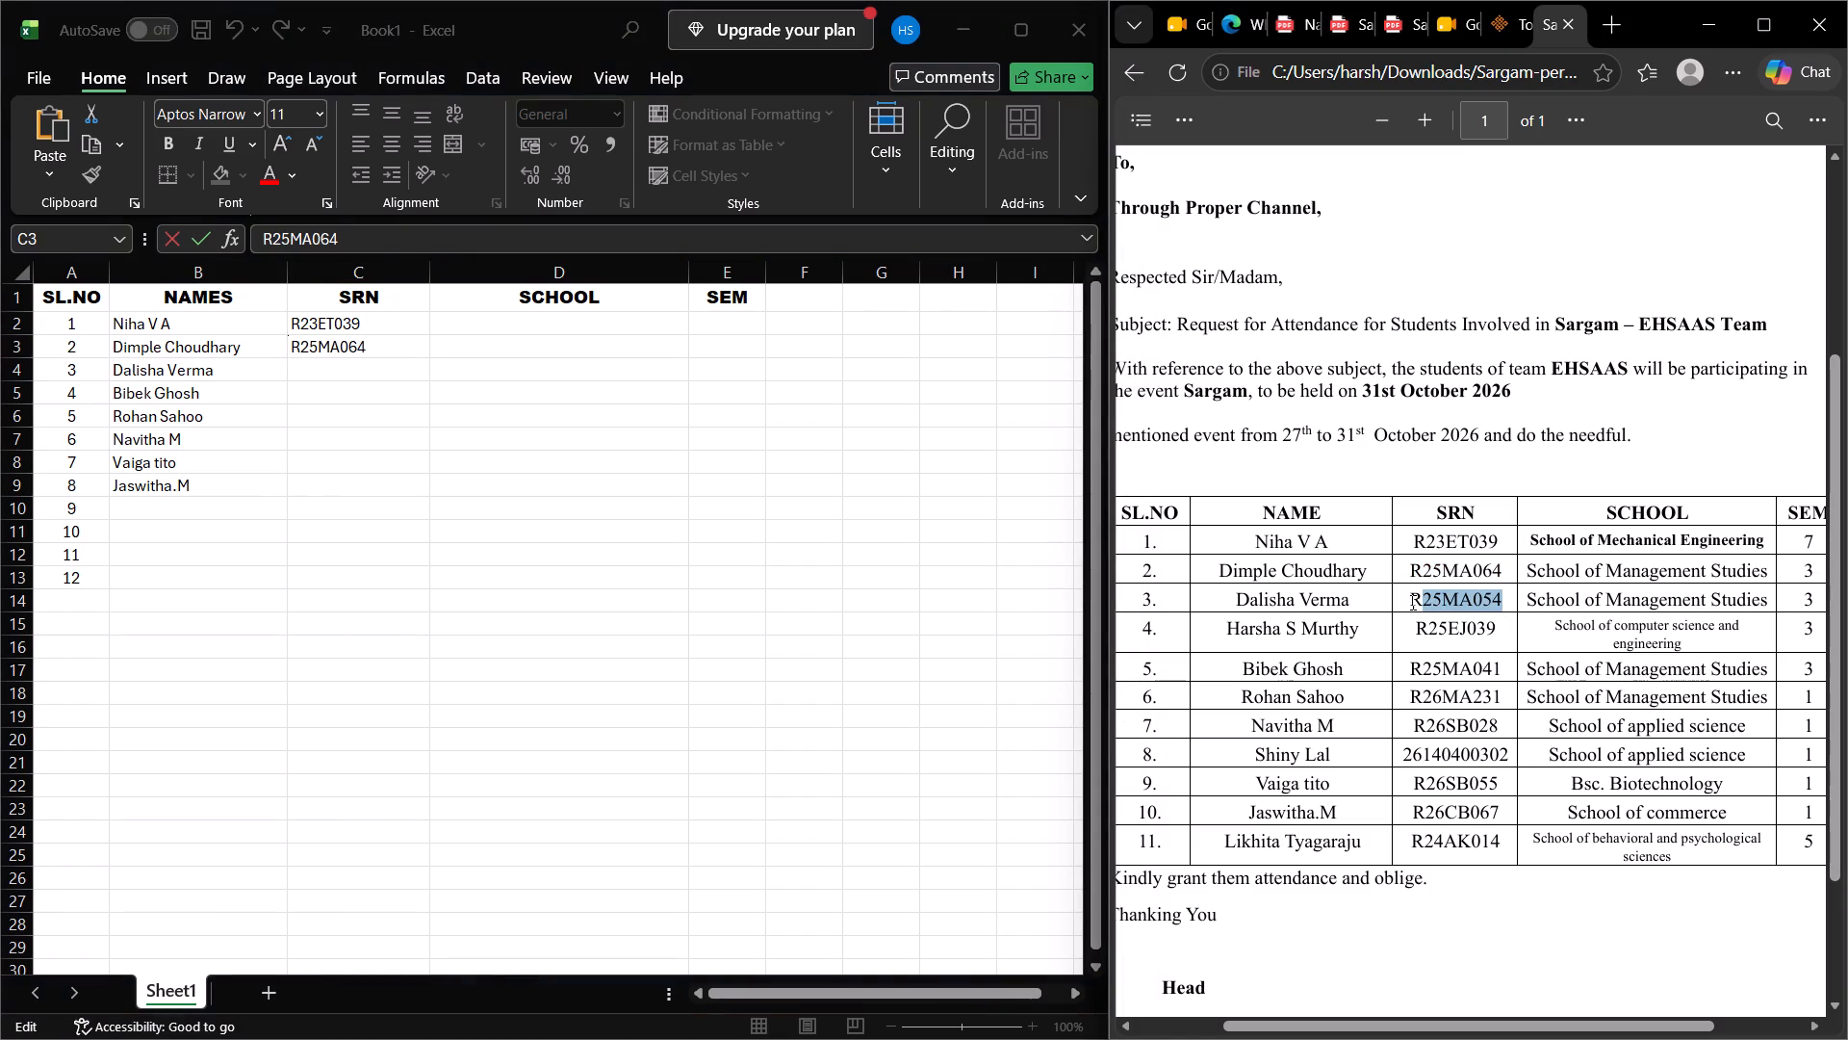
{"action": "left_click_drag", "start_coordinate": [1411, 602], "coordinate": [1392, 600]}
{"action": "left_click_drag", "start_coordinate": [1392, 600], "coordinate": [1387, 599]}
{"action": "key", "text": "ctrl+c"}
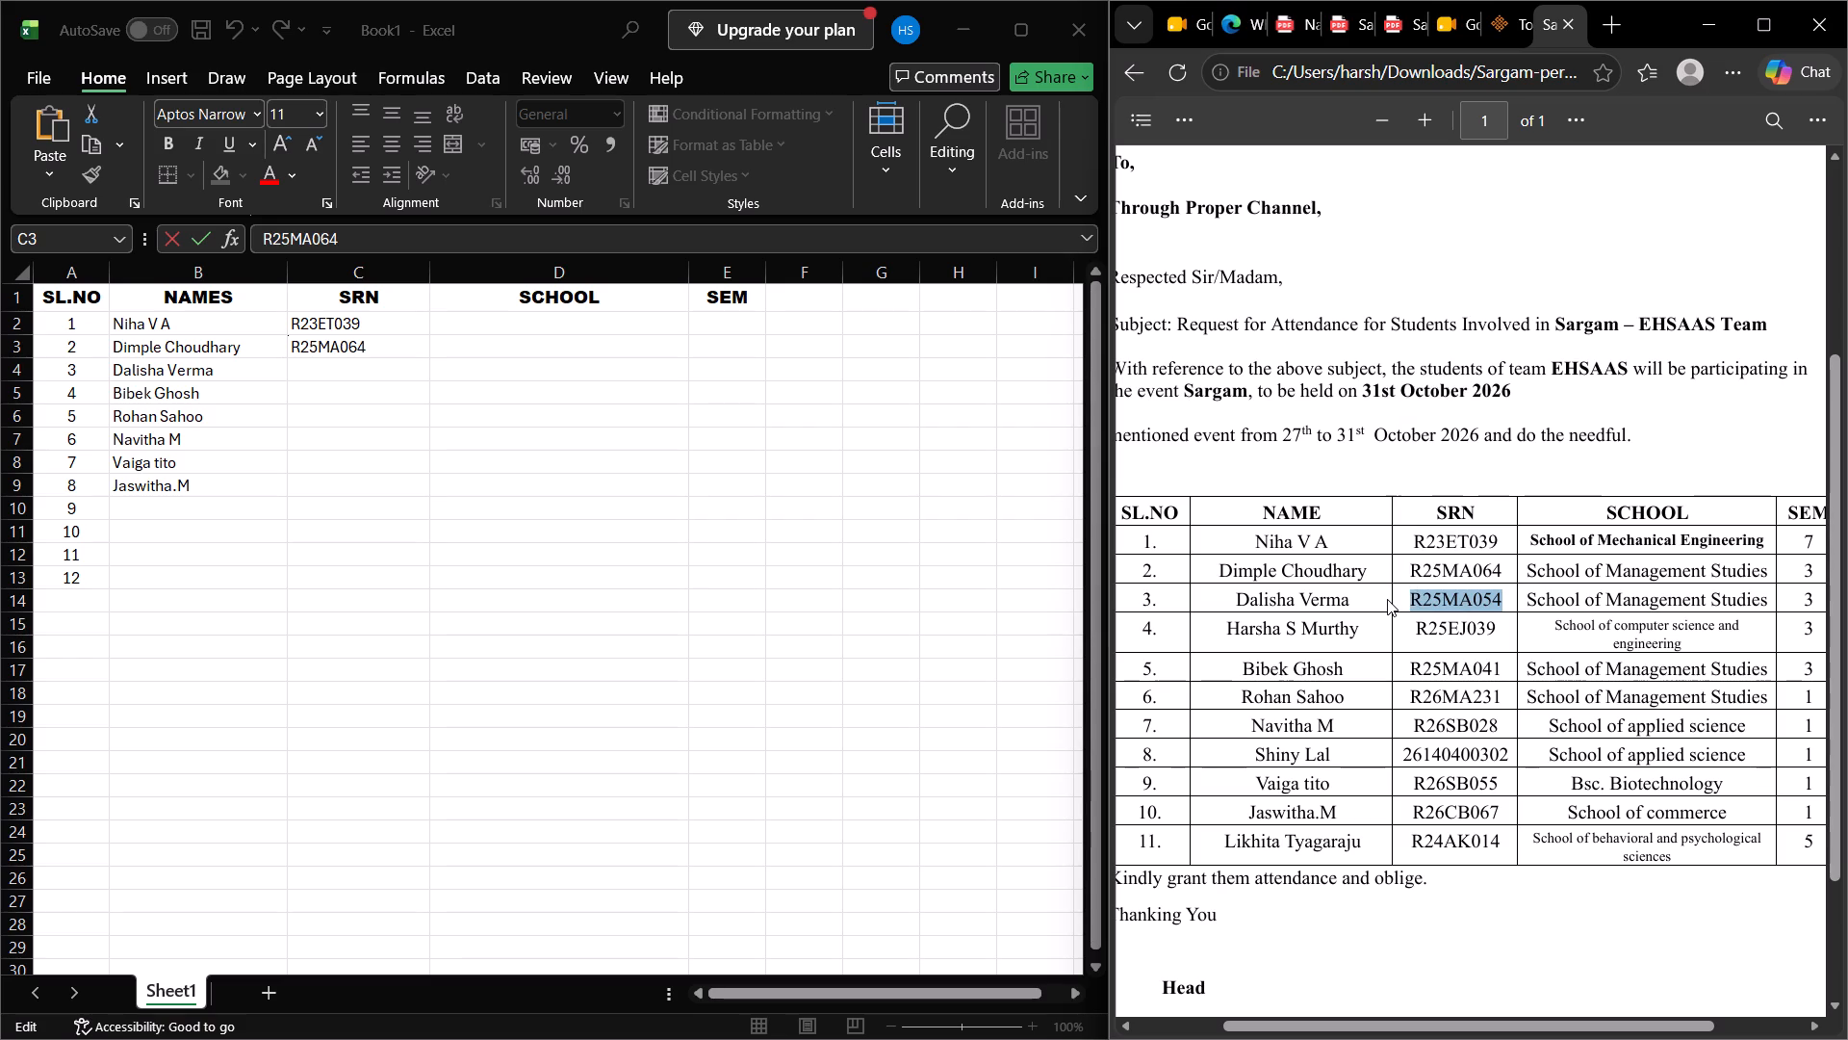
{"action": "left_click", "coordinate": [320, 365]}
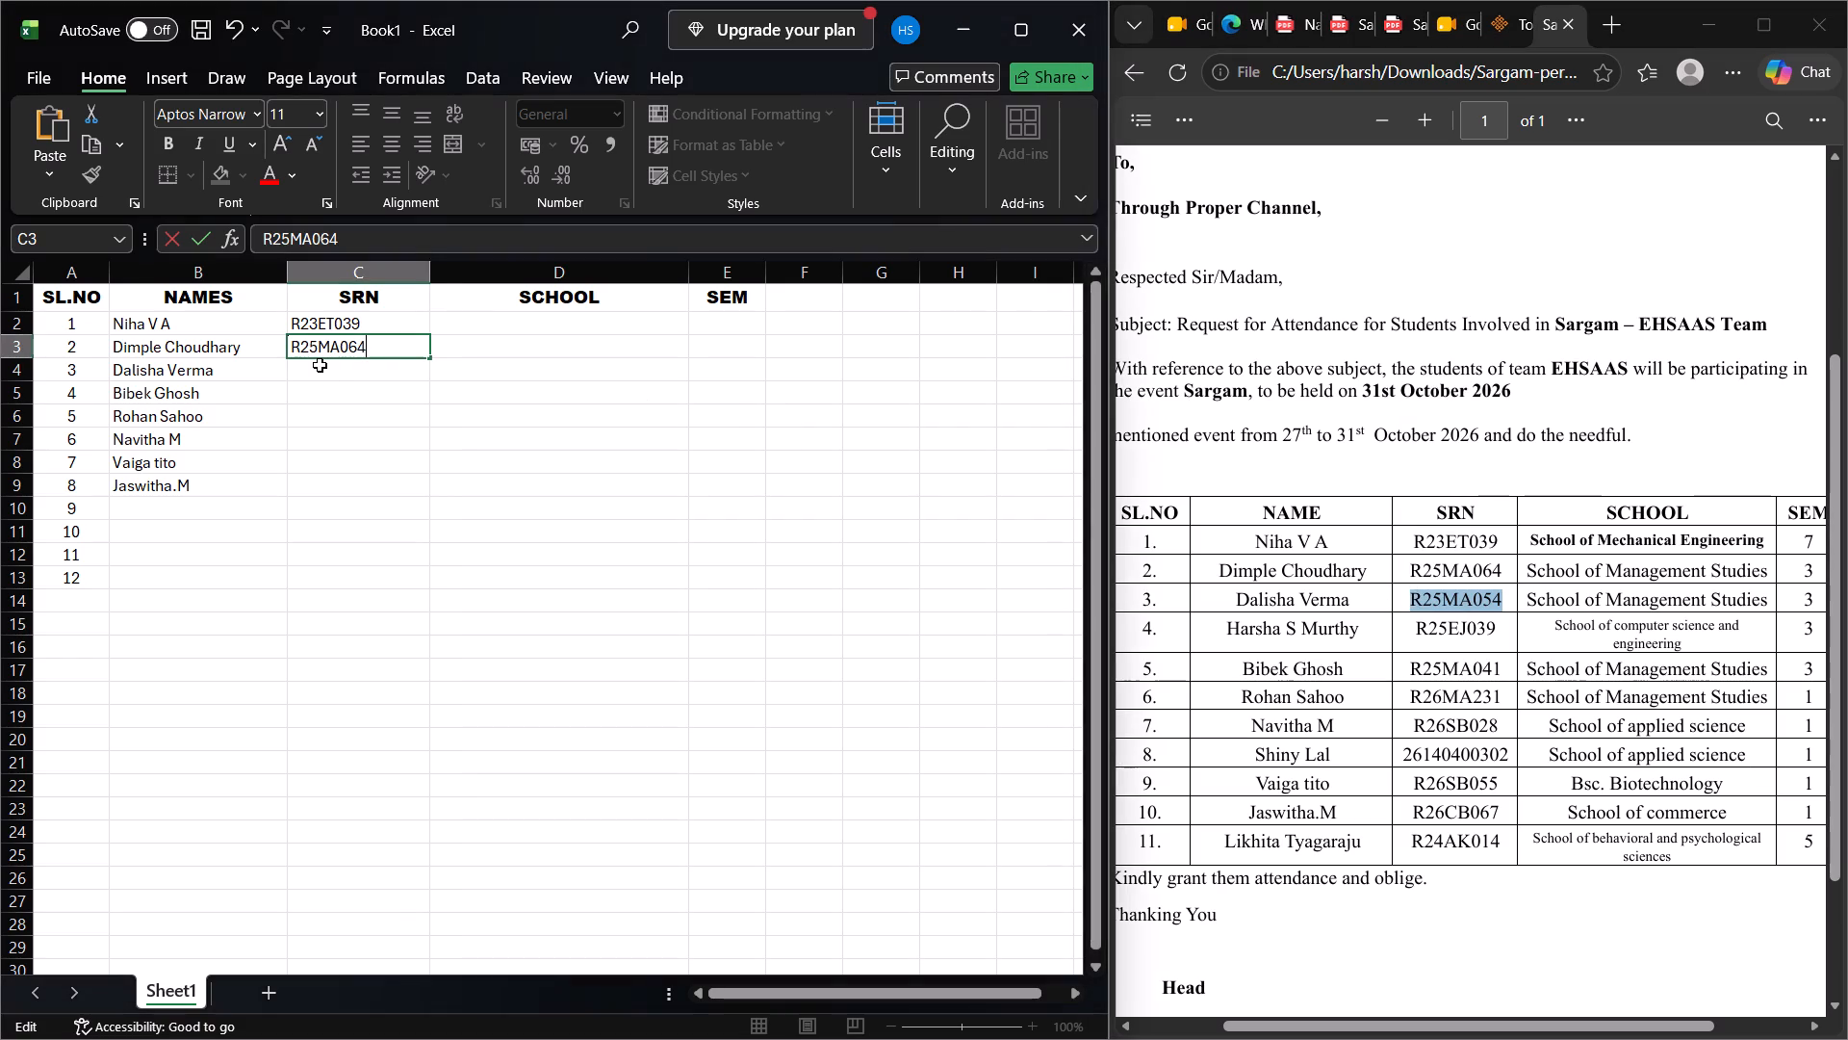
{"action": "key", "text": "Down"}
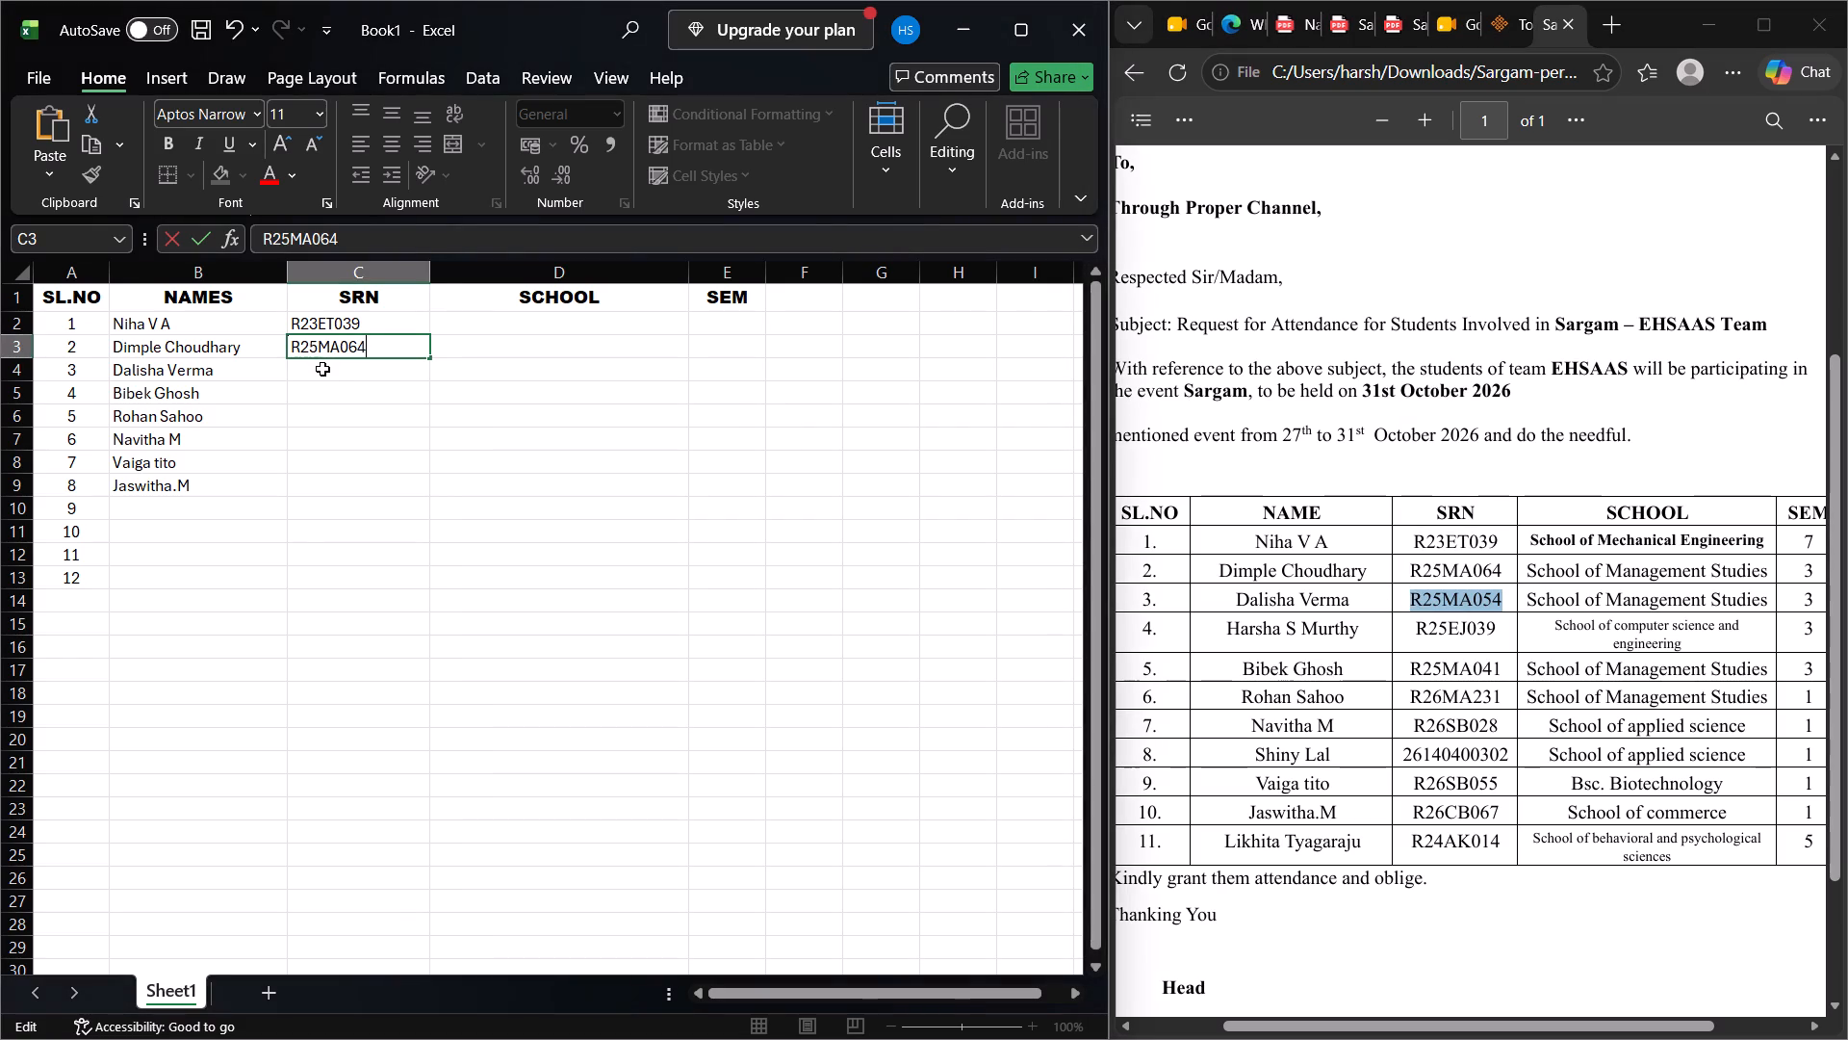
{"action": "left_click", "coordinate": [322, 369]}
{"action": "key", "text": "ctrl+v"}
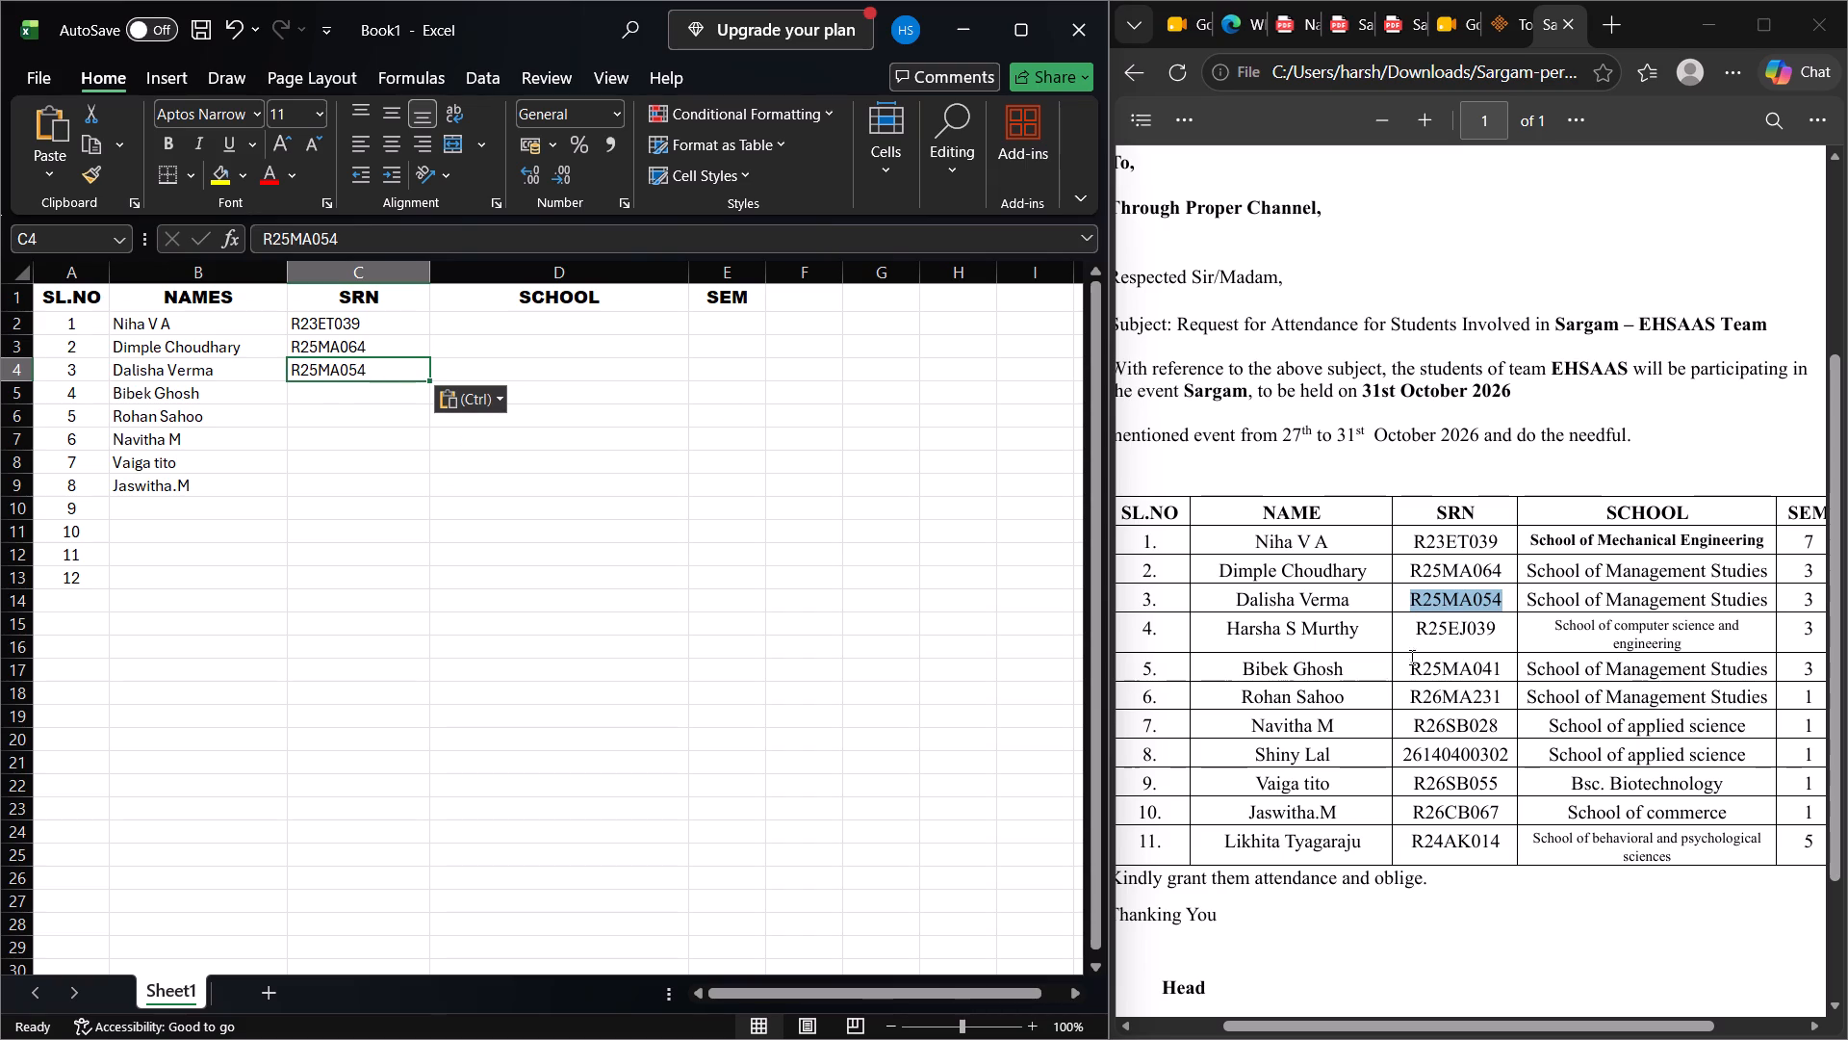
Copy the SRN of student 5 from the letter's table into cell C5 of the workbook.
{"action": "left_click_drag", "start_coordinate": [1499, 669], "coordinate": [1492, 670]}
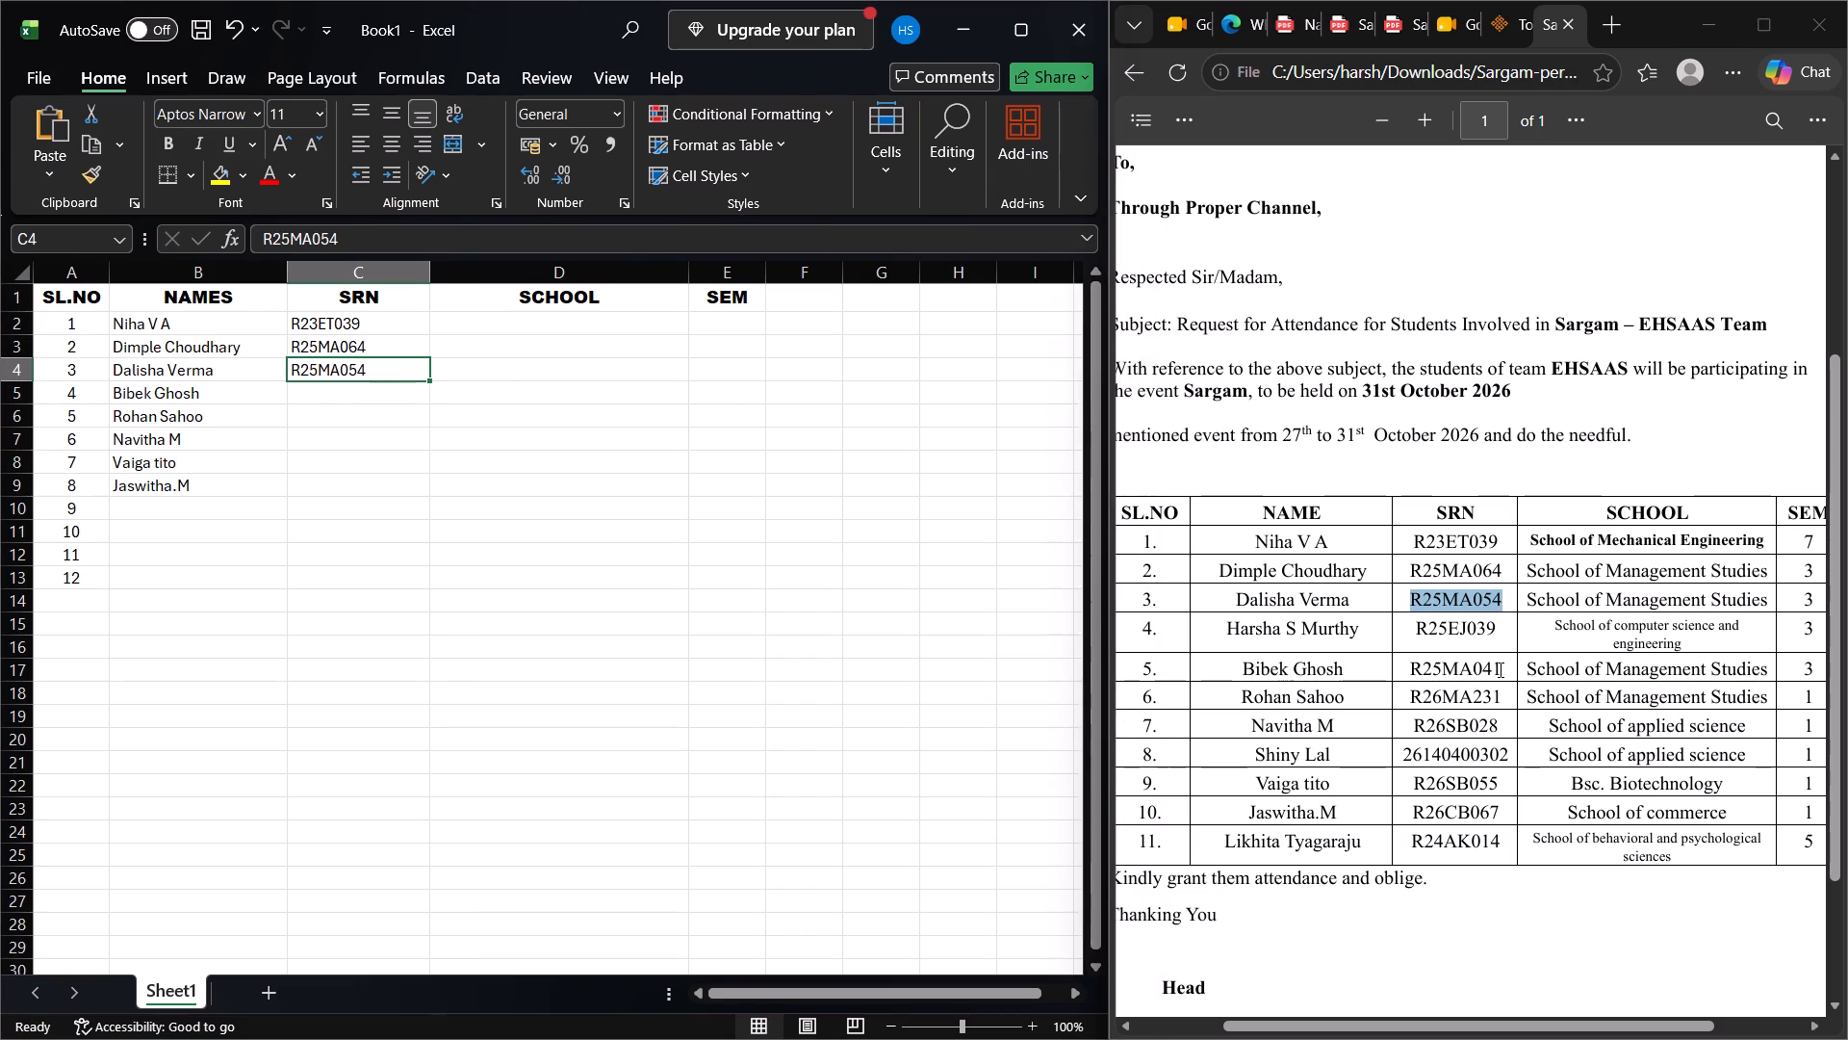
{"action": "left_click_drag", "start_coordinate": [1492, 670], "coordinate": [1406, 666]}
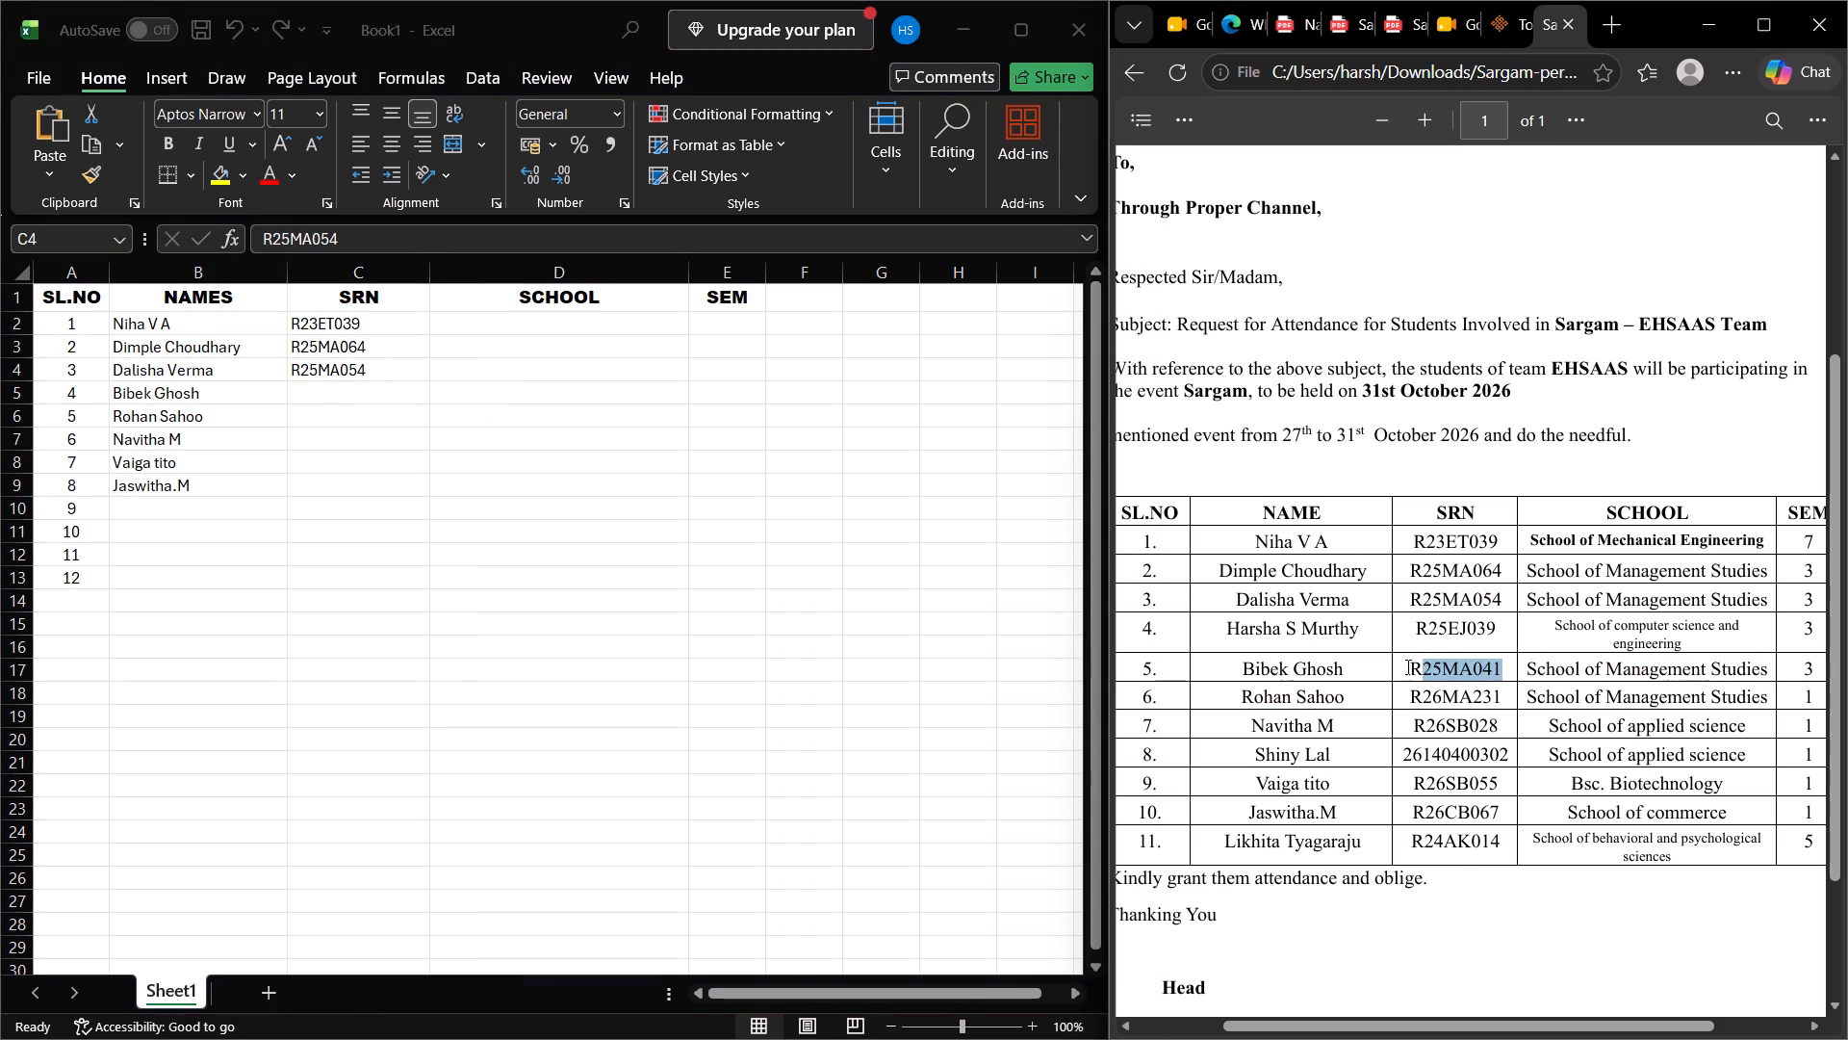
{"action": "left_click_drag", "start_coordinate": [1406, 666], "coordinate": [1400, 668]}
{"action": "left_click_drag", "start_coordinate": [1400, 668], "coordinate": [1394, 674]}
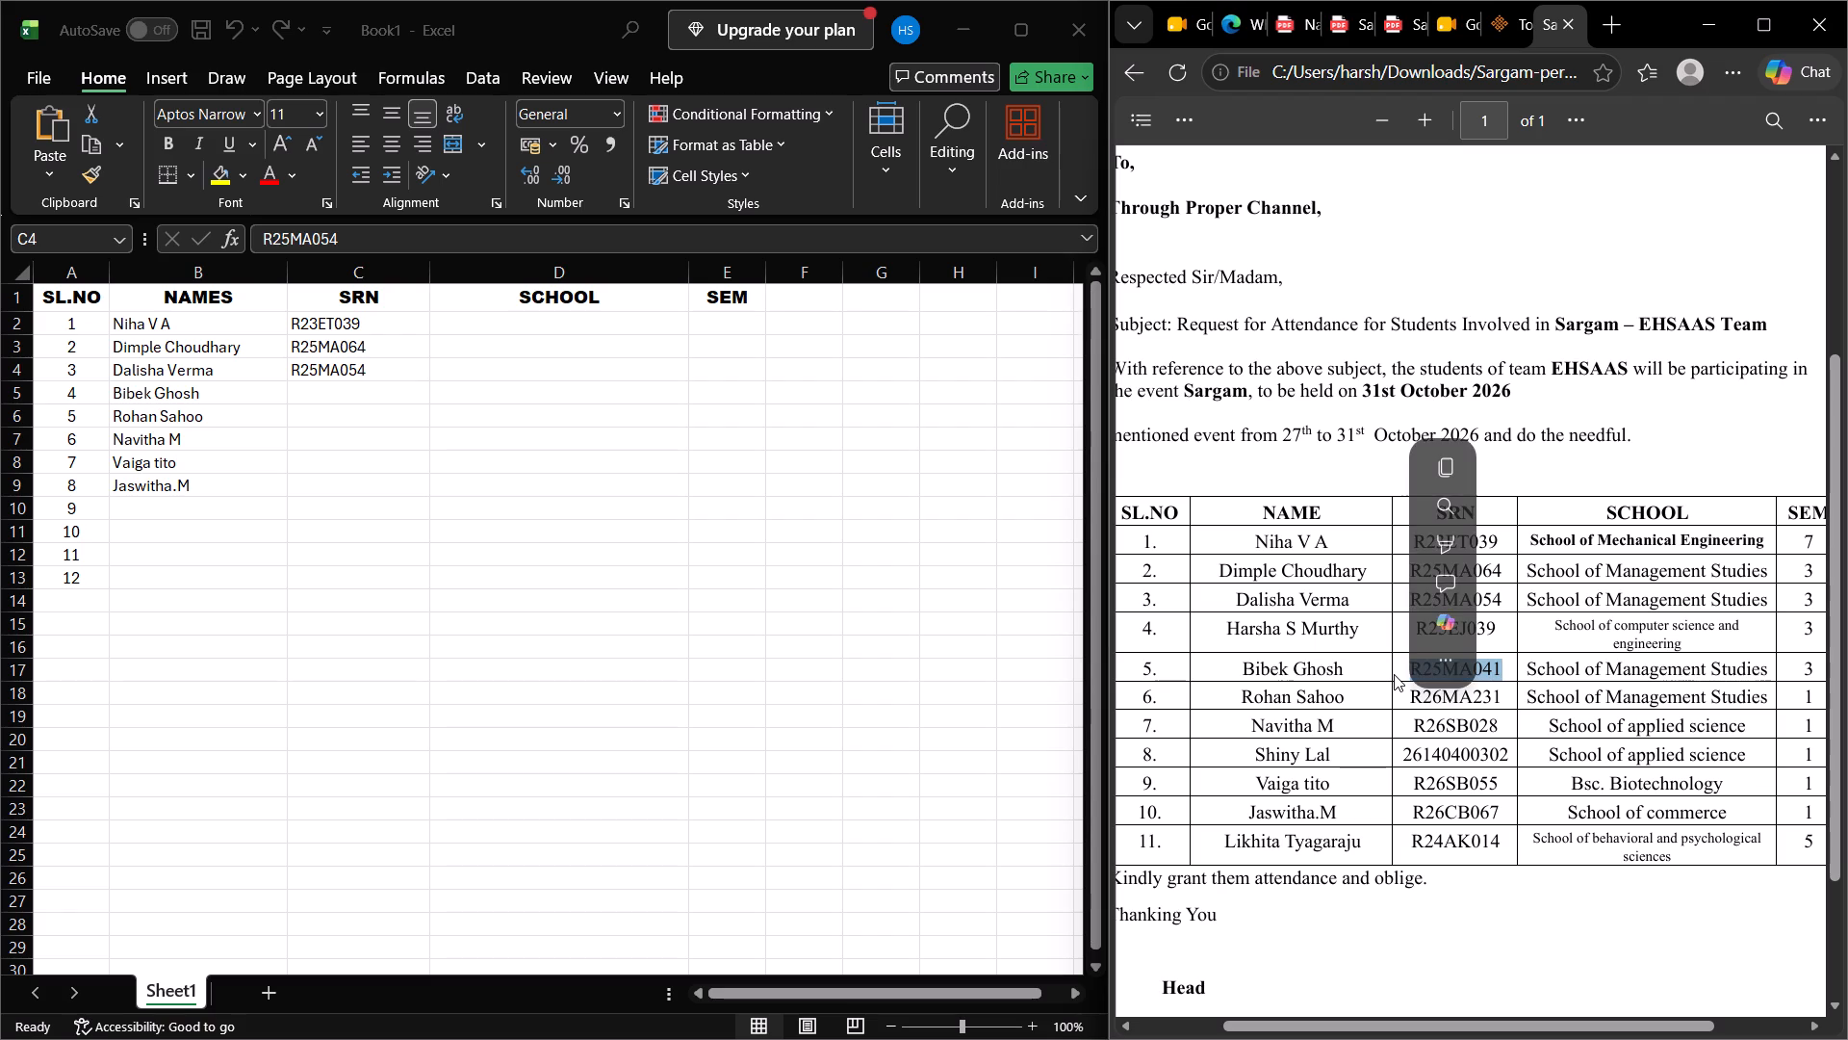
{"action": "key", "text": "ctrl+c"}
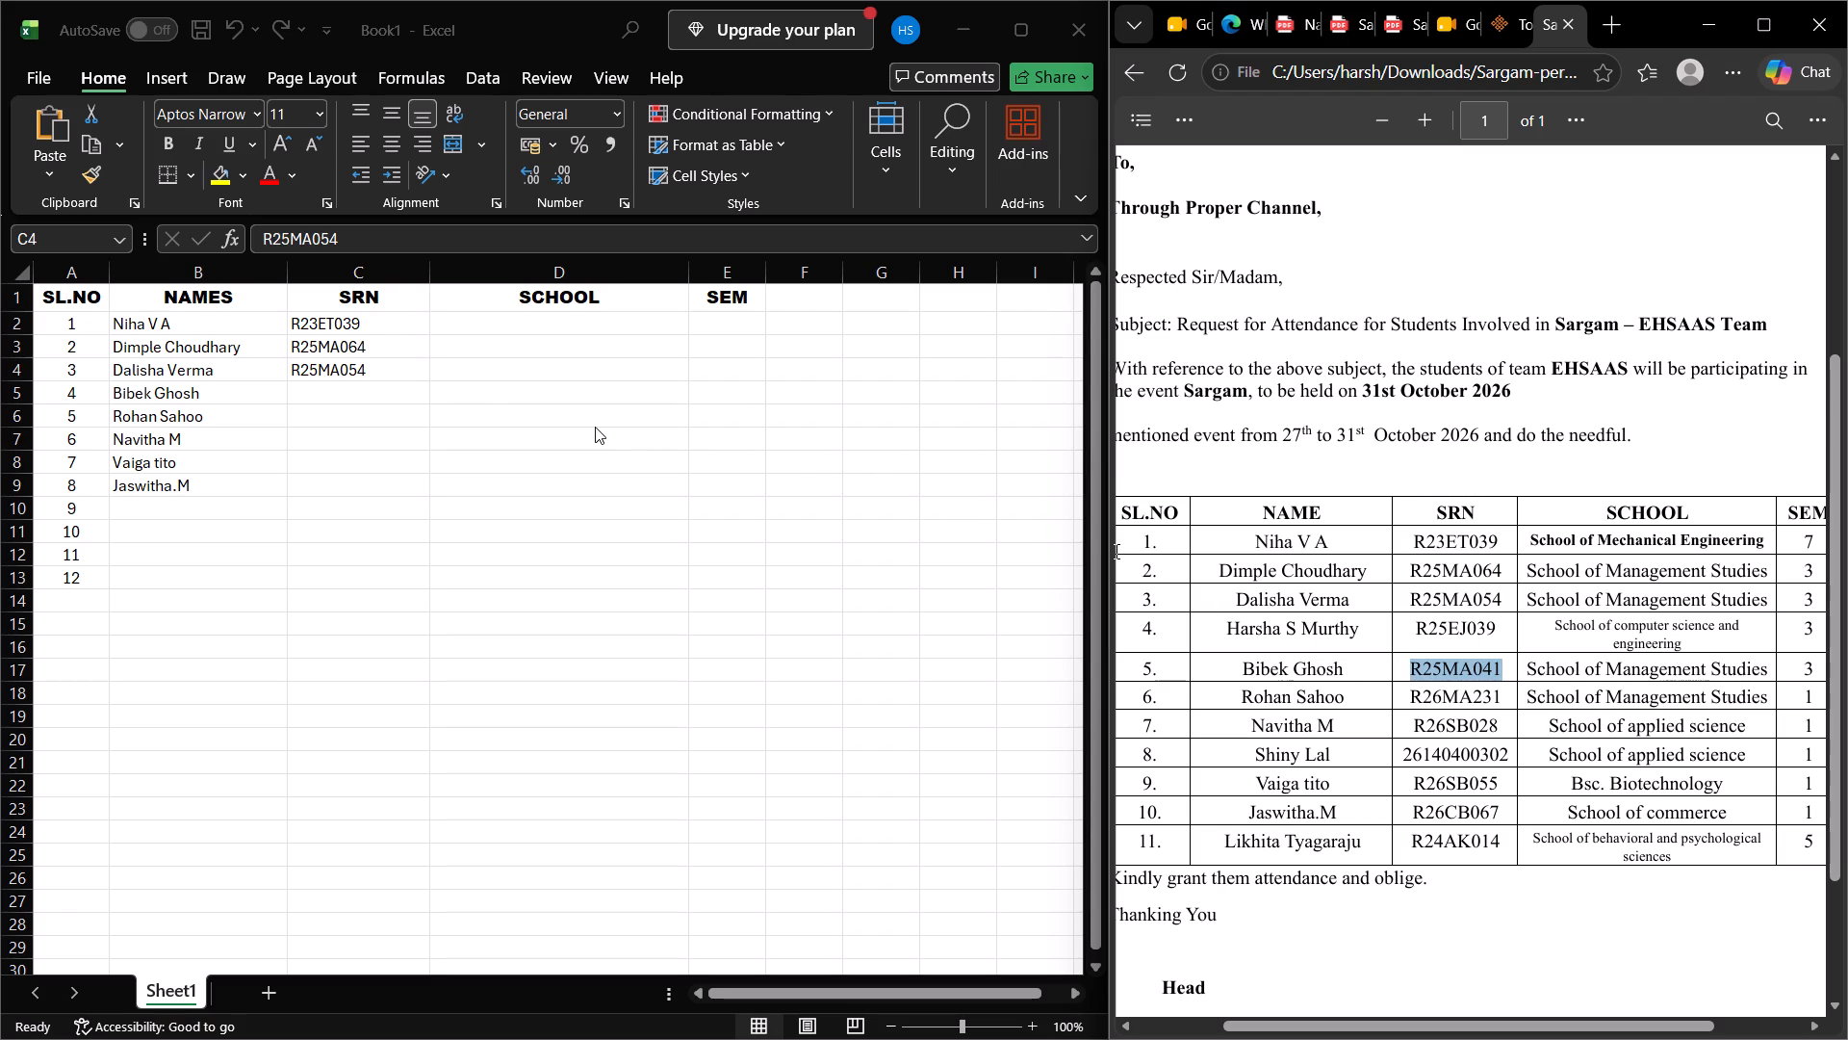
{"action": "left_click", "coordinate": [340, 389]}
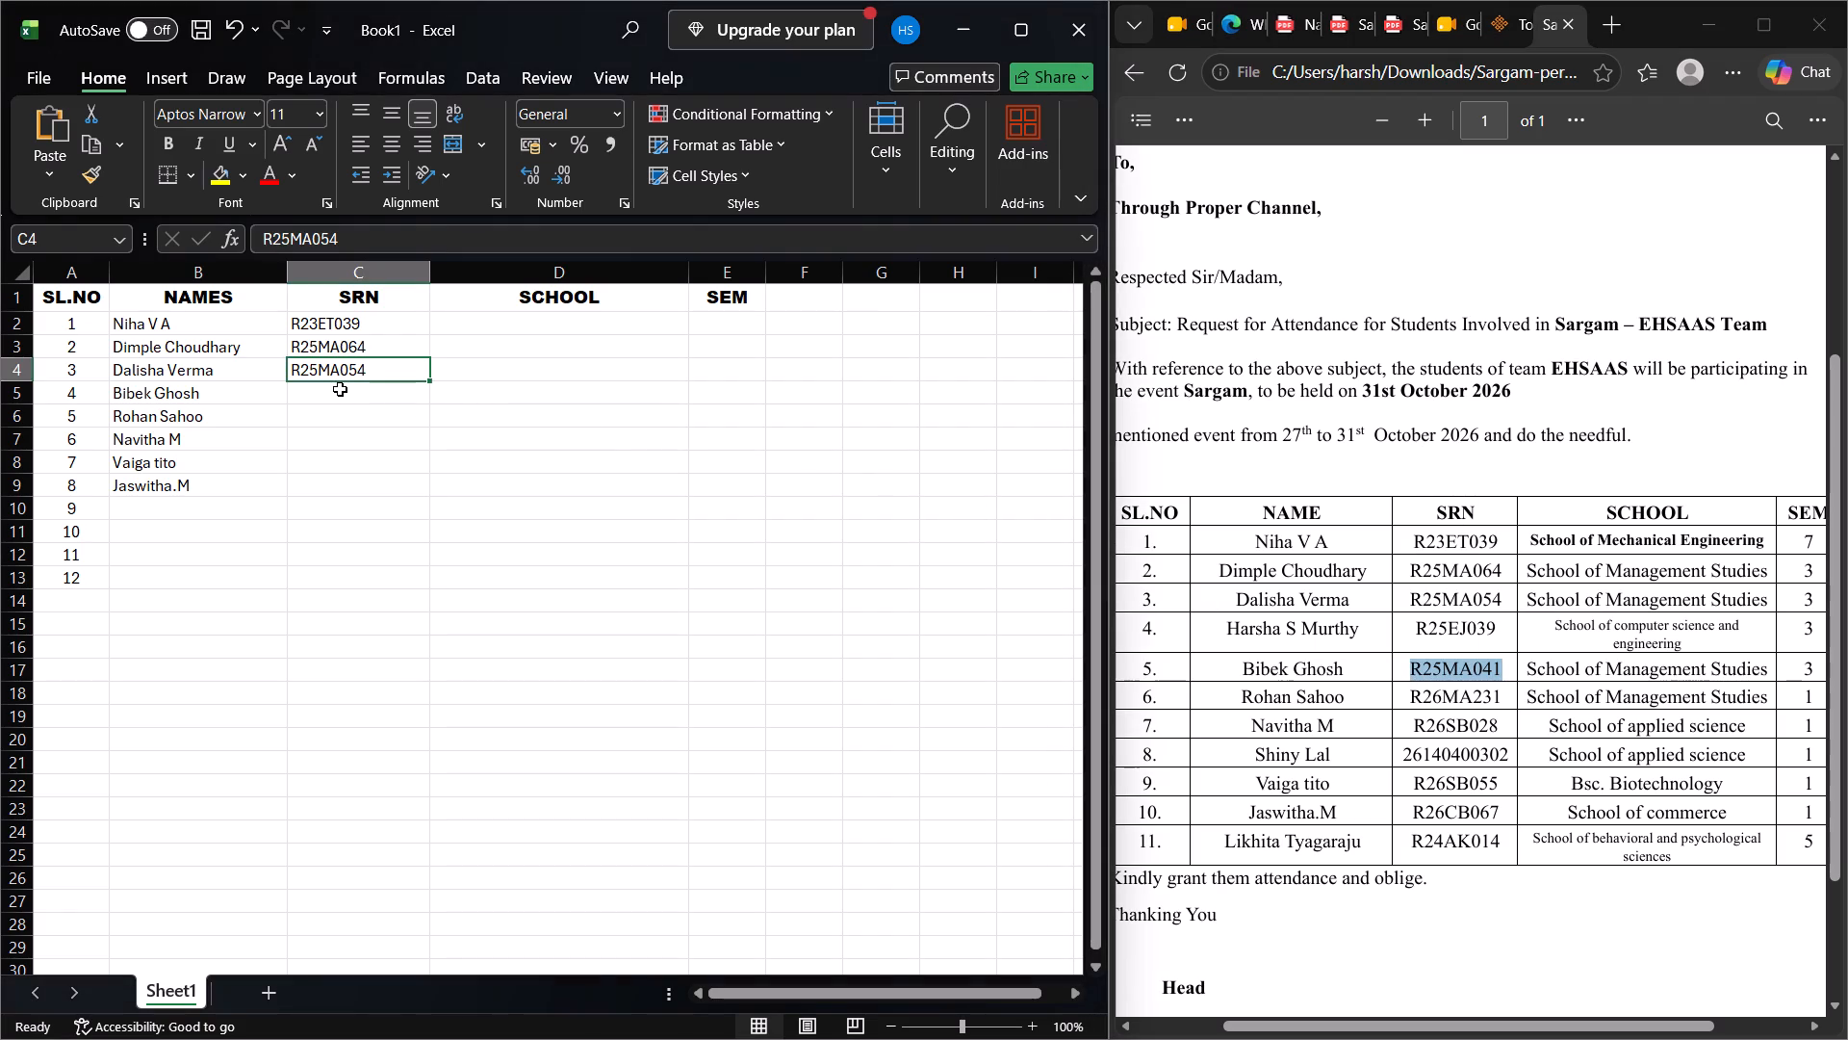
{"action": "key", "text": "Down"}
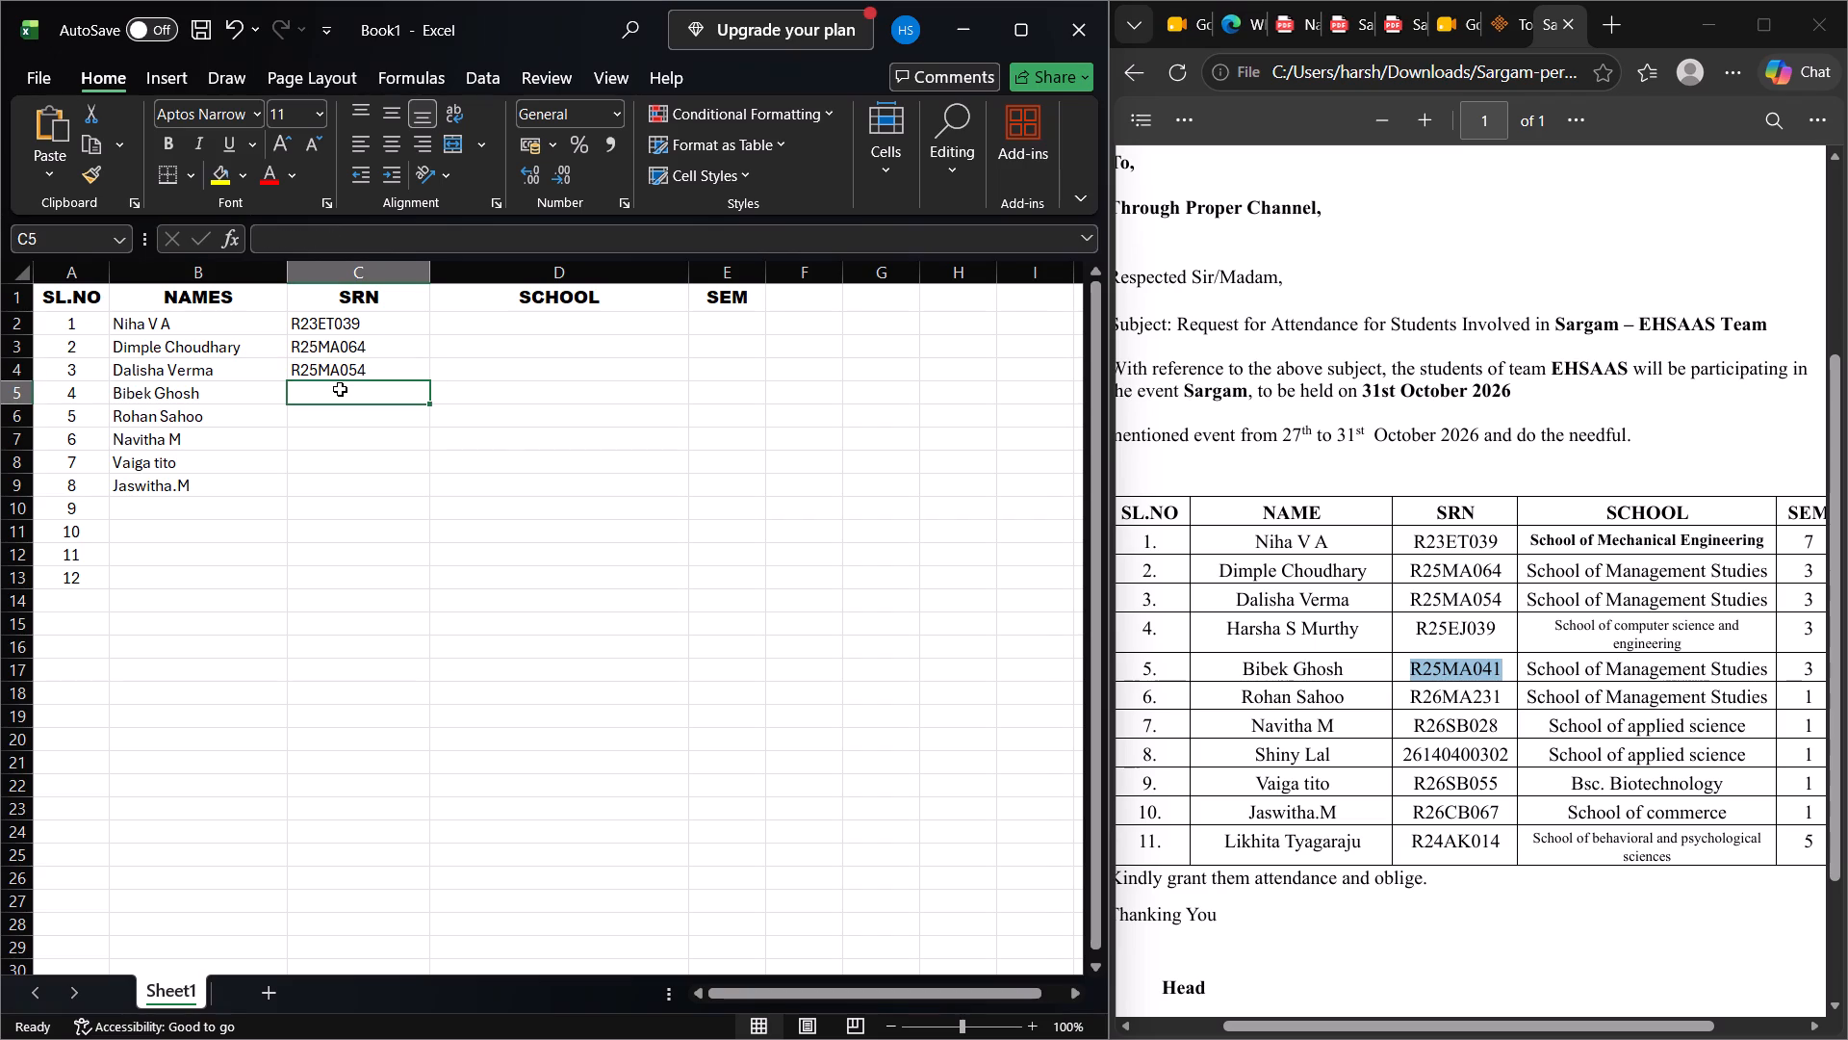
{"action": "key", "text": "ctrl+v"}
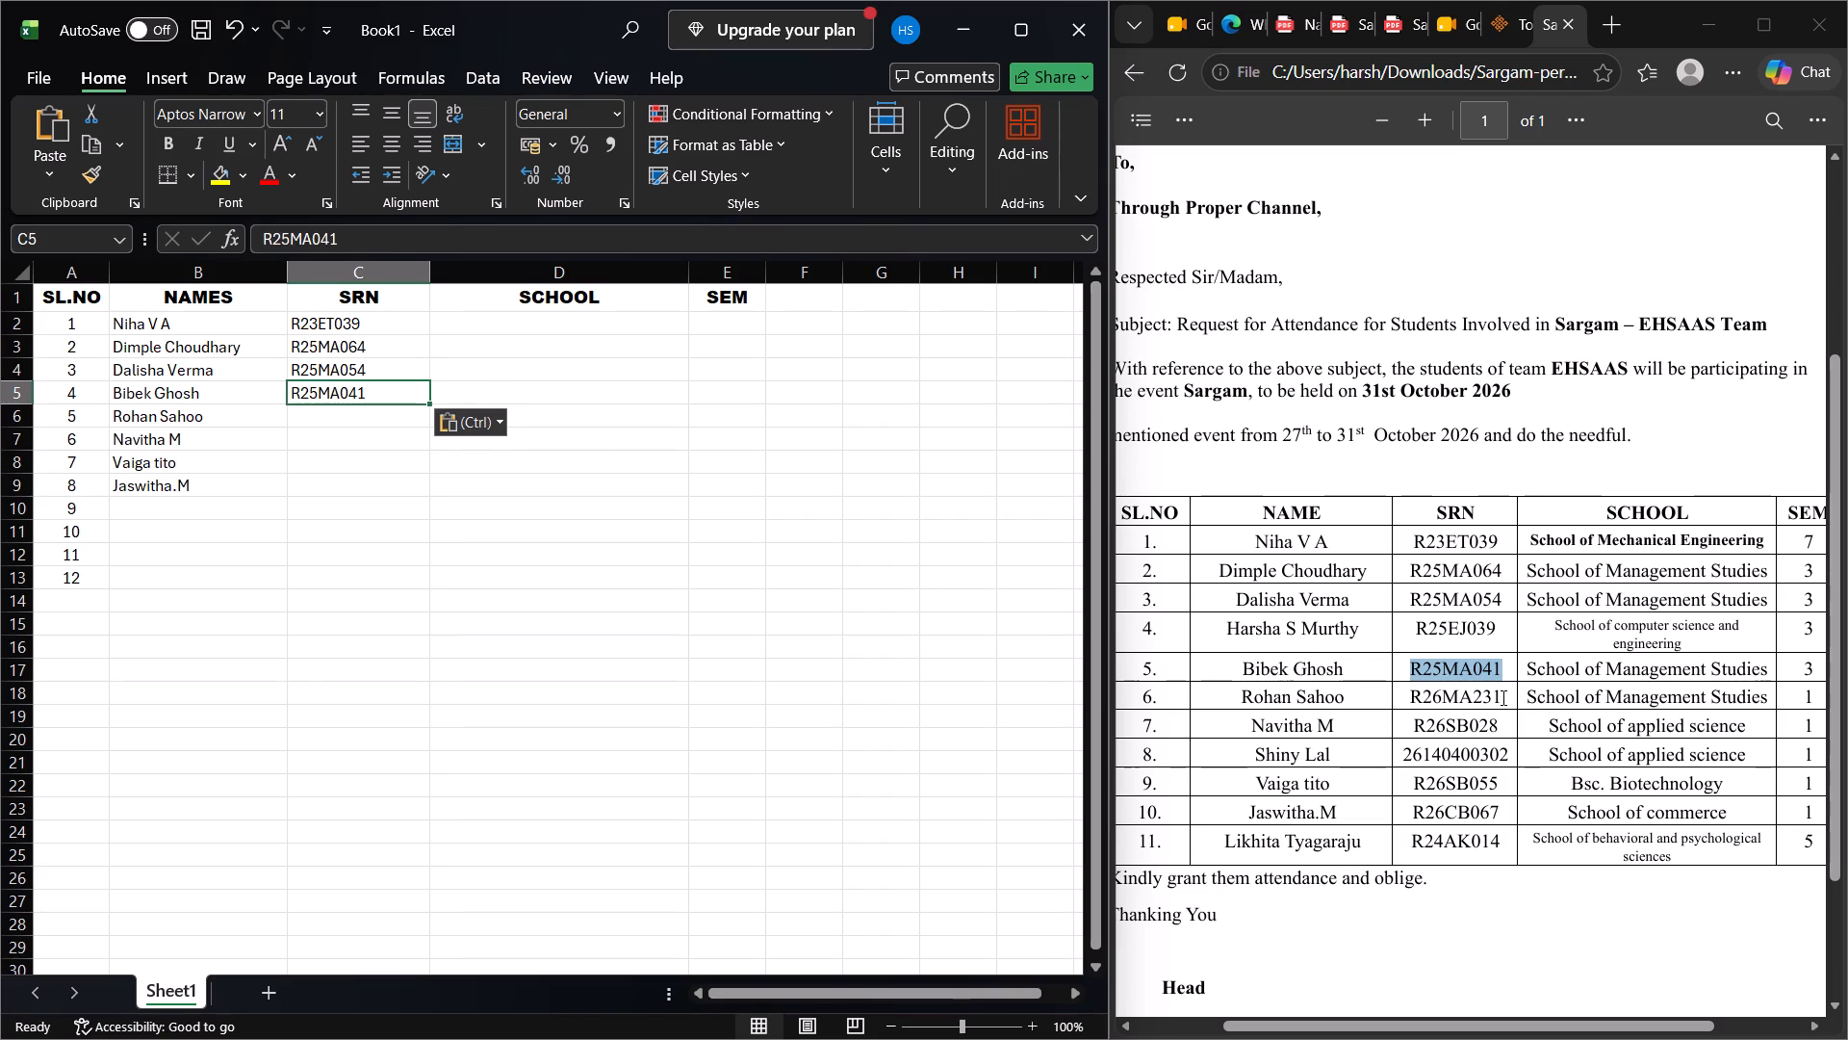
Copy the SRN of student 6 from the letter's table into cell C6 of the workbook.
{"action": "left_click_drag", "start_coordinate": [1501, 697], "coordinate": [1395, 694]}
{"action": "key", "text": "ctrl+c"}
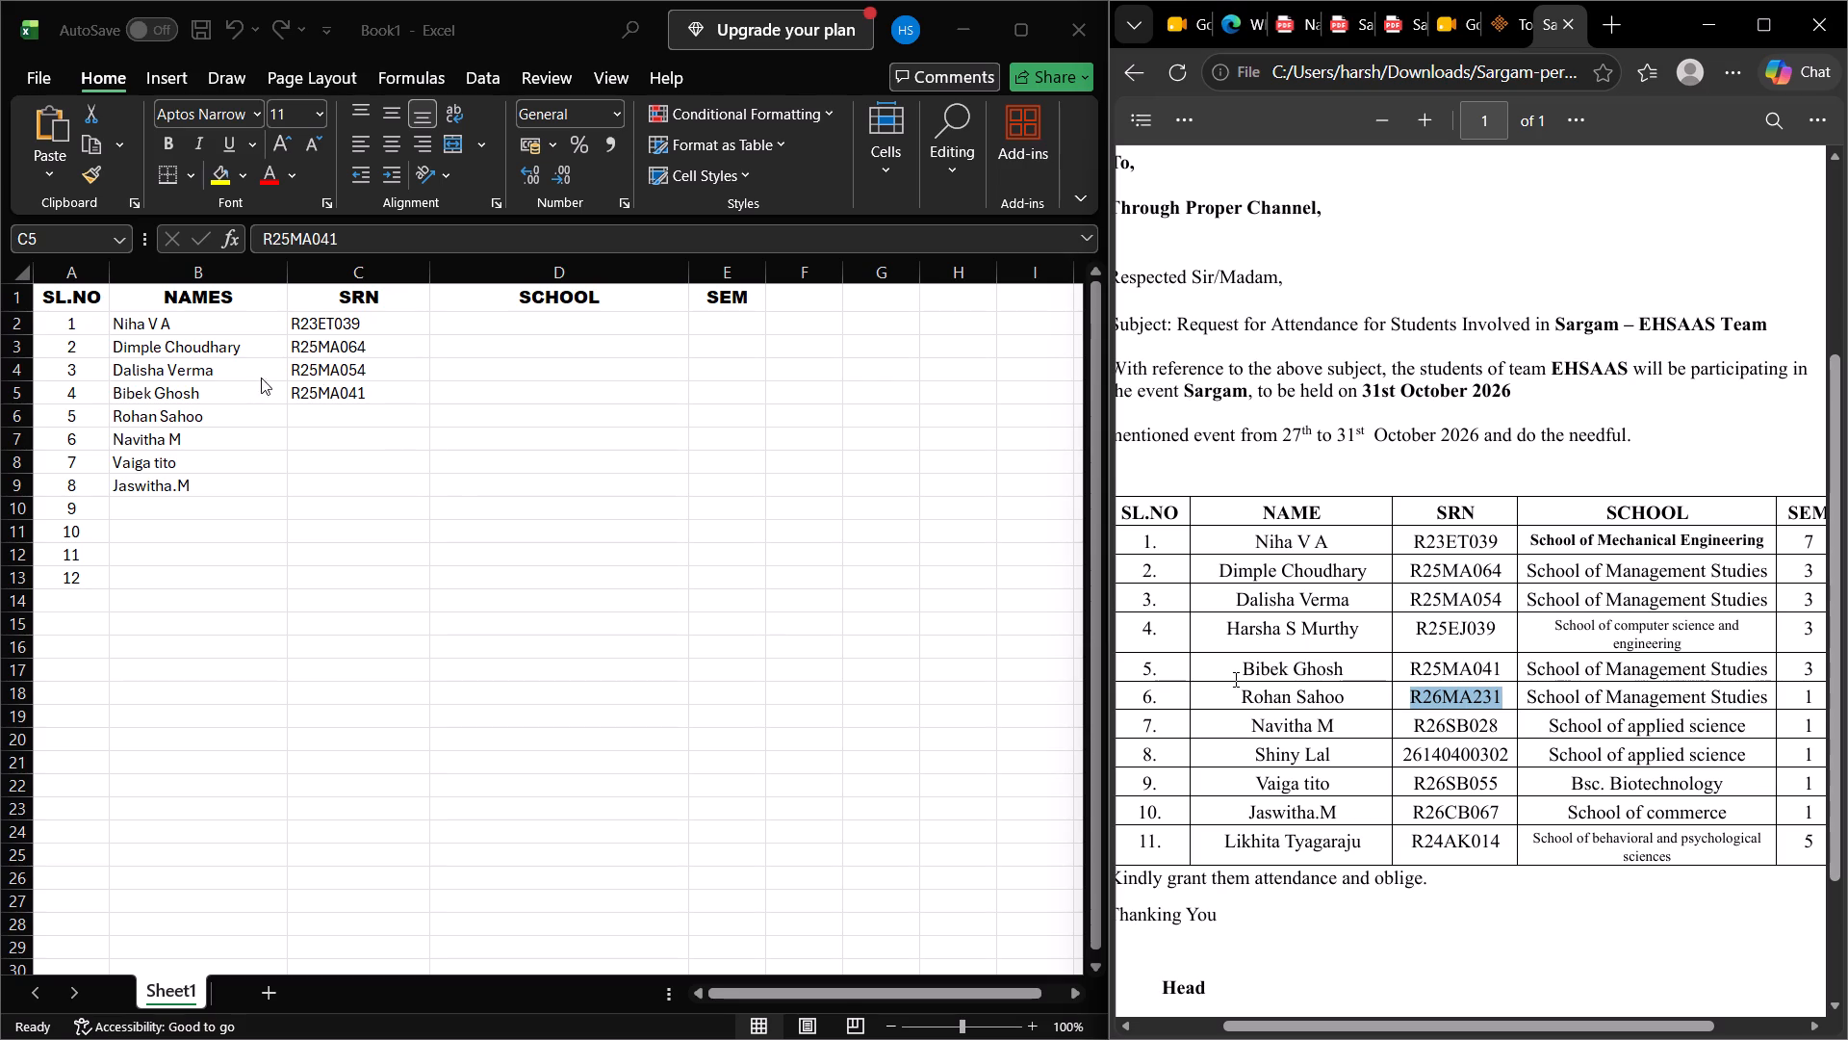
{"action": "left_click", "coordinate": [316, 406]}
{"action": "key", "text": "Down"}
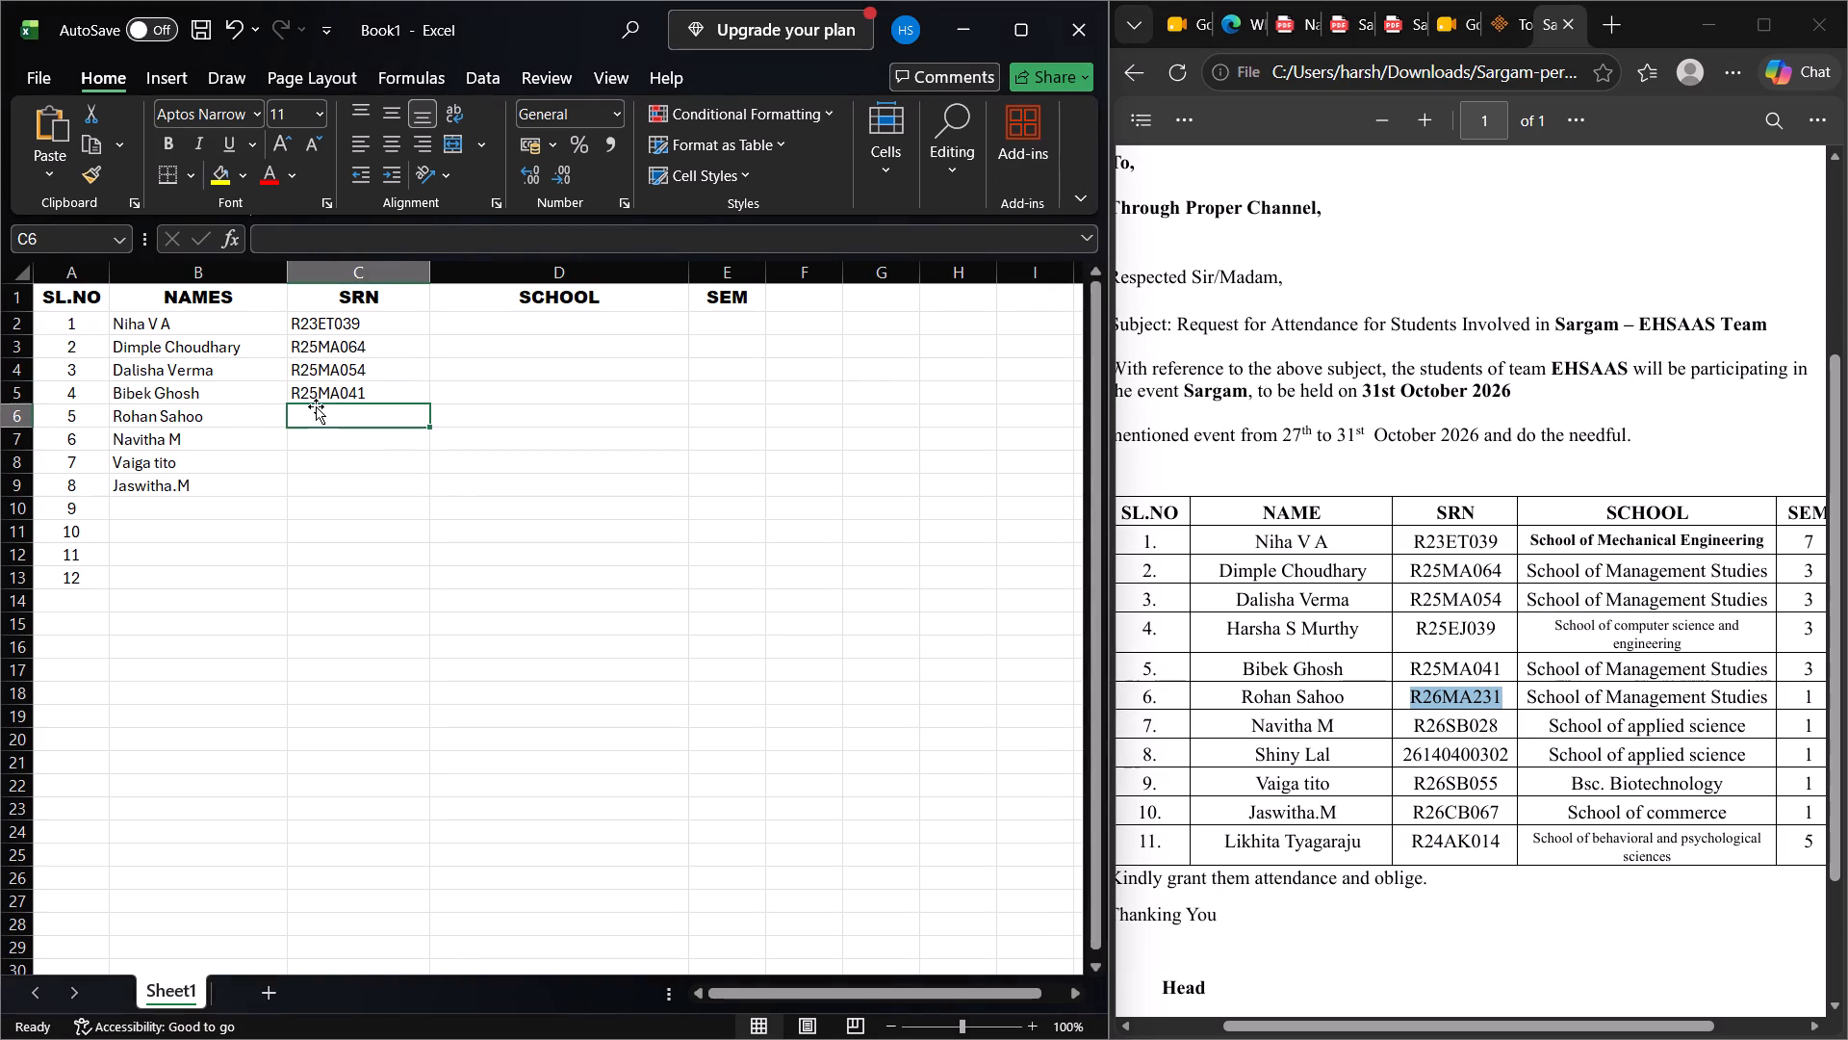
{"action": "key", "text": "ctrl+v"}
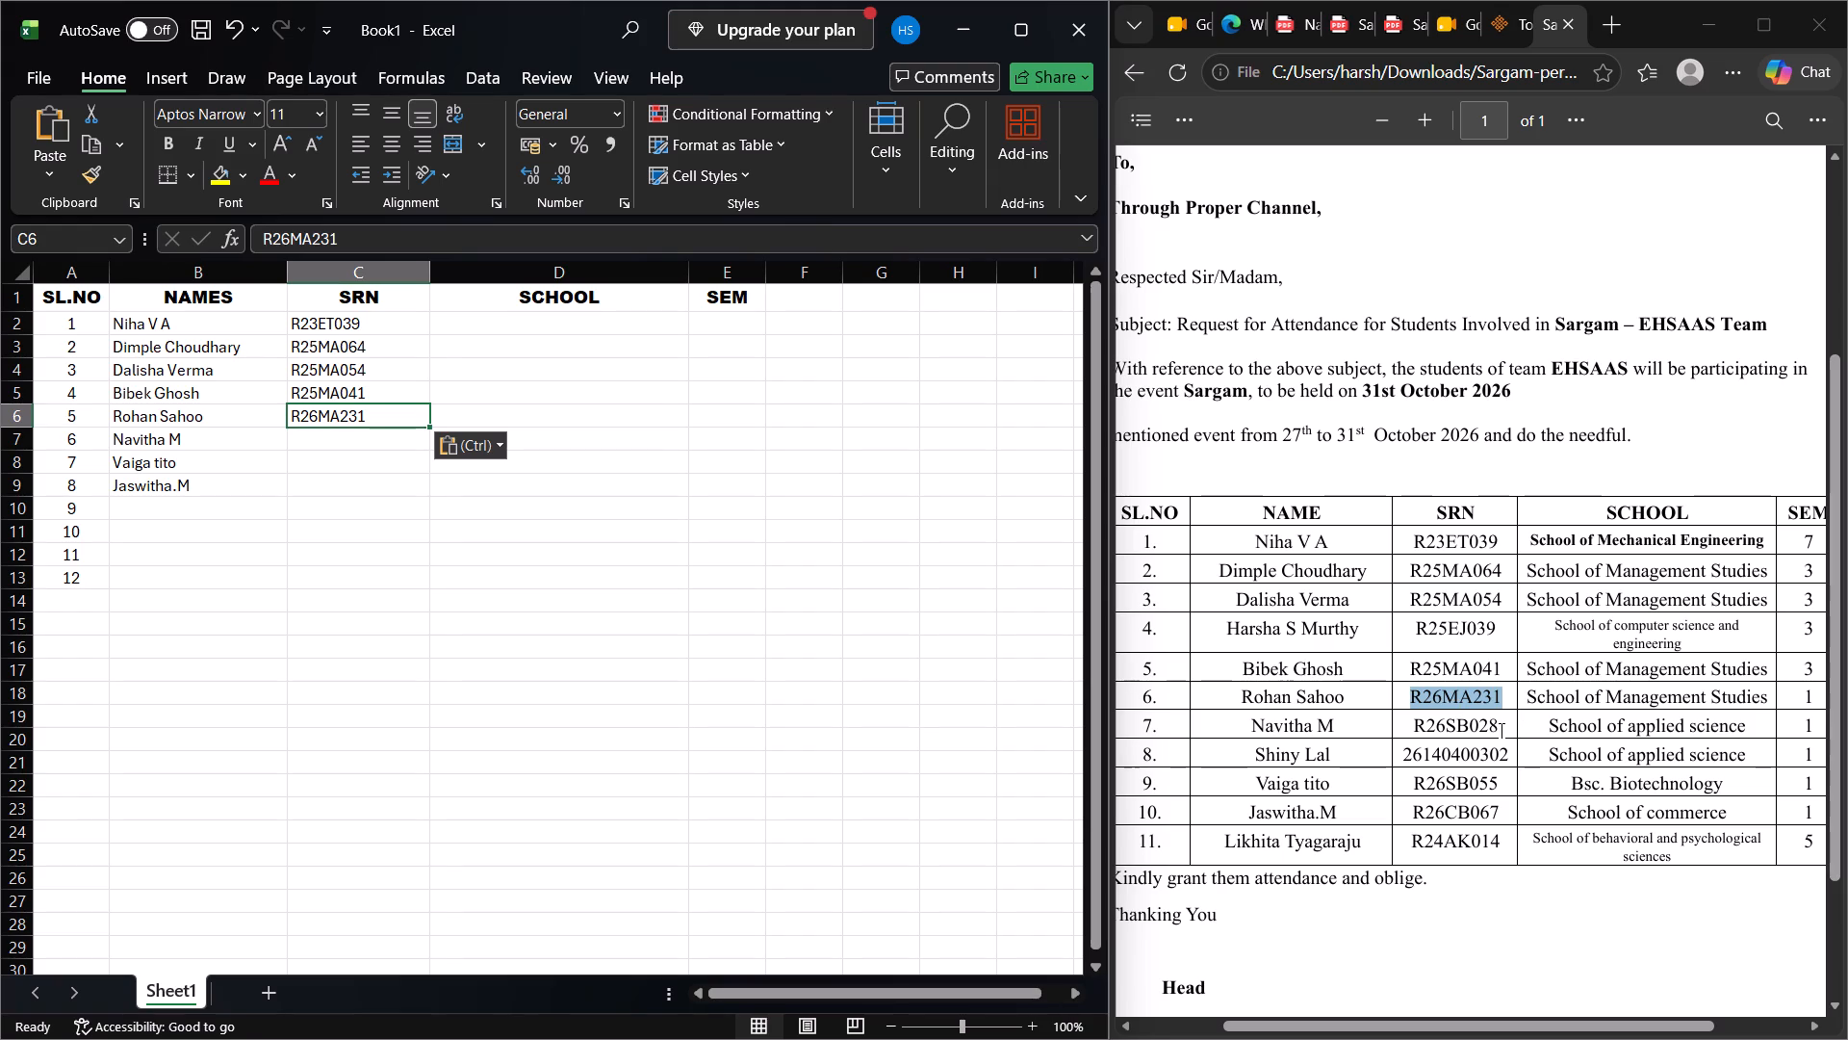
Copy the SRN of student 7 from the letter's table into cell C7 of the workbook.
{"action": "left_click_drag", "start_coordinate": [1500, 728], "coordinate": [1392, 732]}
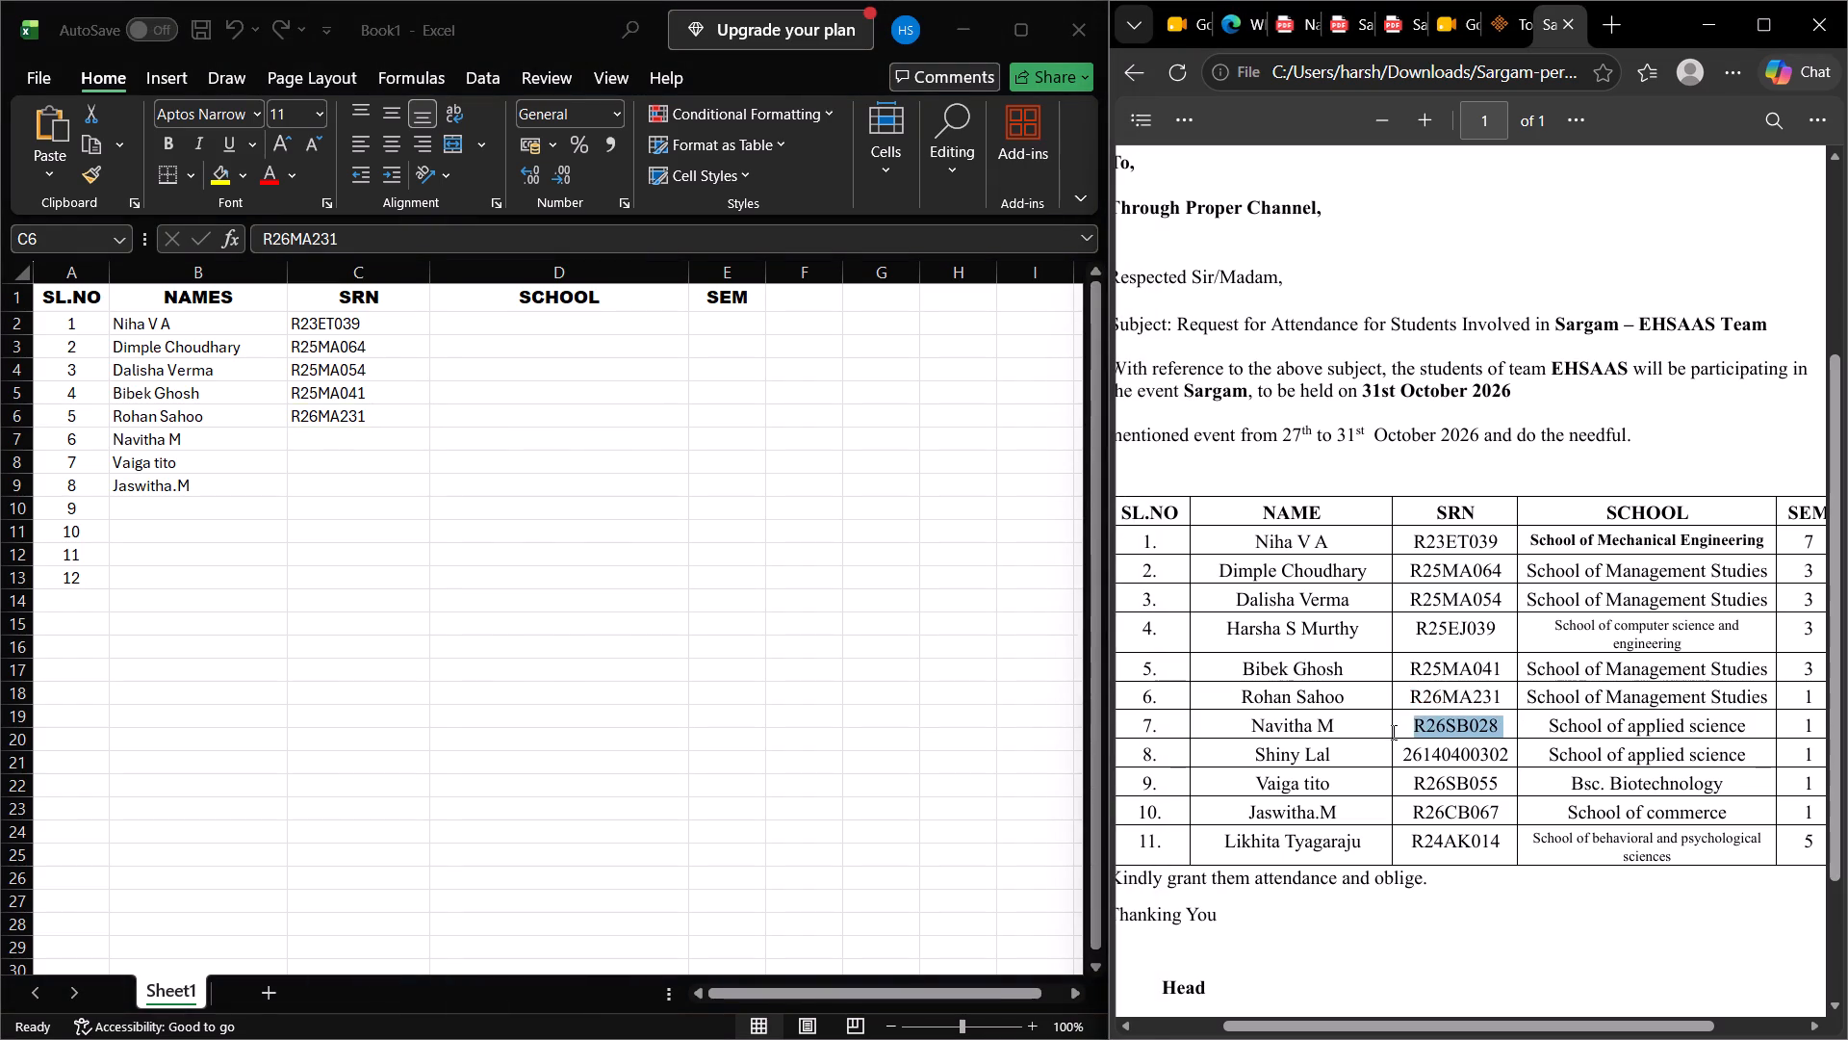
{"action": "left_click_drag", "start_coordinate": [1392, 732], "coordinate": [1393, 732]}
{"action": "key", "text": "ctrl+c"}
{"action": "left_click", "coordinate": [327, 440]}
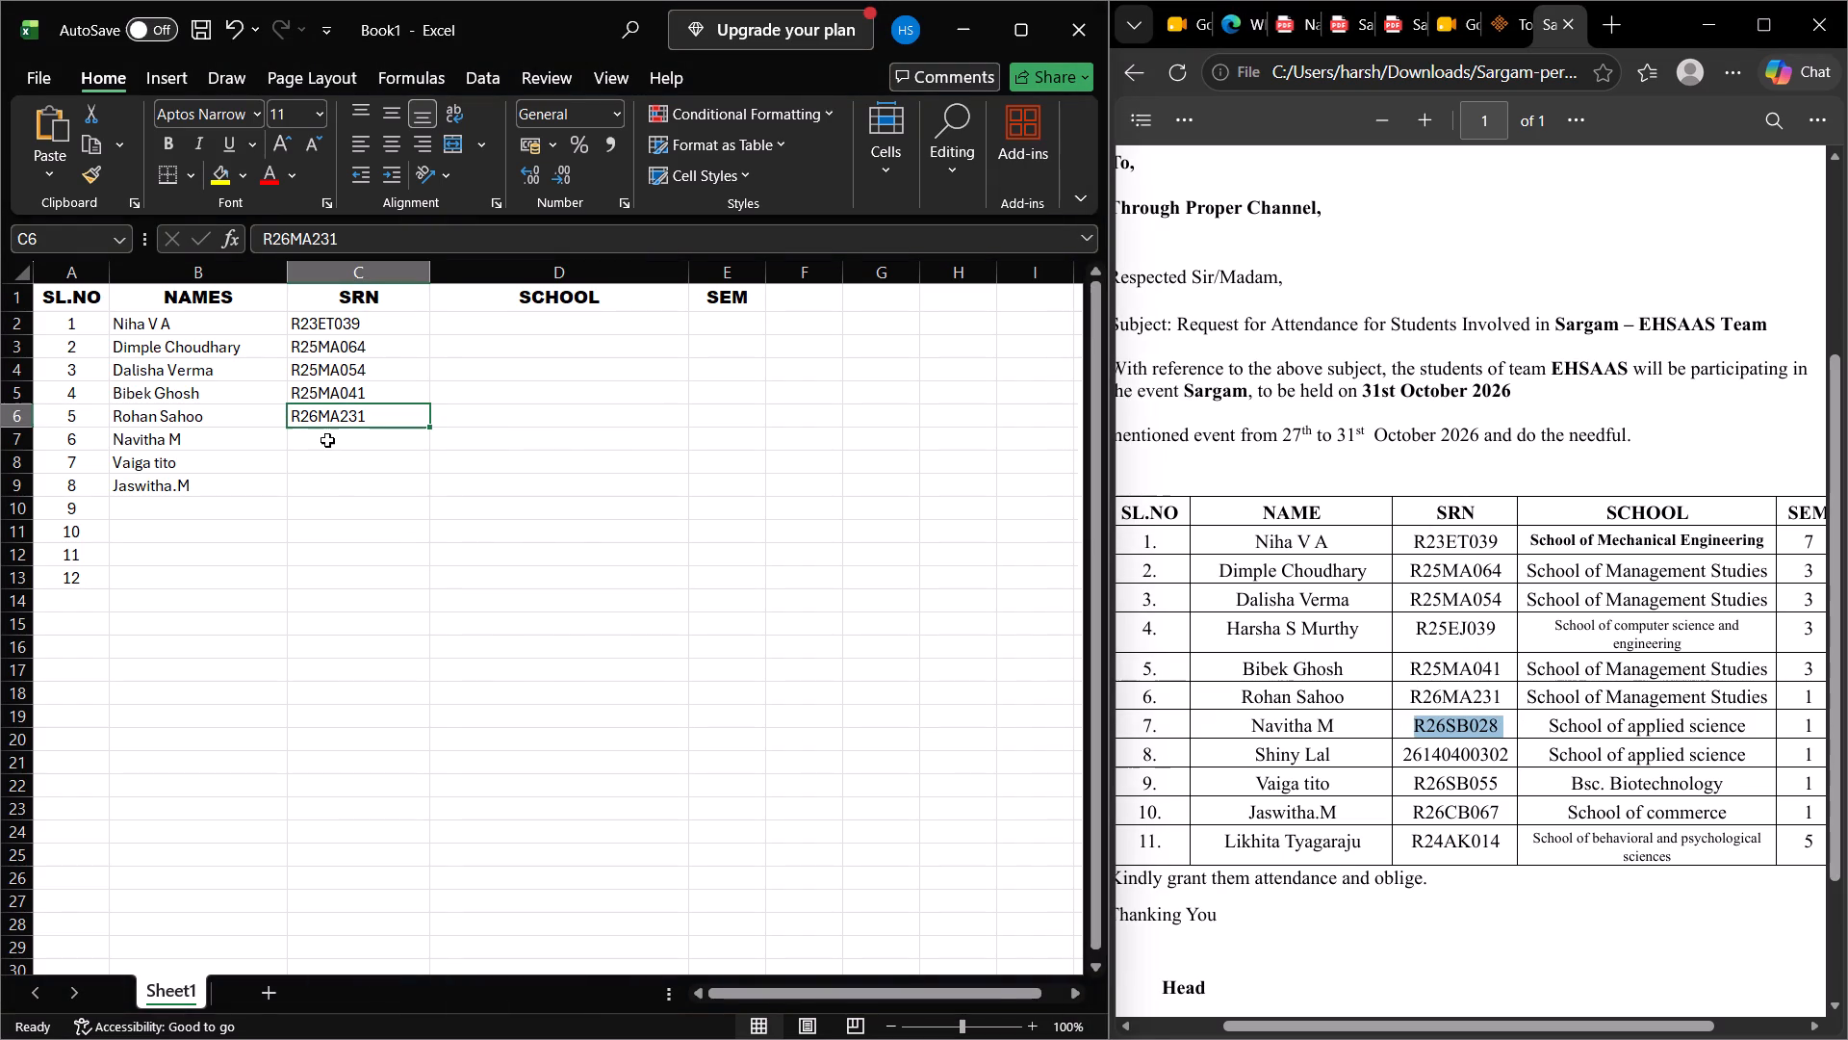
{"action": "key", "text": "Down"}
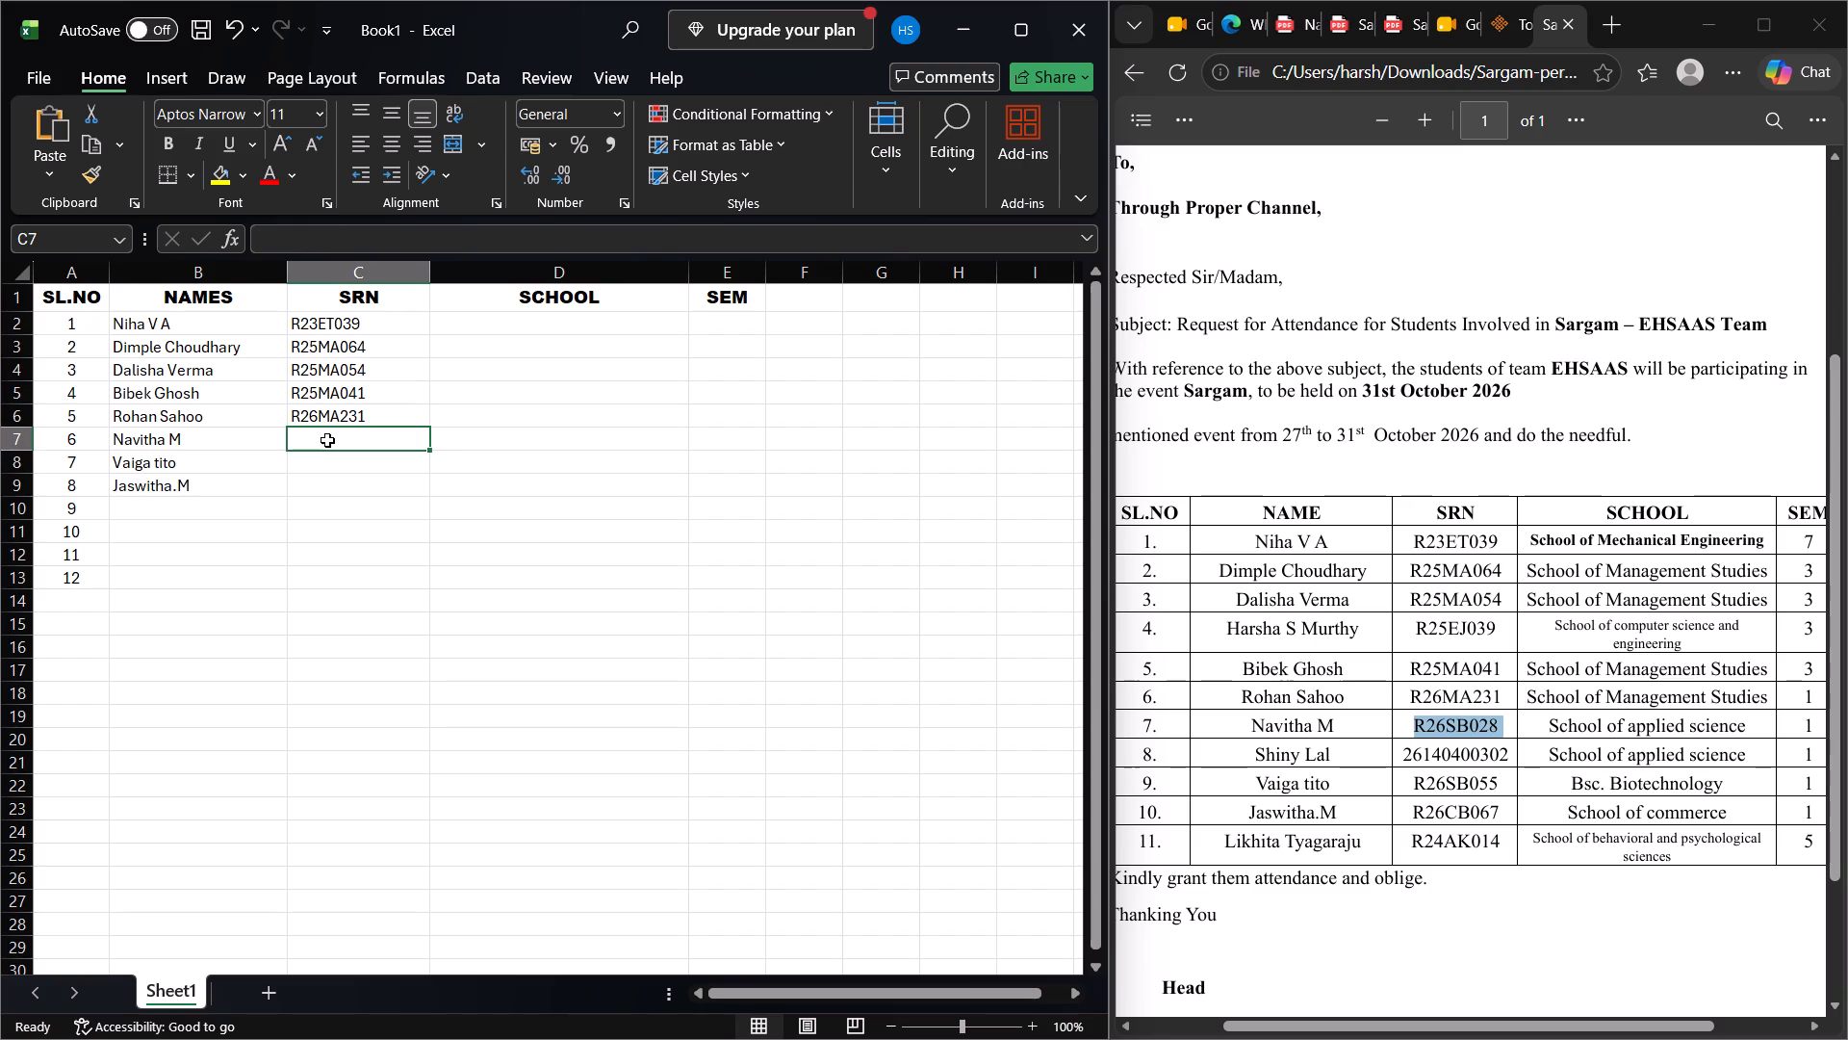
{"action": "key", "text": "ctrl+v"}
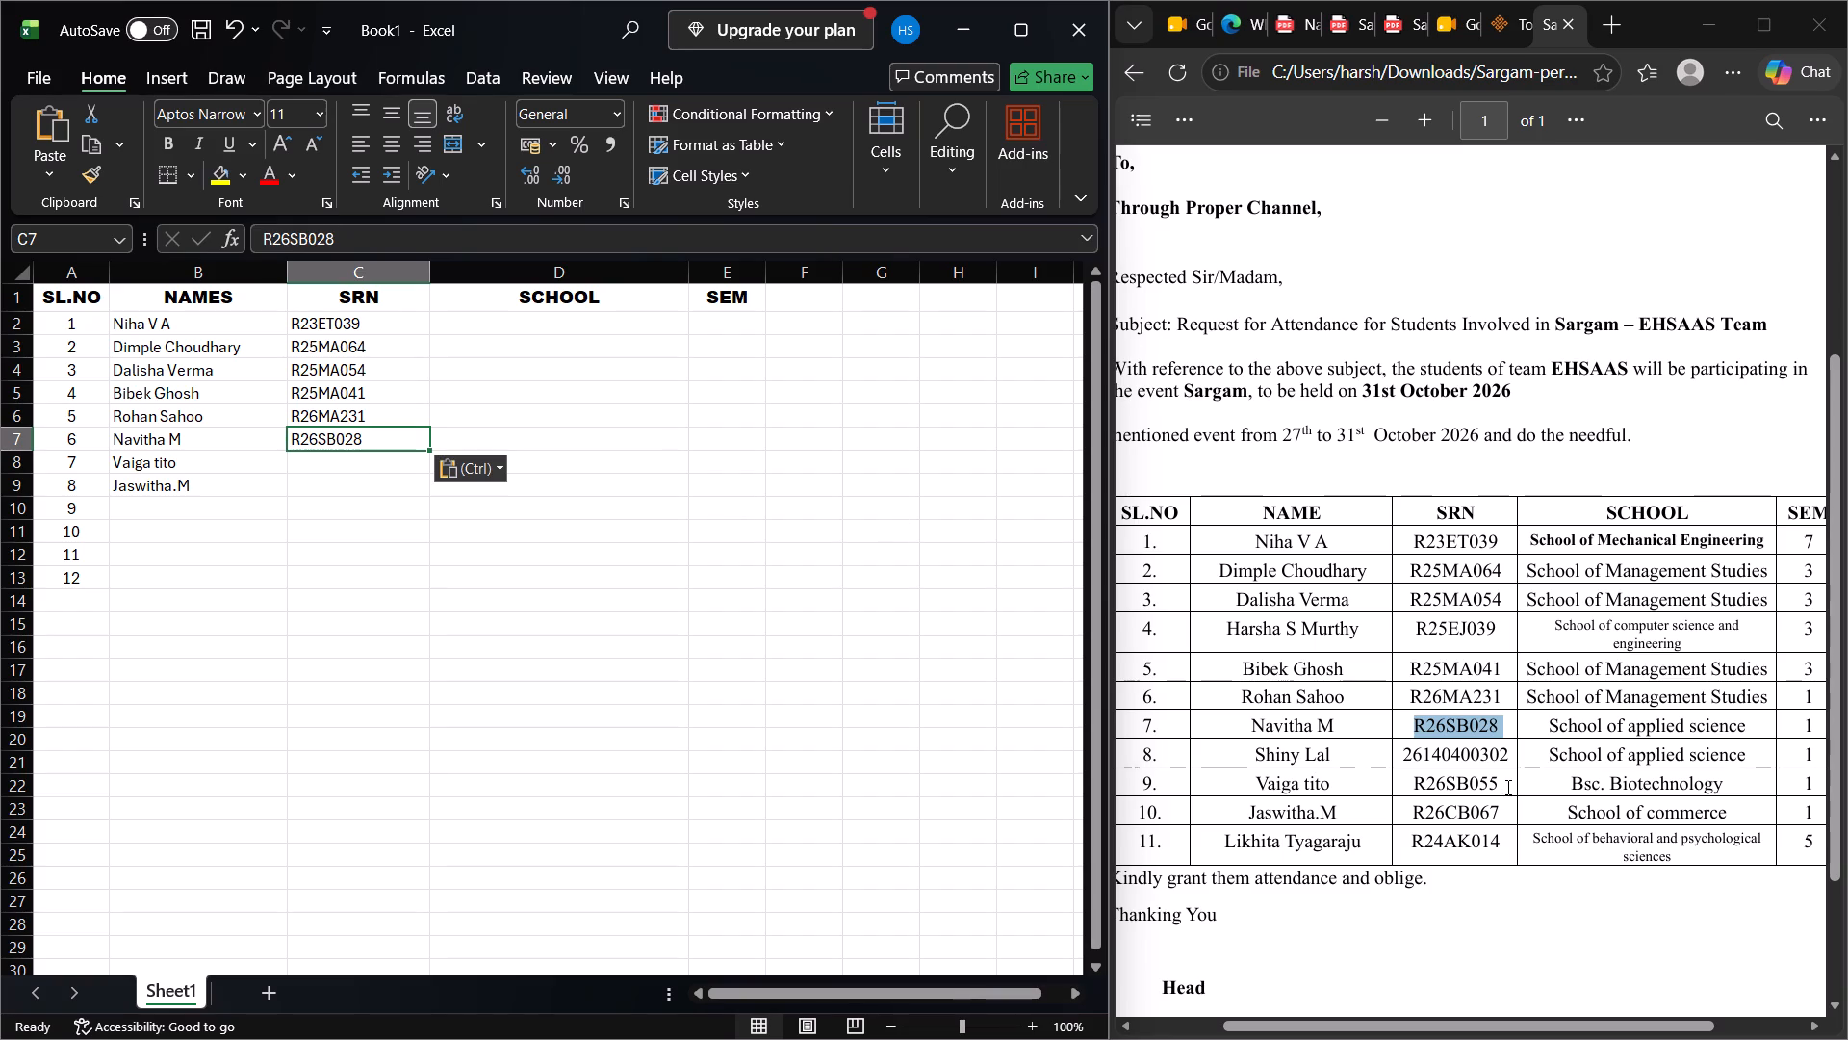
Copy the SRN of student 9 from the letter's table into cell C8 of the workbook.
{"action": "left_click_drag", "start_coordinate": [1496, 784], "coordinate": [1393, 787]}
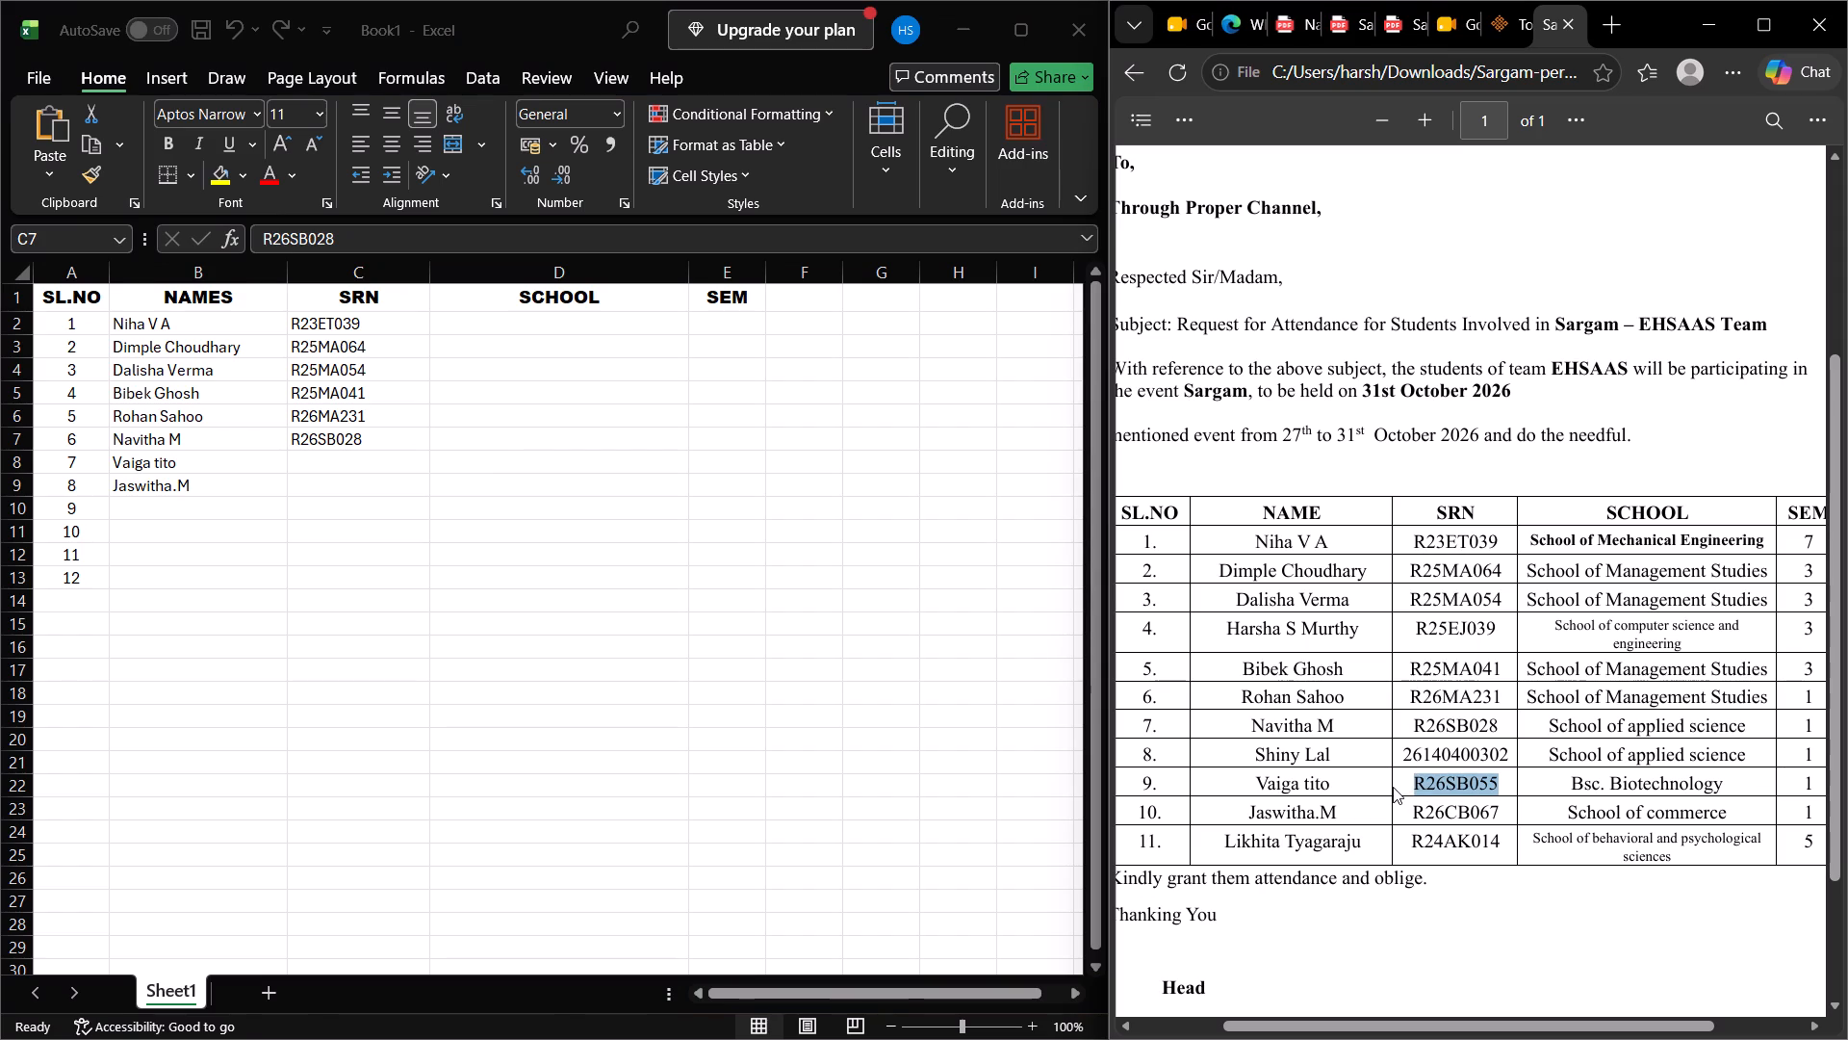
{"action": "key", "text": "ctrl+c"}
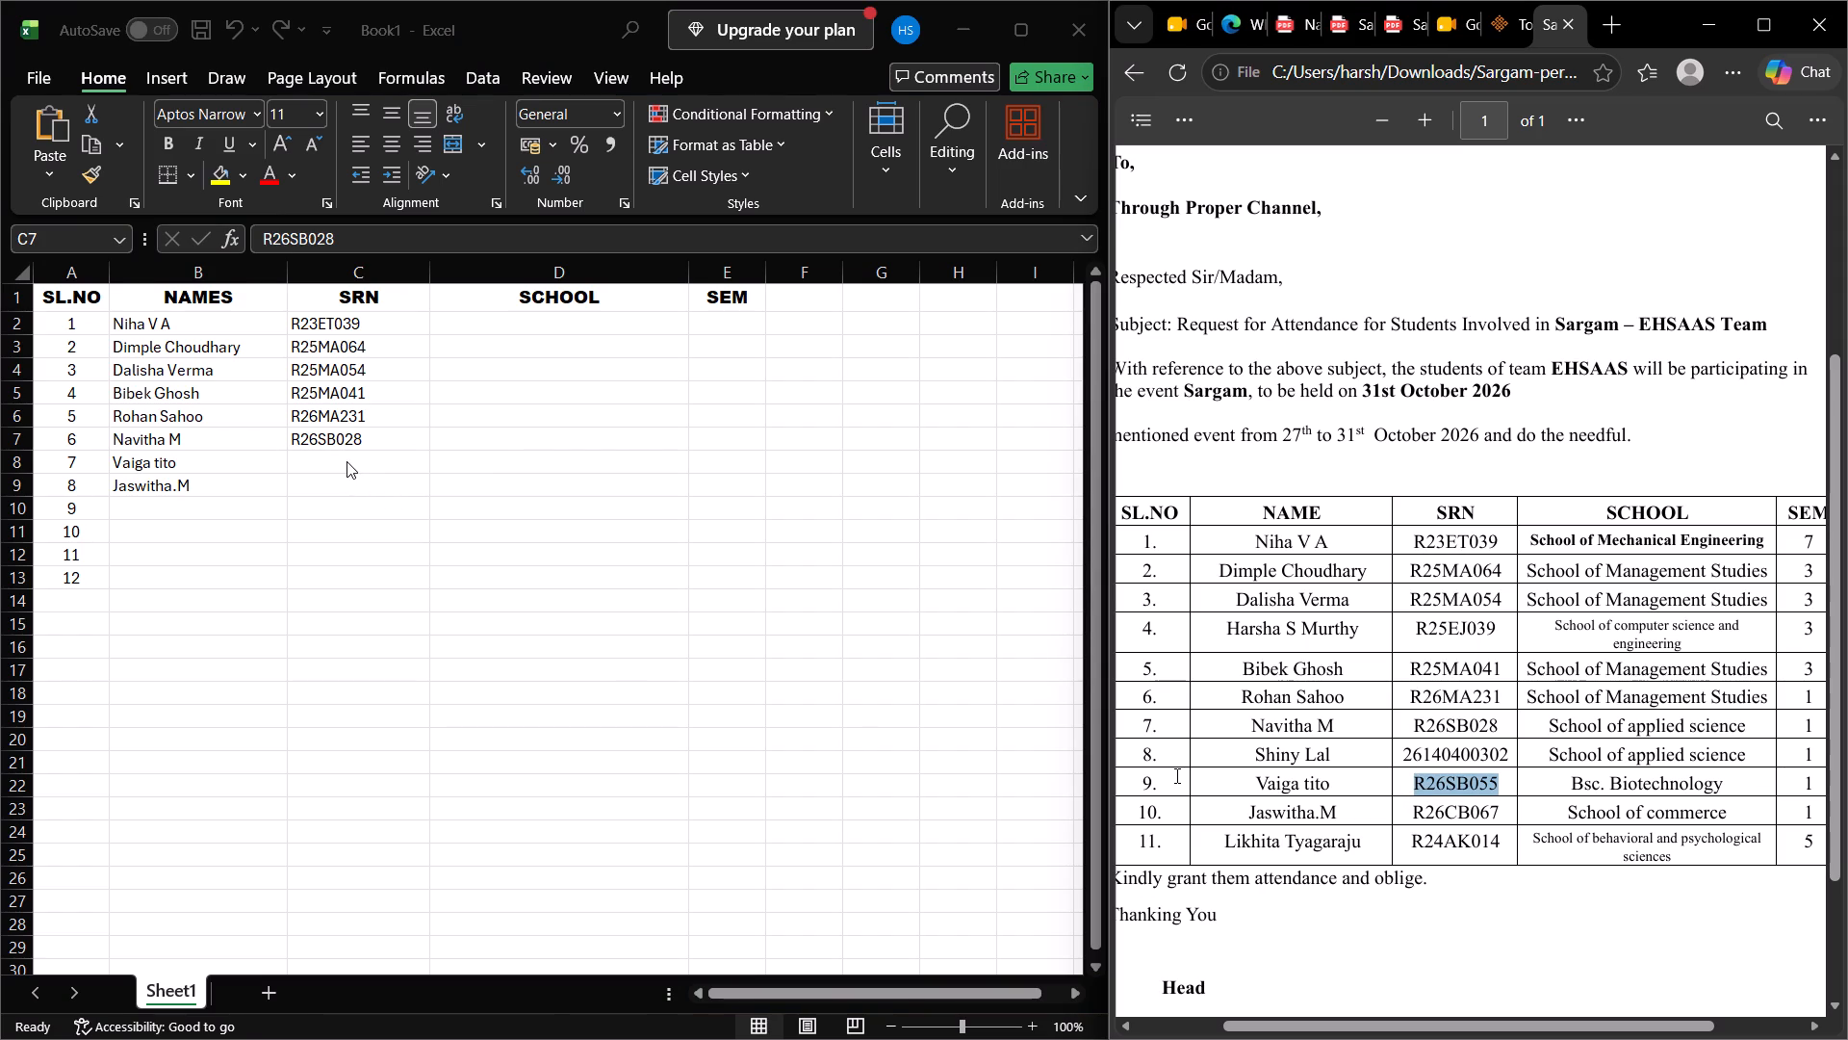
{"action": "left_click", "coordinate": [346, 461]}
{"action": "key", "text": "Down"}
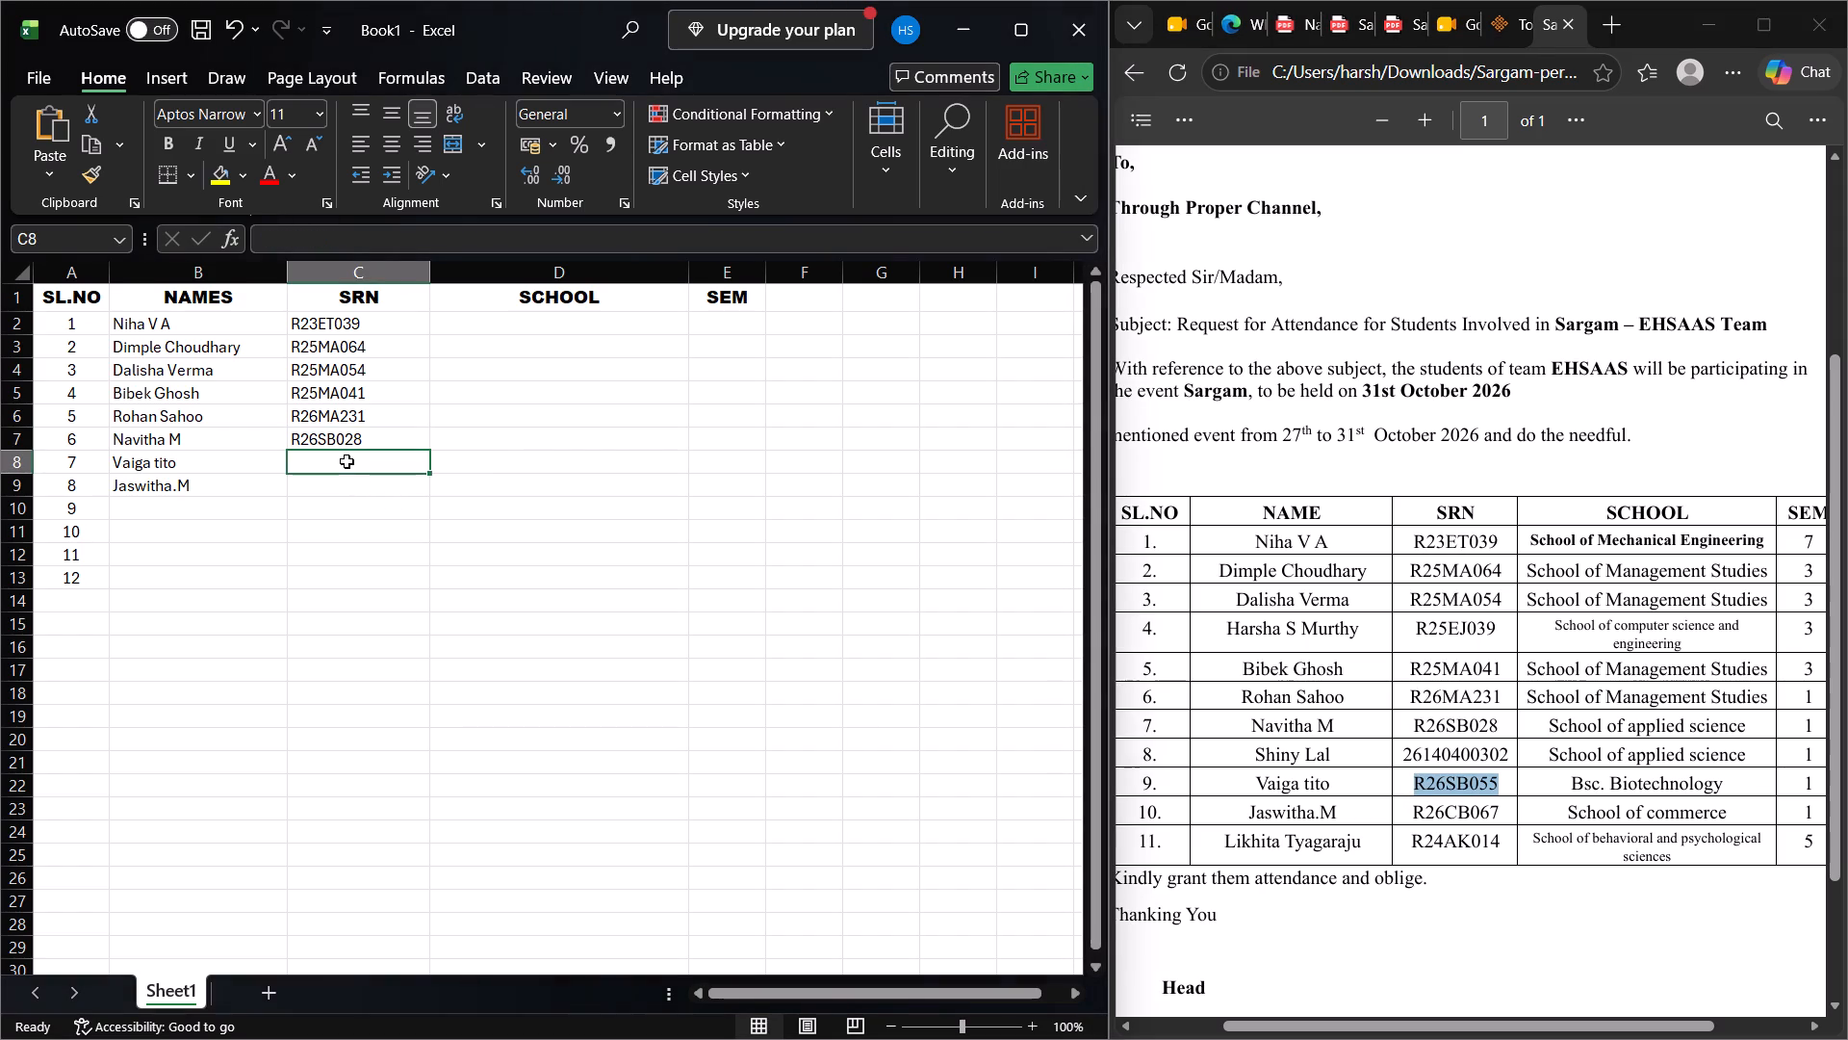
{"action": "key", "text": "ctrl+v"}
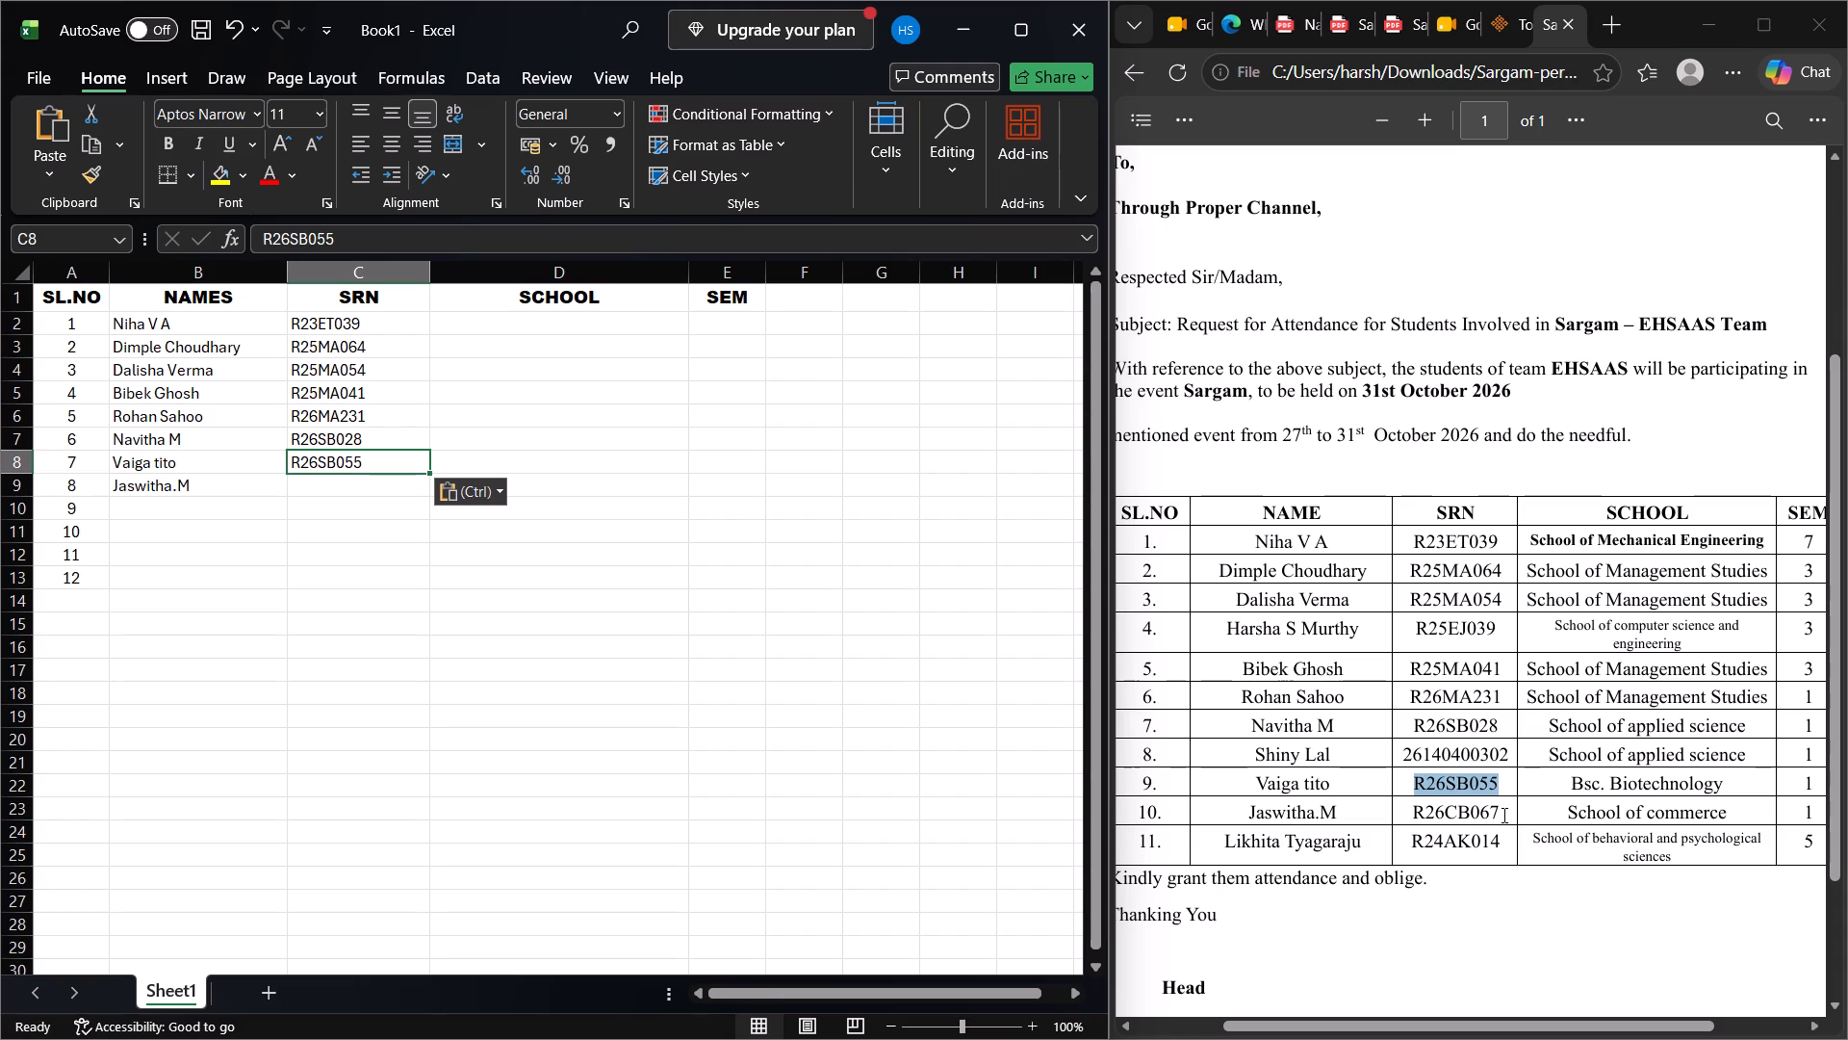
Copy the SRN of student 10 from the letter's table into cell C9 of the workbook.
{"action": "left_click_drag", "start_coordinate": [1498, 812], "coordinate": [1425, 808]}
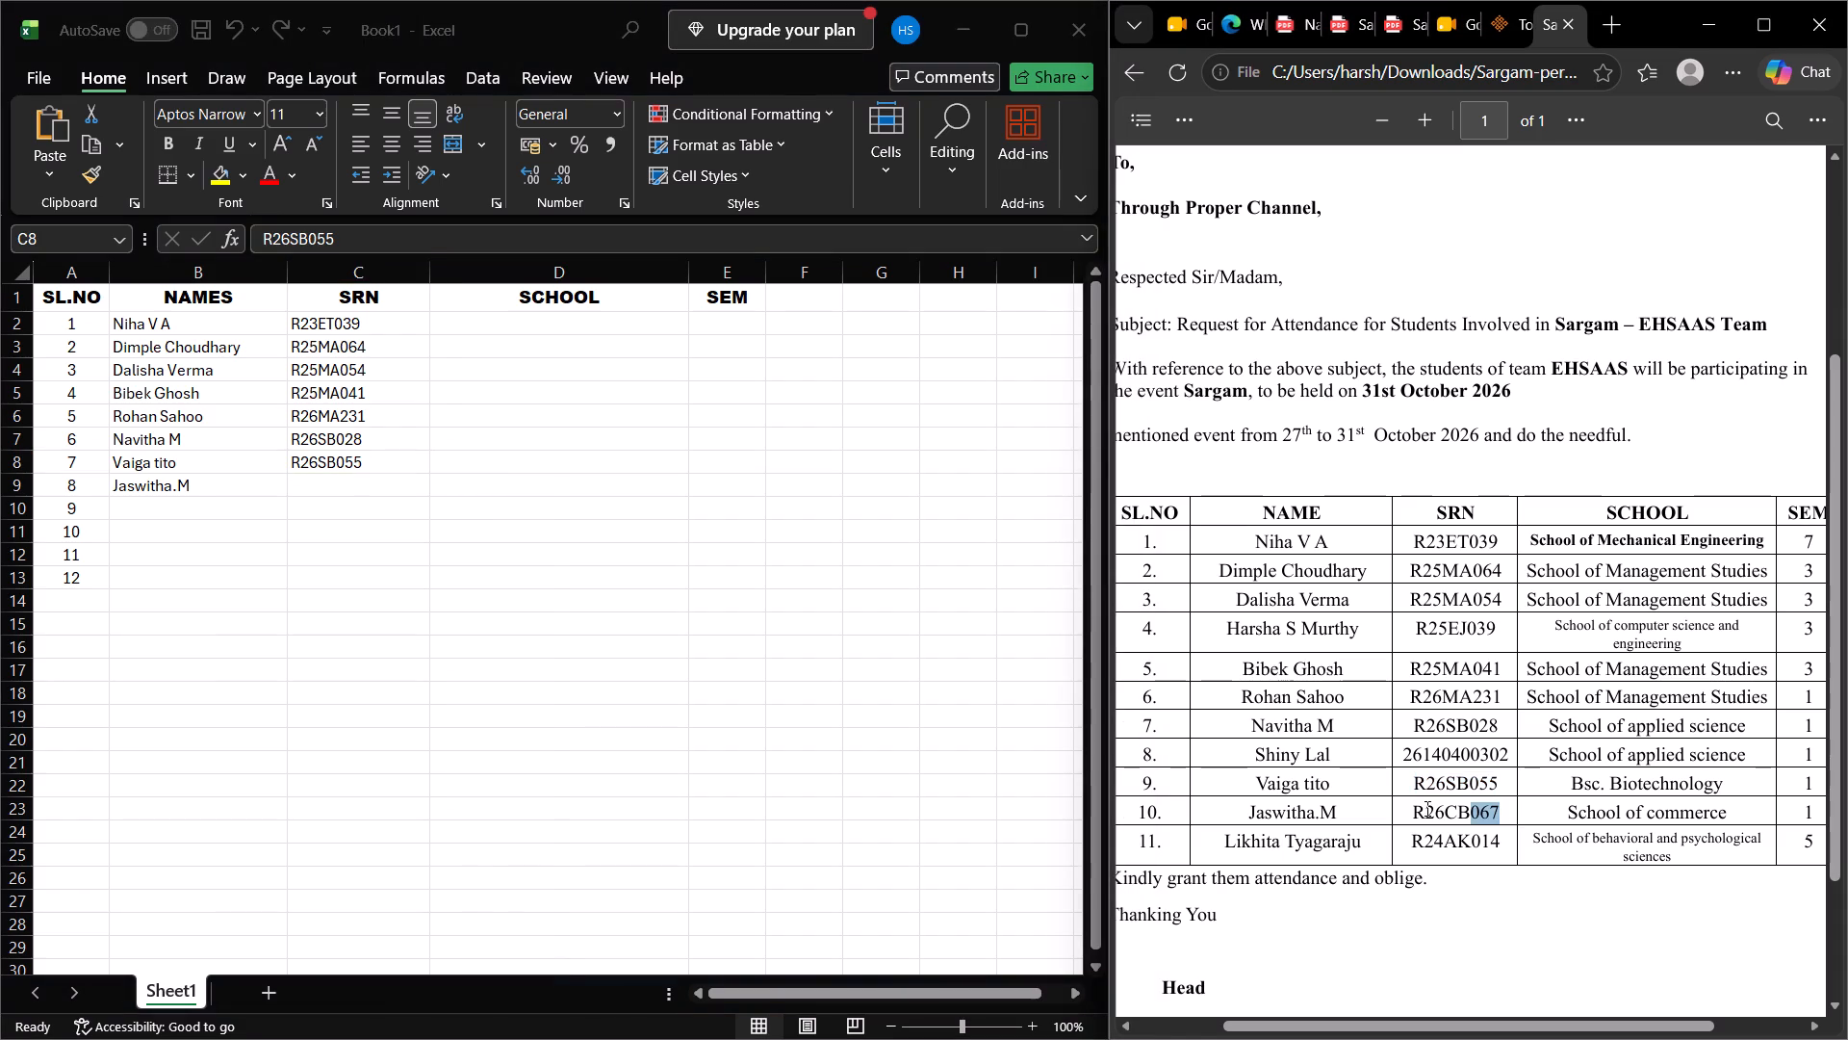
{"action": "left_click_drag", "start_coordinate": [1425, 808], "coordinate": [1388, 821]}
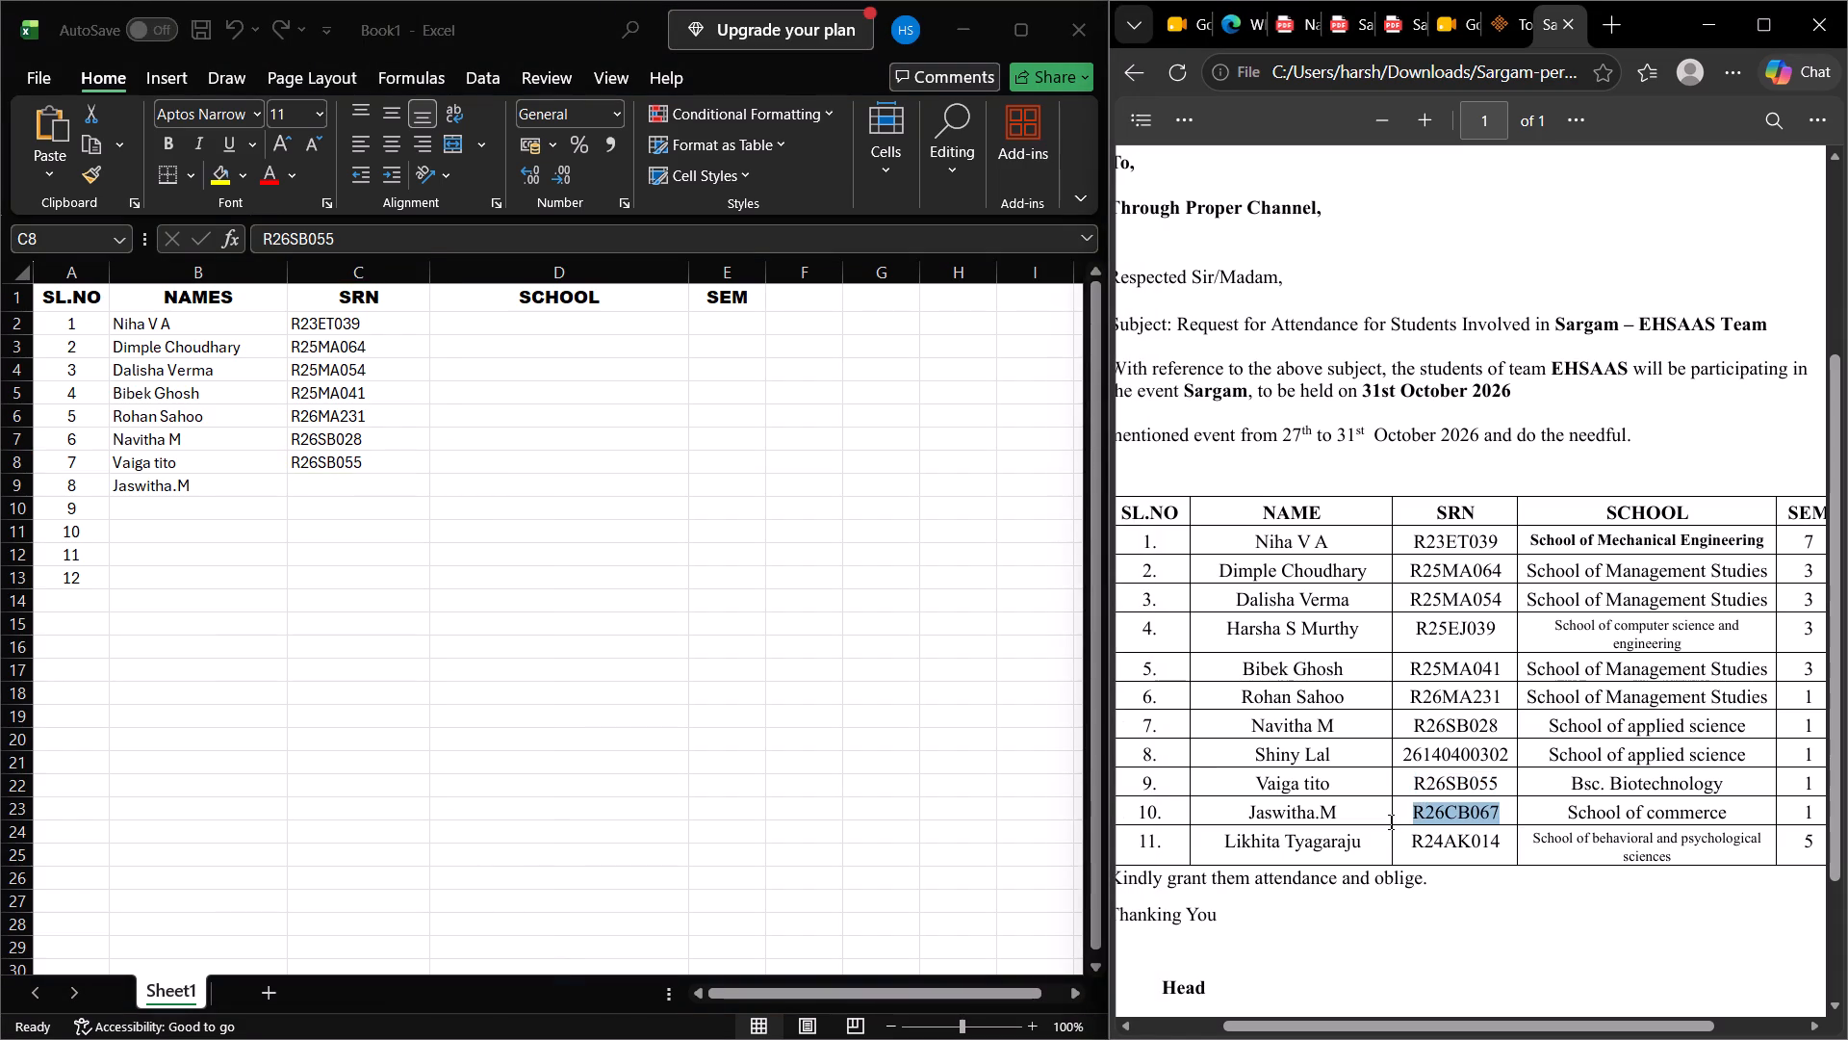
{"action": "left_click_drag", "start_coordinate": [1388, 821], "coordinate": [1387, 821]}
{"action": "key", "text": "ctrl+c"}
{"action": "left_click", "coordinate": [309, 478]}
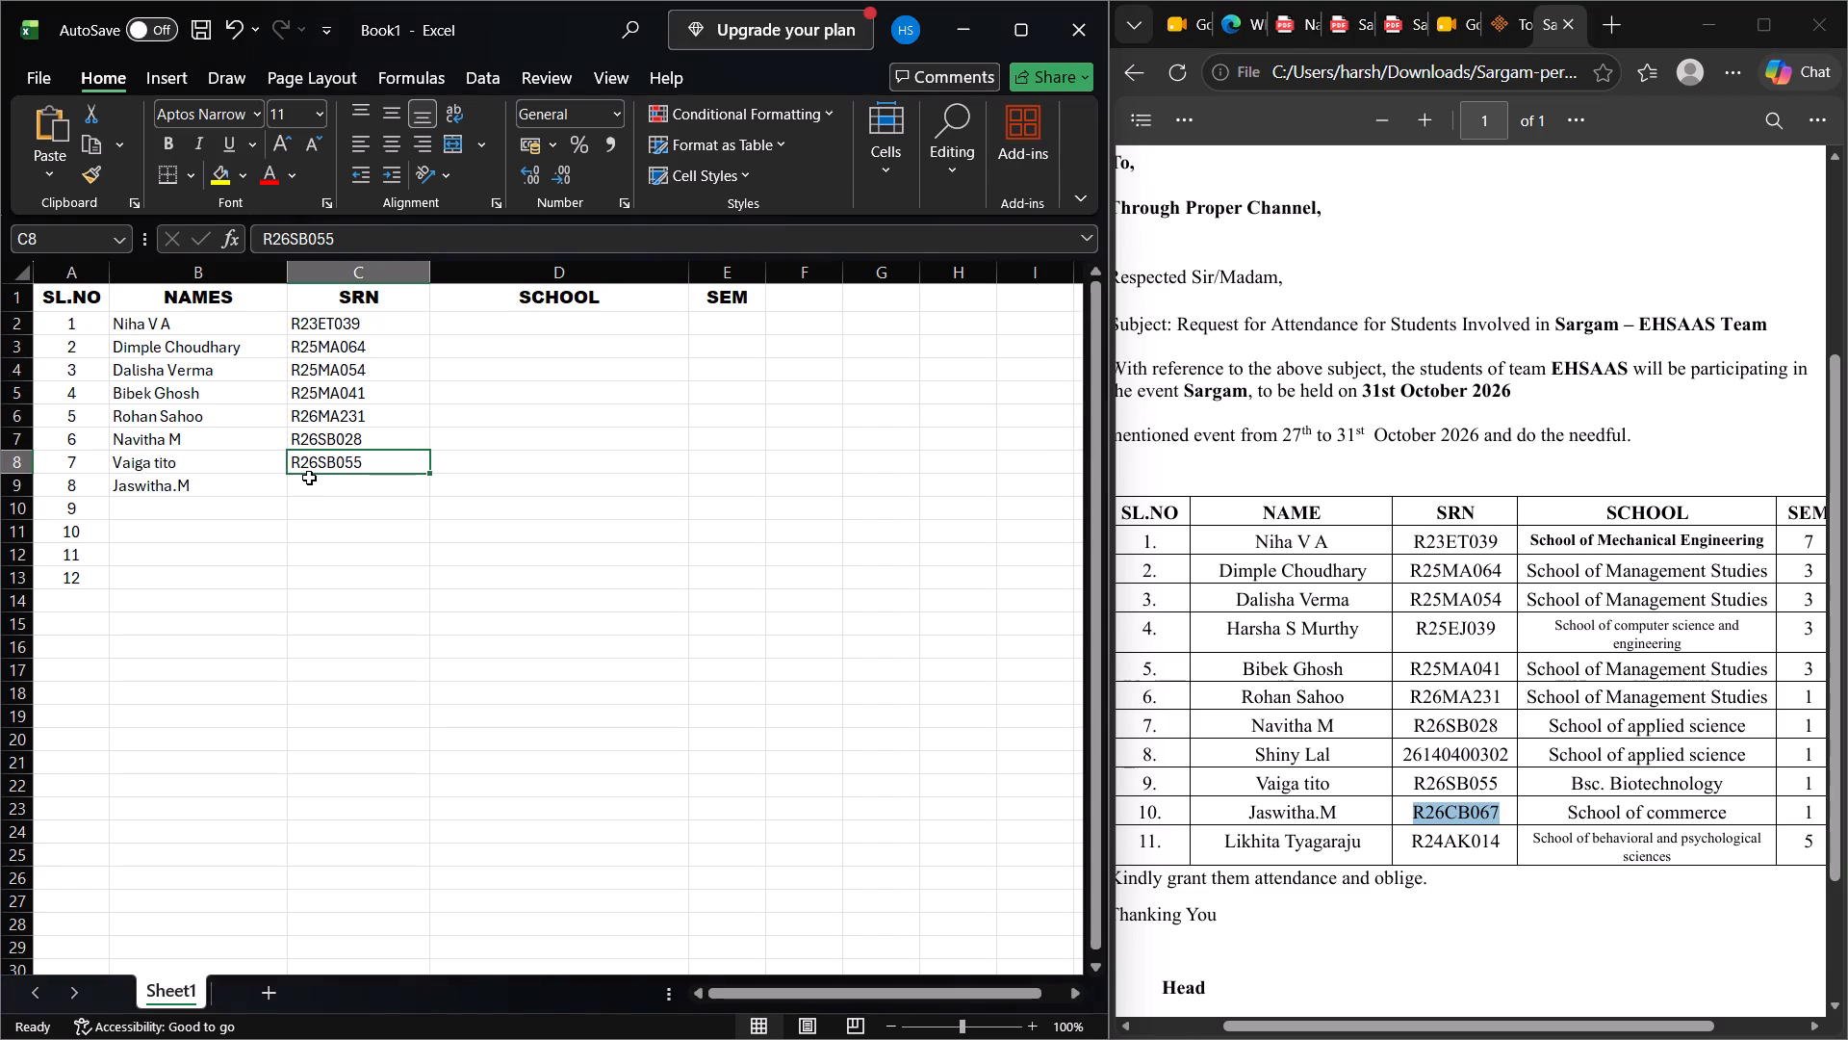
{"action": "key", "text": "Down"}
{"action": "key", "text": "ctrl+v"}
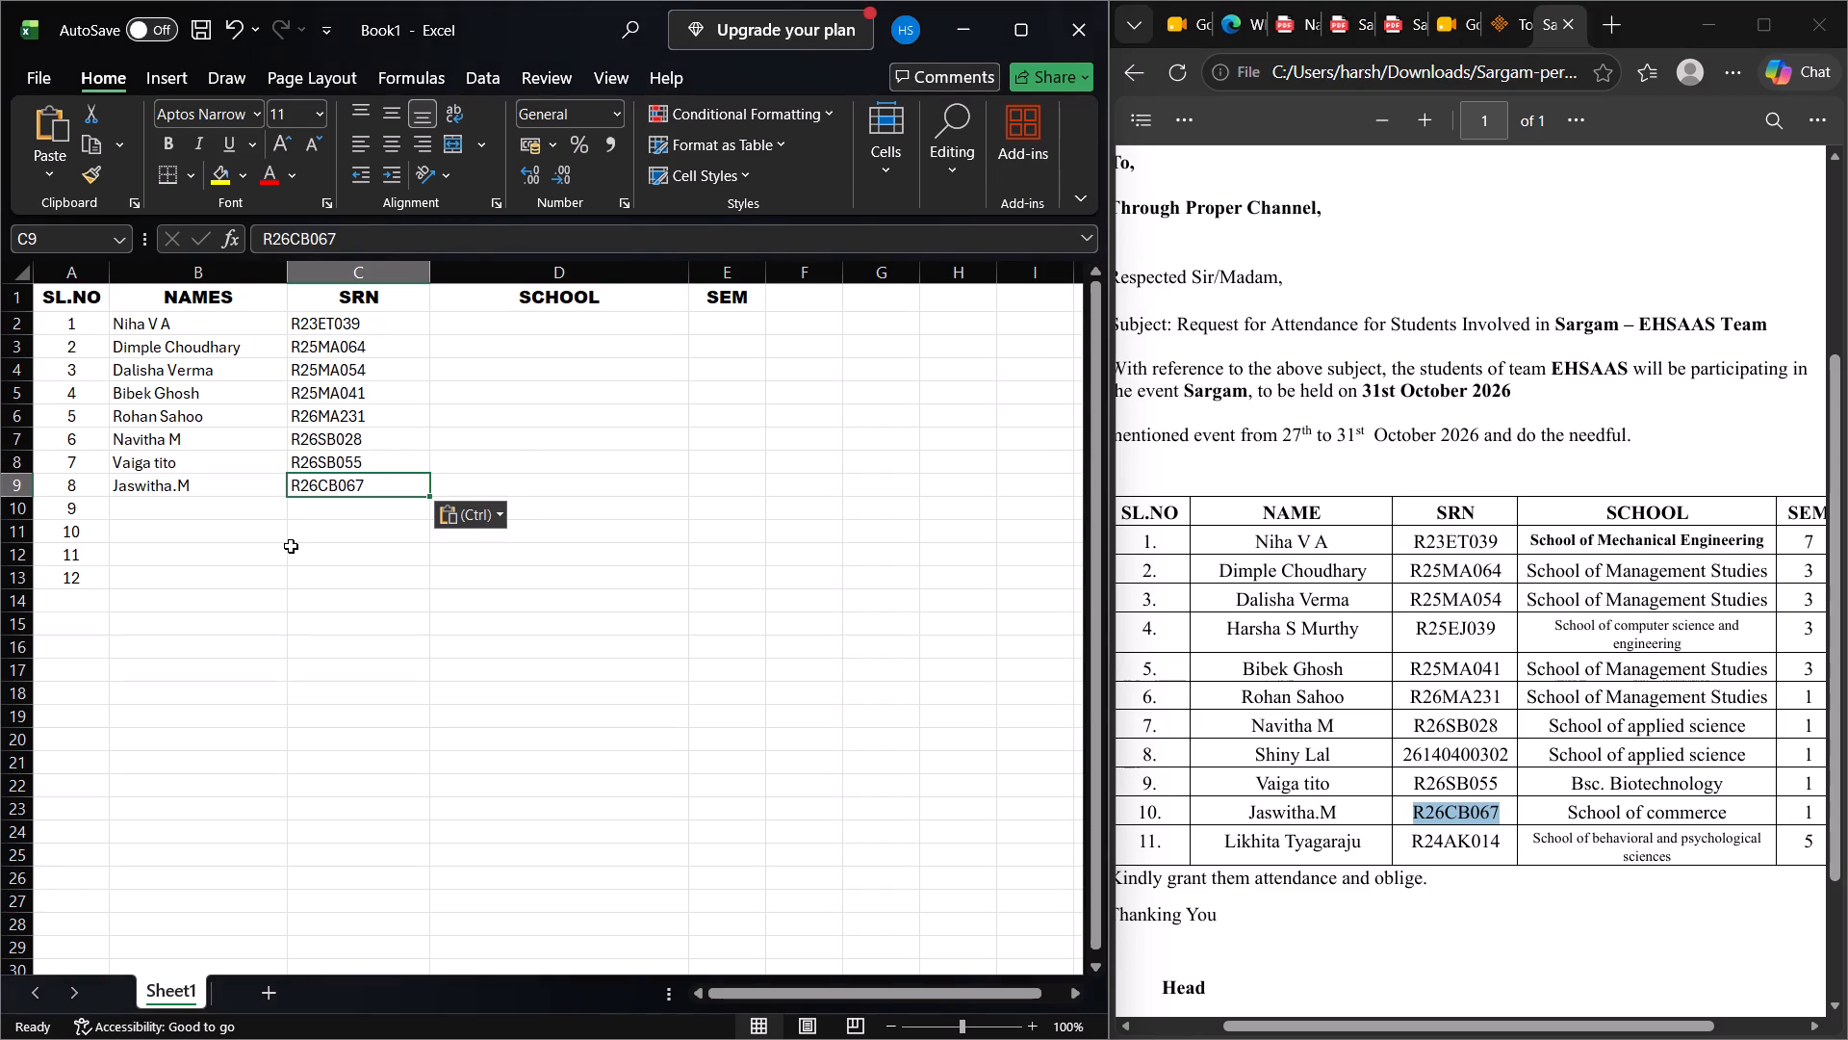
Enter the name of student 4 from the letter's table in cell B10 of the workbook.
{"action": "left_click", "coordinate": [197, 517]}
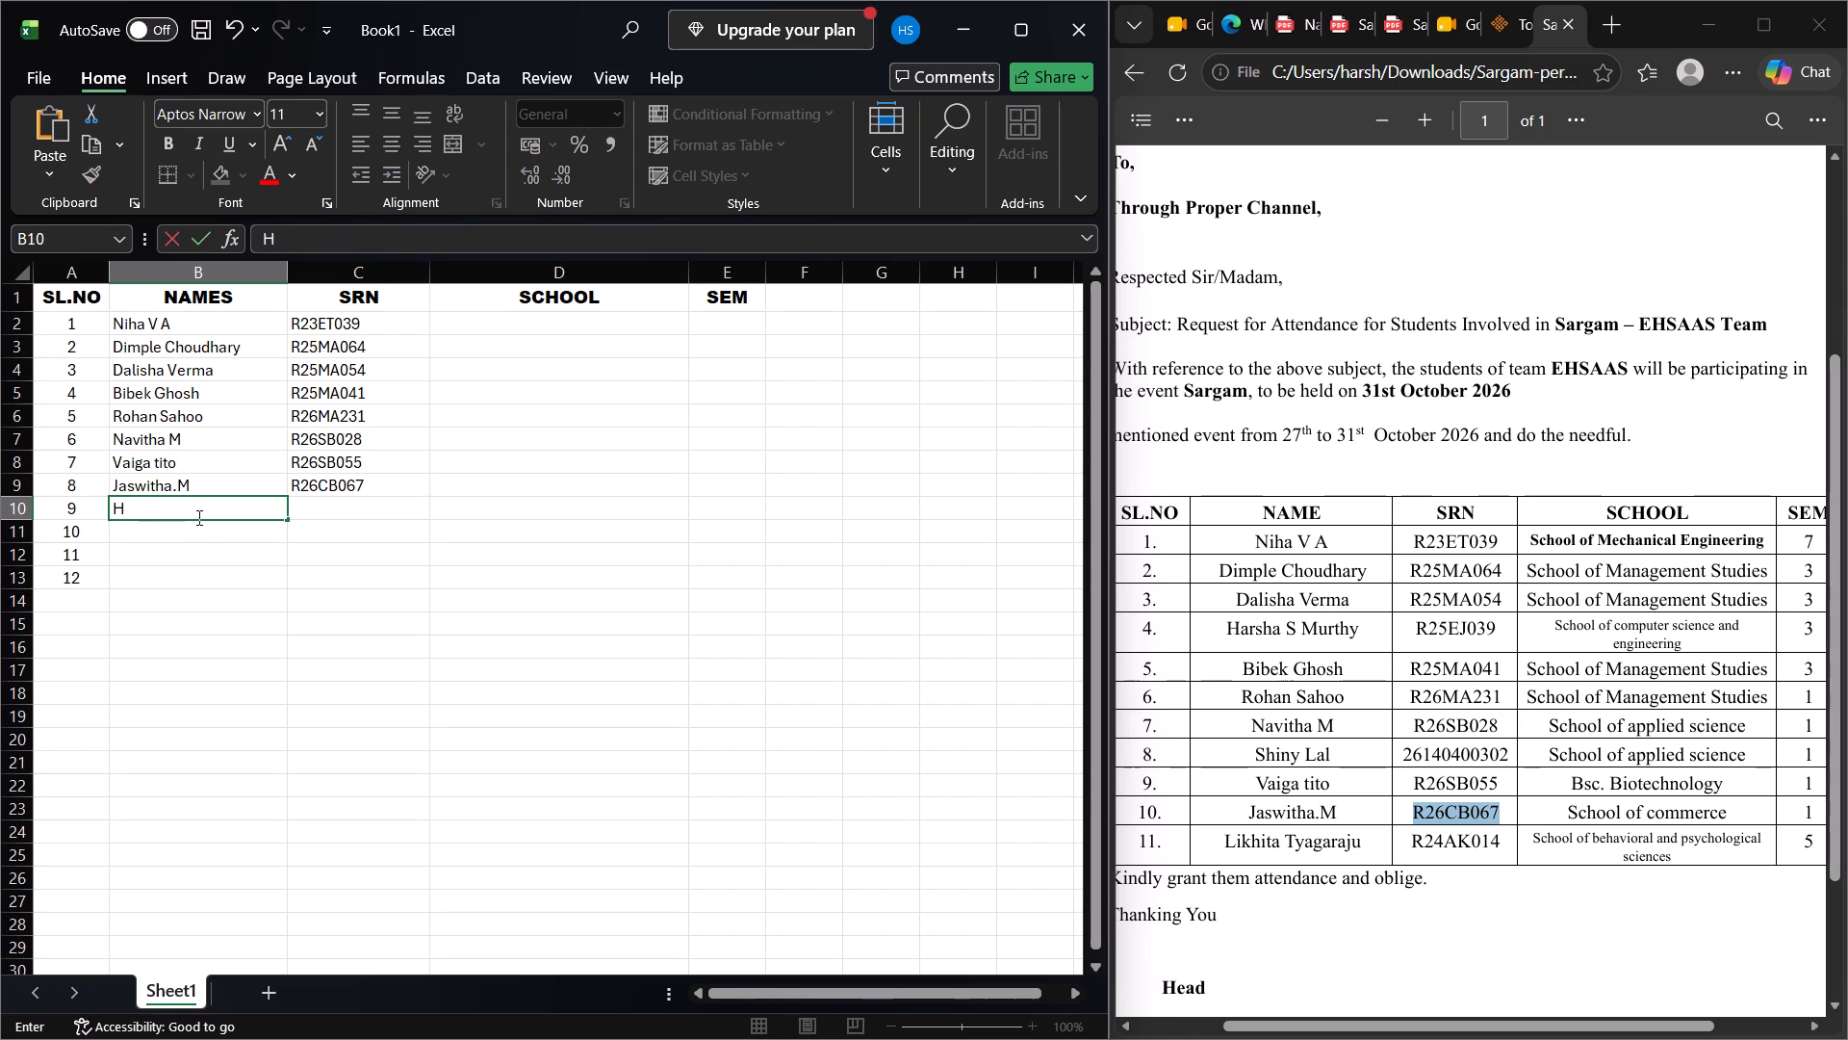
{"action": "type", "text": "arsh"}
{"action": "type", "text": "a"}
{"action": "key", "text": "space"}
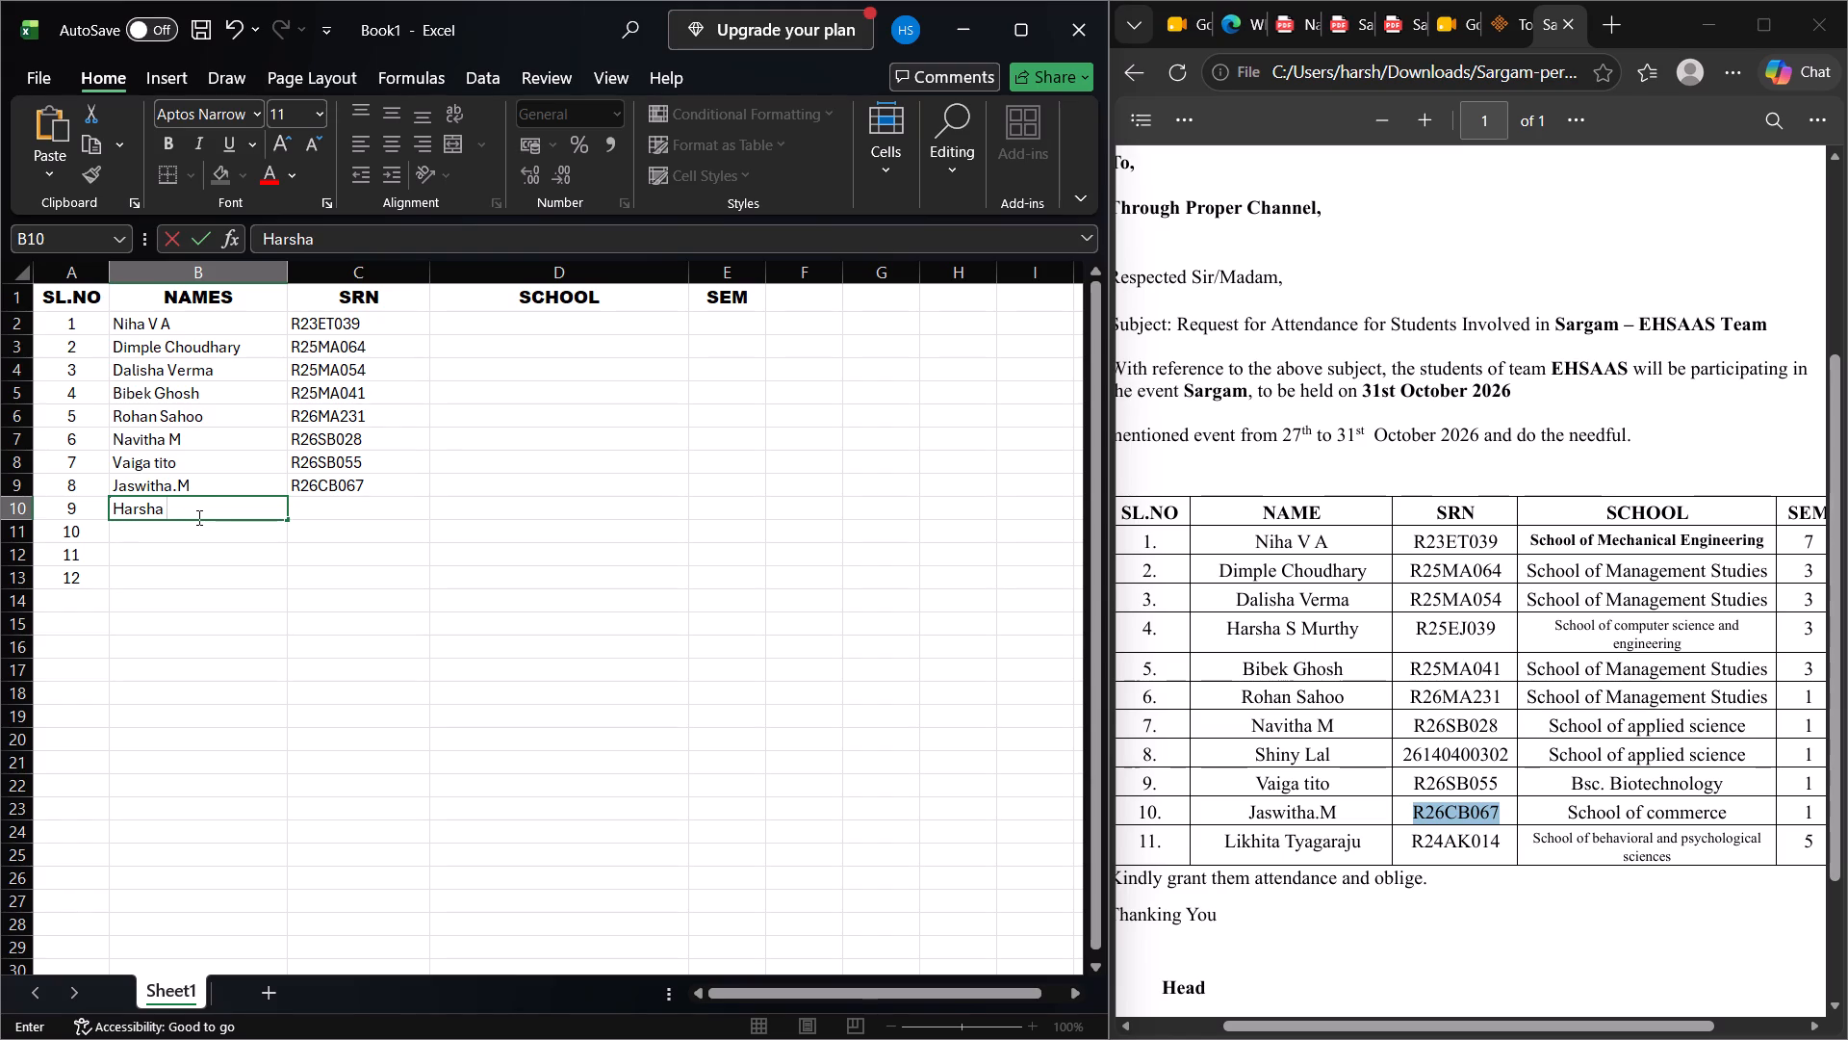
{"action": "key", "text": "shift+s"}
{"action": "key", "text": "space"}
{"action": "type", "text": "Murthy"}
Enter the SRN of student 4 from the letter's table in cell C10 and move to cell B11.
{"action": "left_click", "coordinate": [348, 514]}
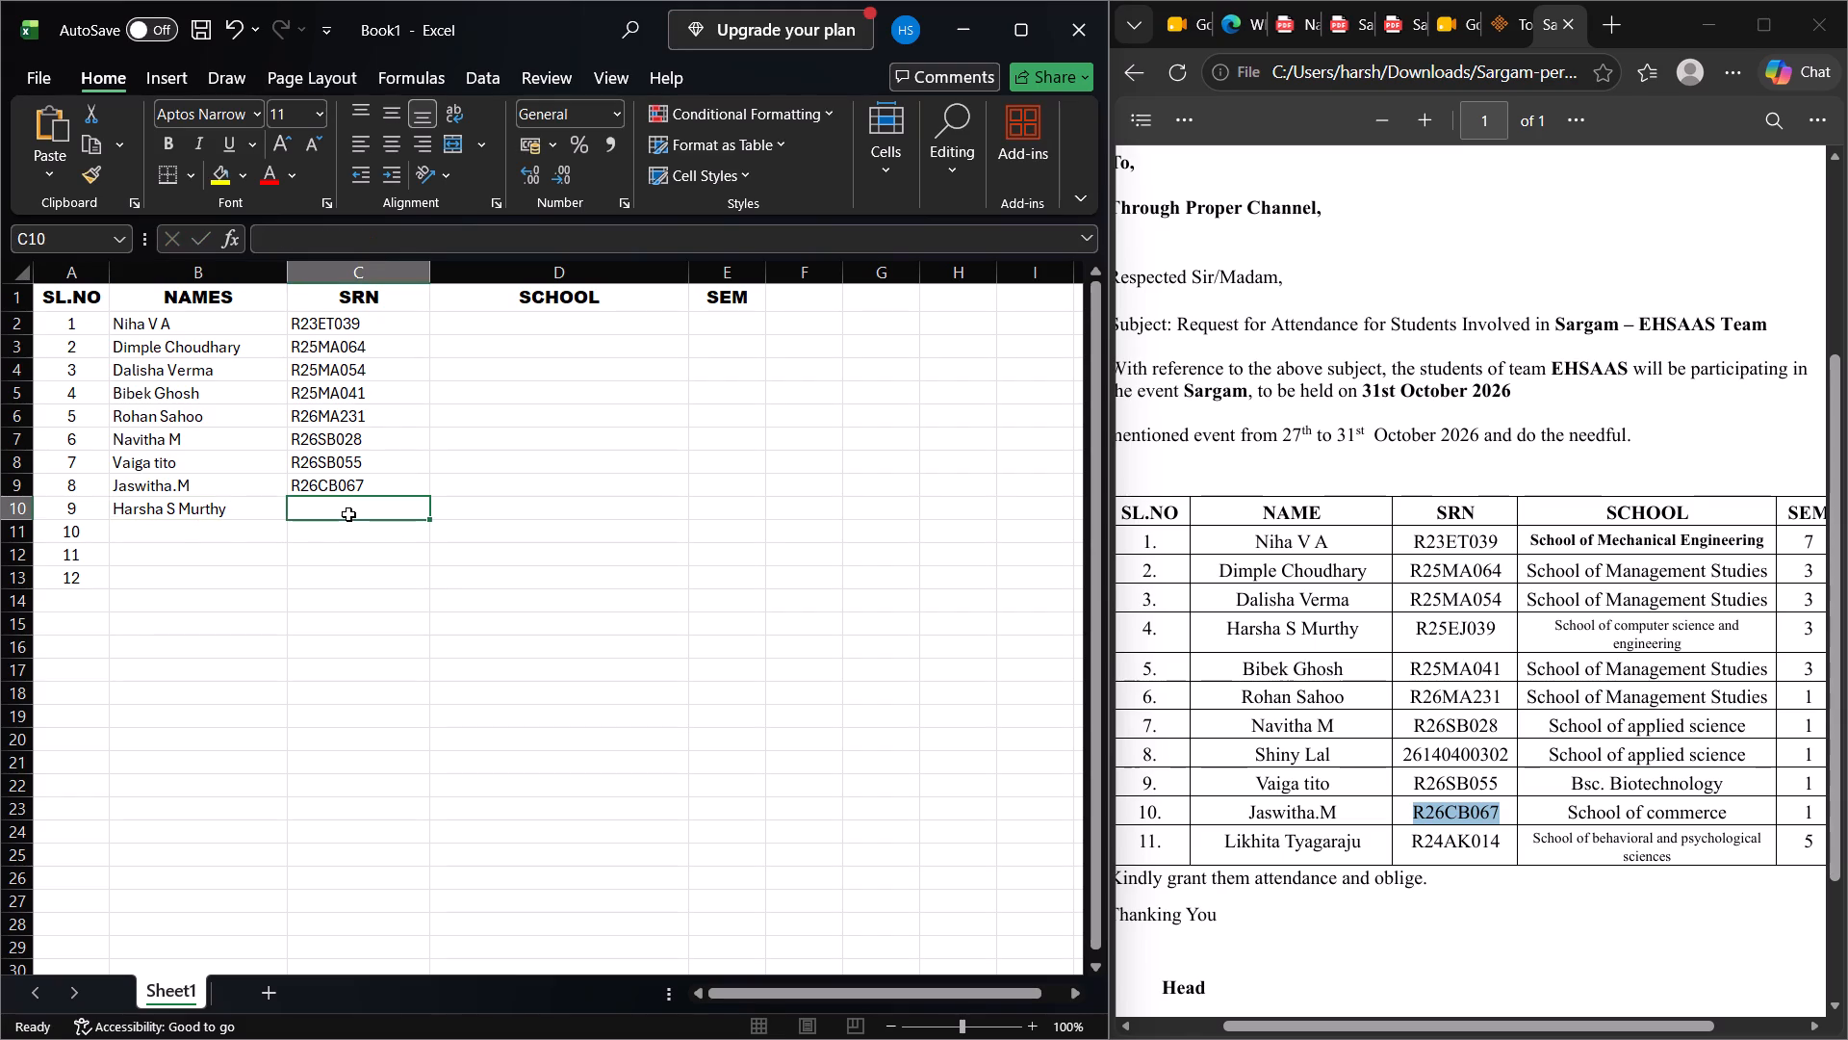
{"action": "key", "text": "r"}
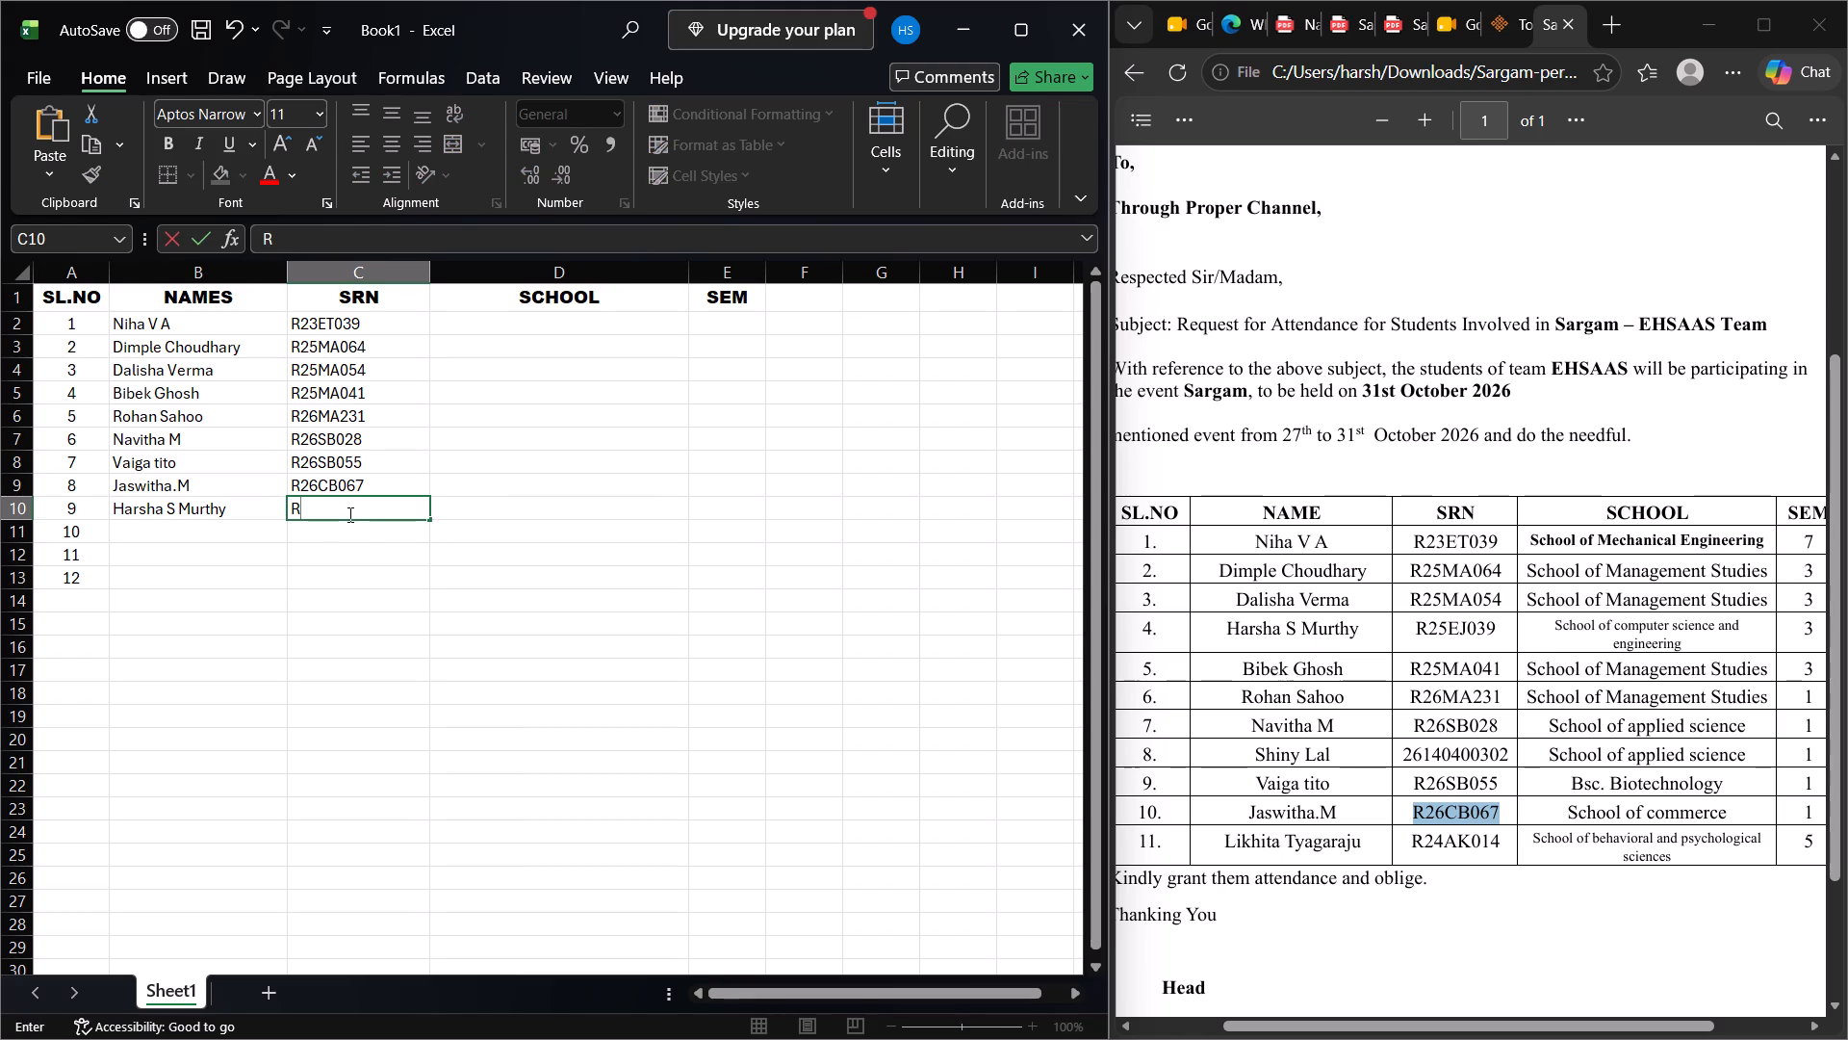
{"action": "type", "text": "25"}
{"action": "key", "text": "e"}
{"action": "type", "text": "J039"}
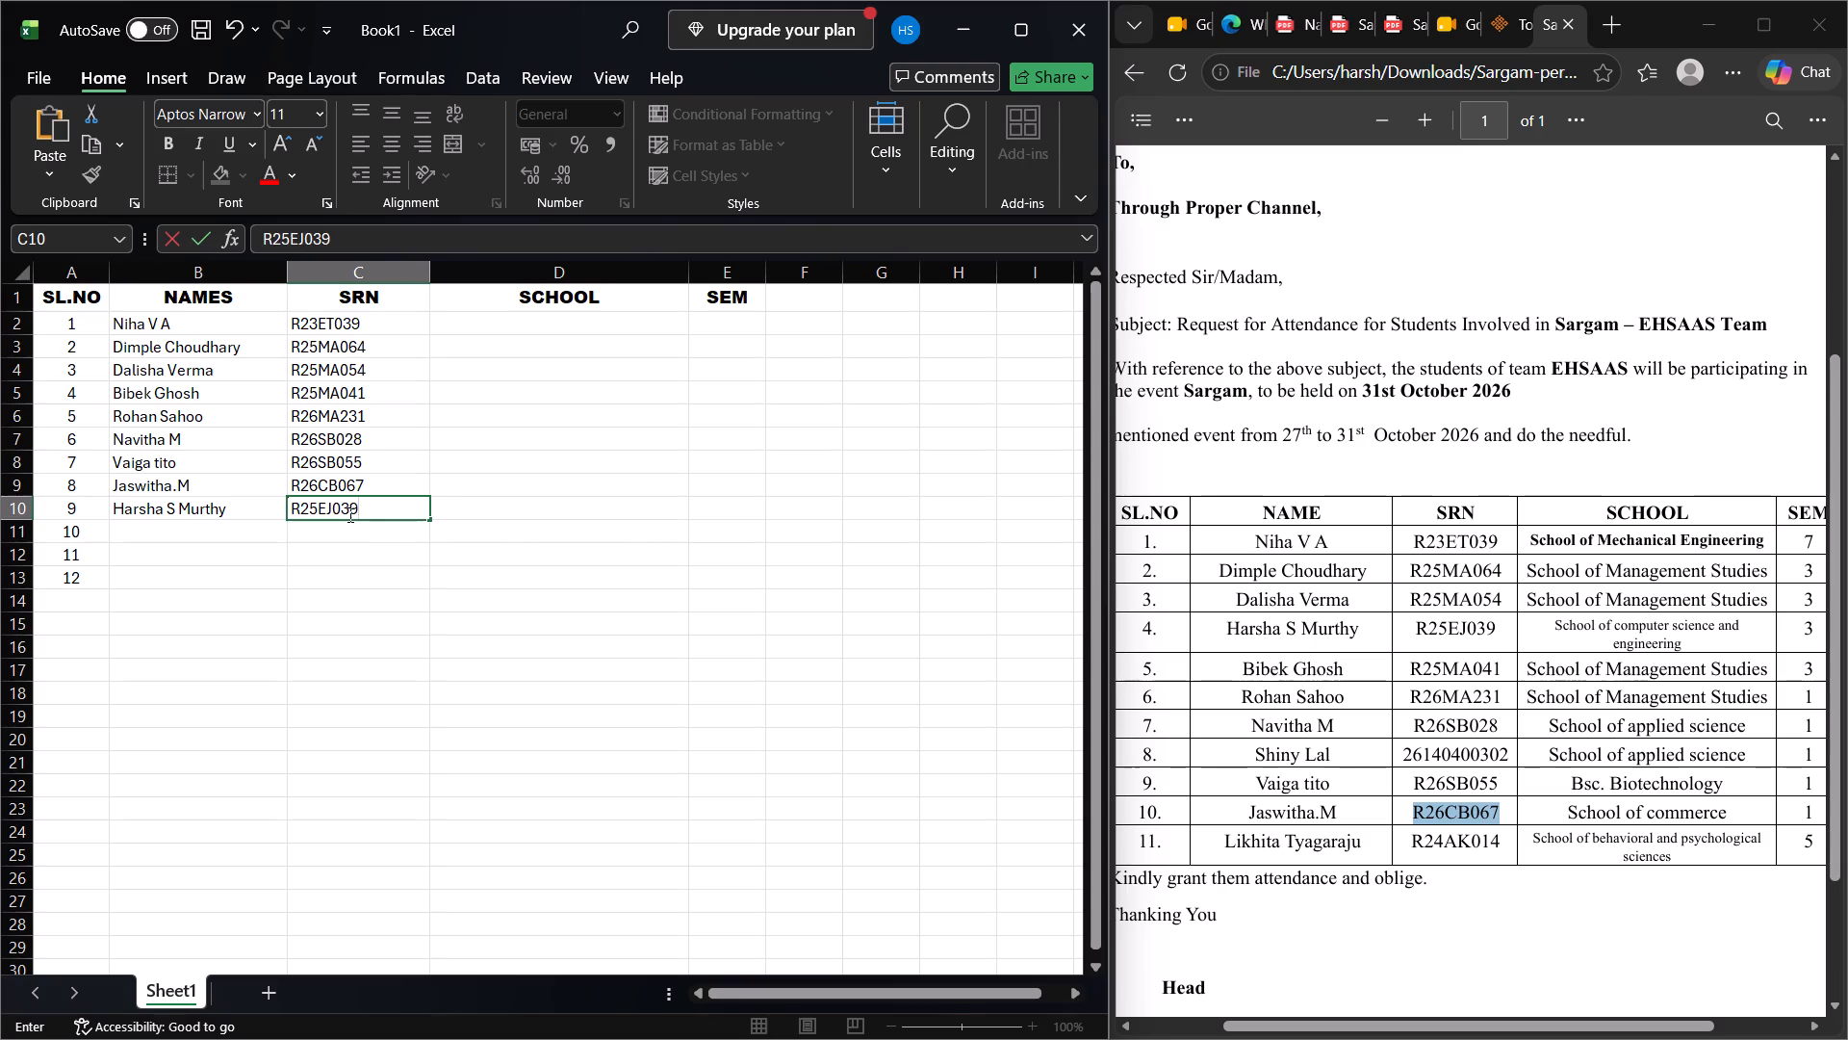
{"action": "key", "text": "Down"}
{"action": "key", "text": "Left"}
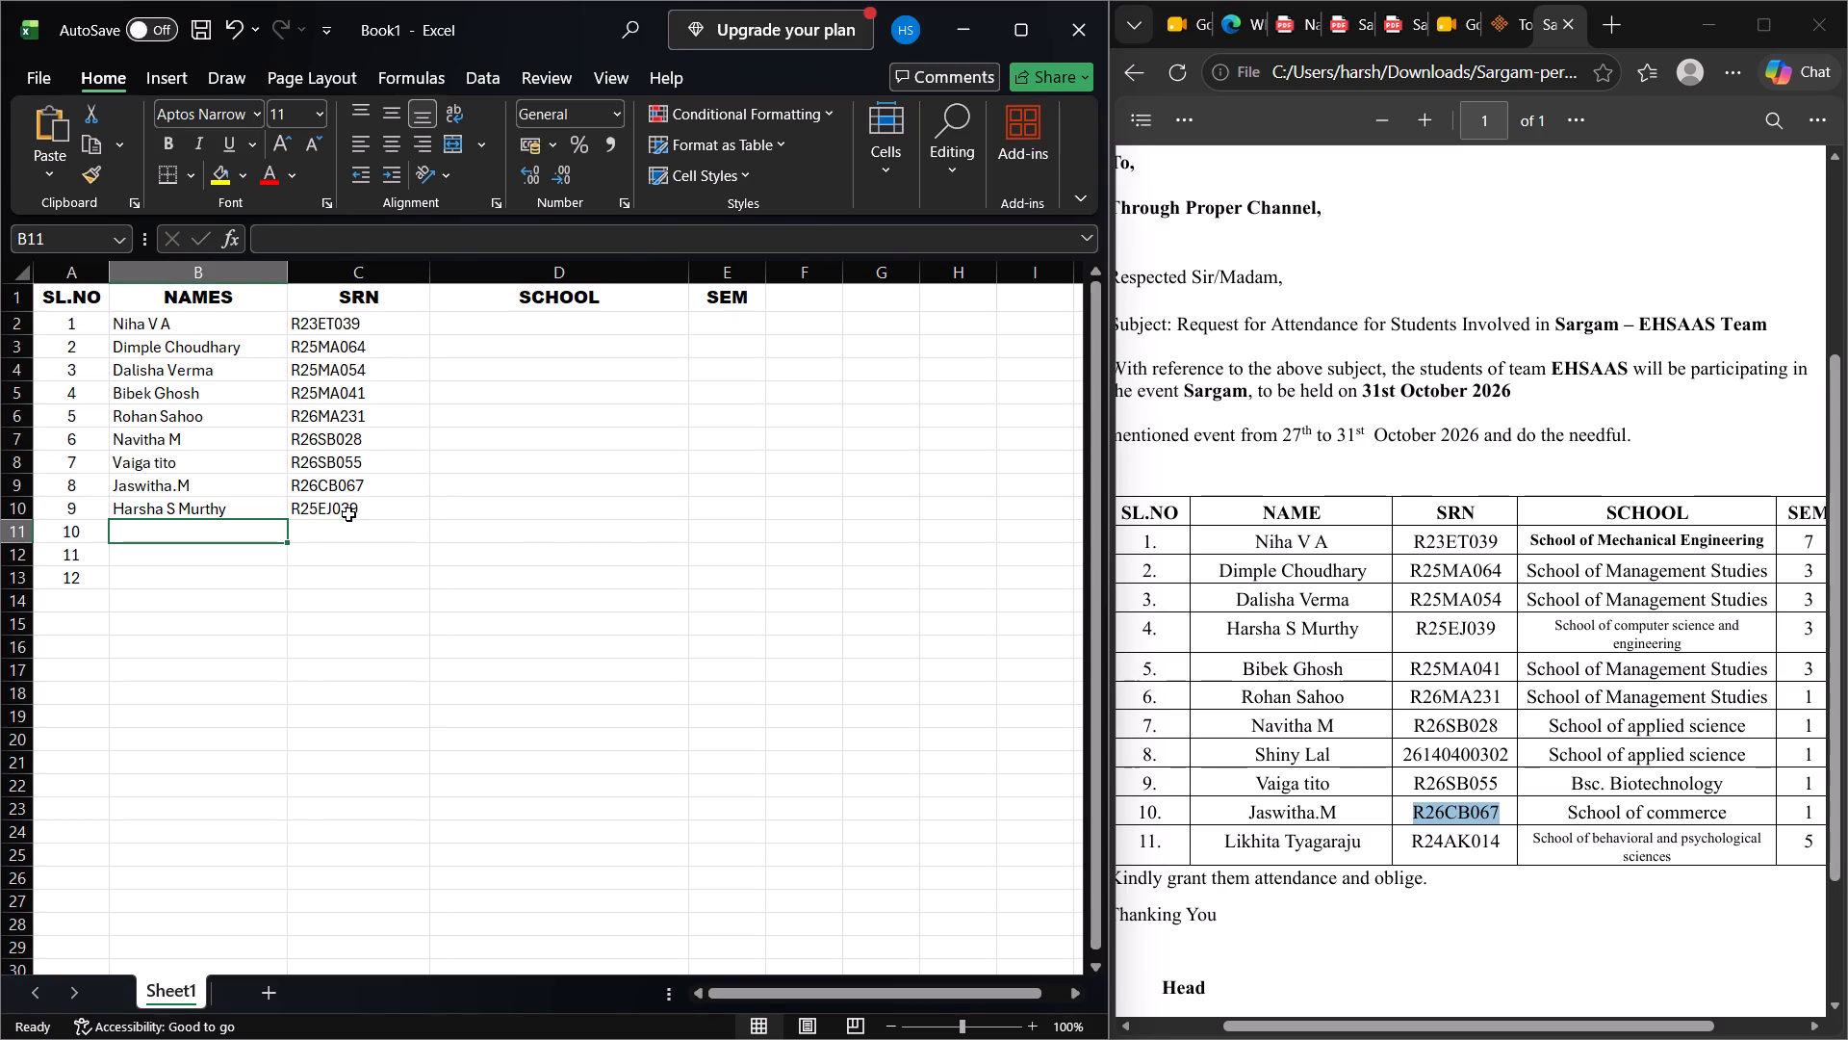